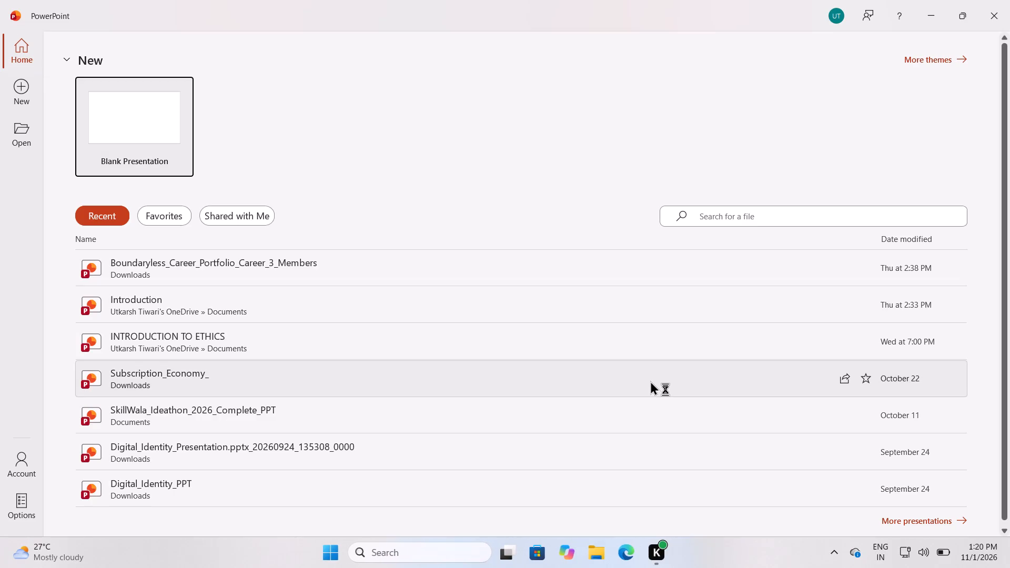
Create a new blank presentation.
{"action": "double_click", "coordinate": [131, 134]}
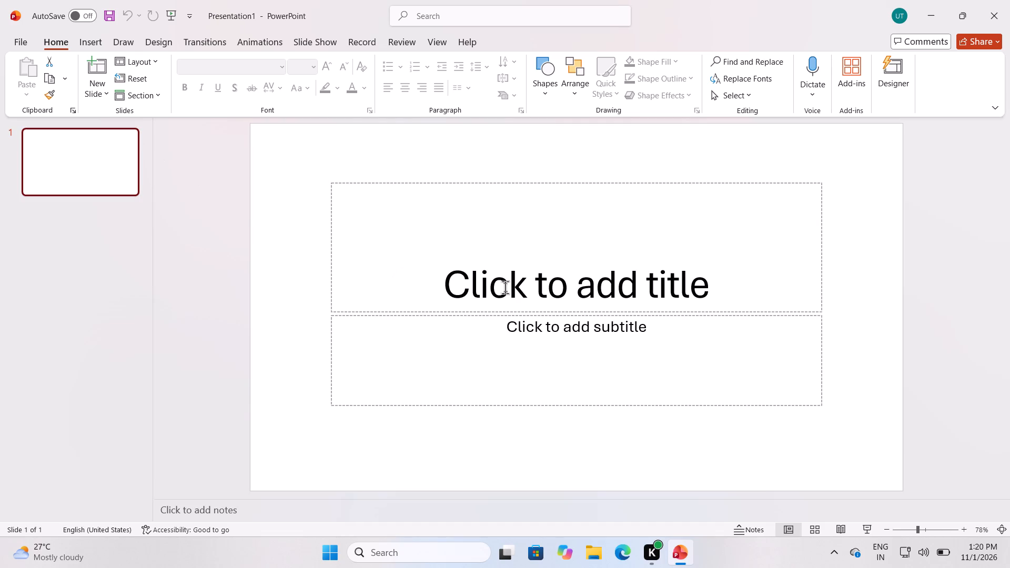
Enter "Introduction" as the title of the first slide.
{"action": "left_click", "coordinate": [505, 287]}
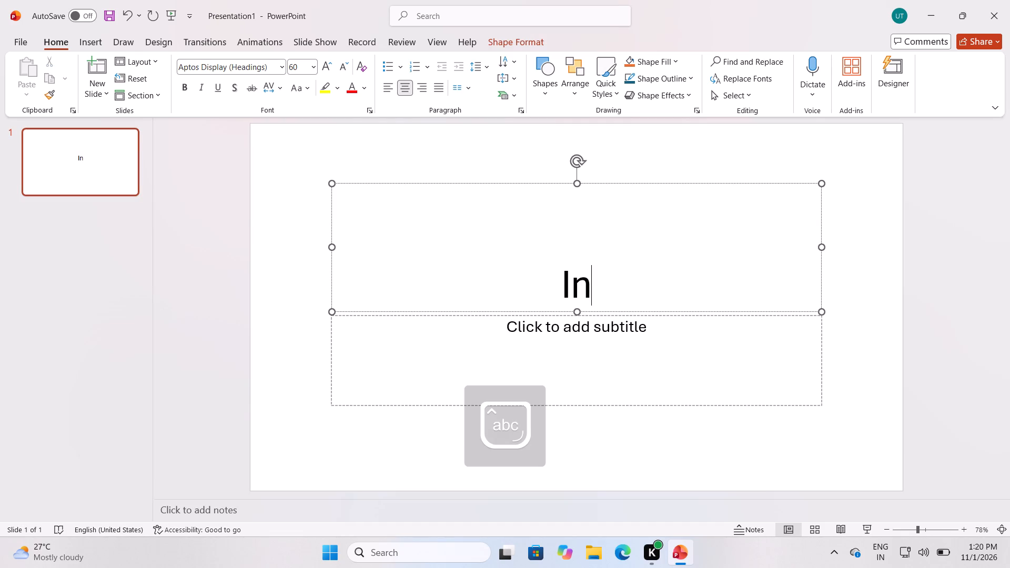
{"action": "type", "text": "troduction"}
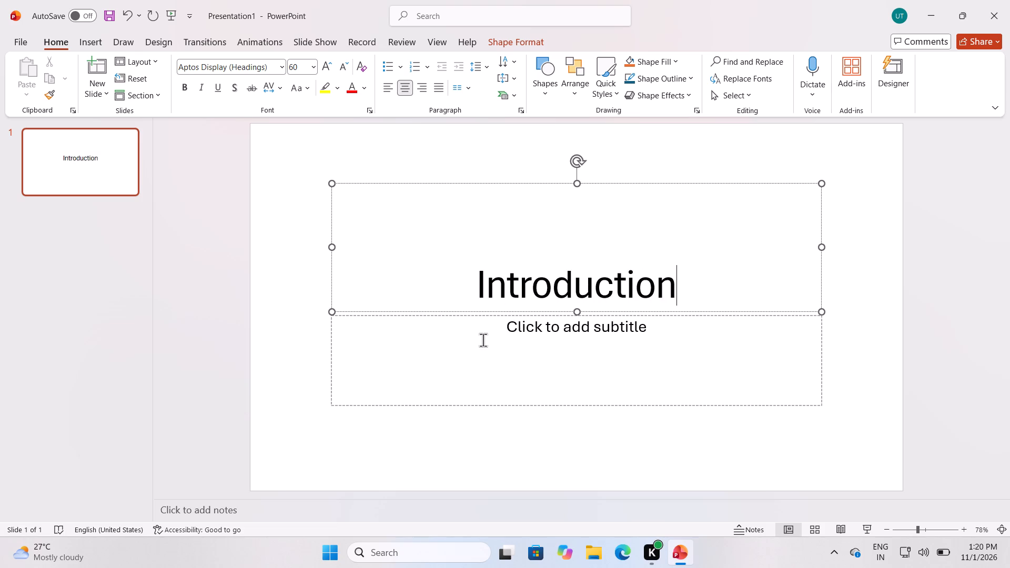
Fill the subtitle placeholder with "Cadbury Dairy milk is a popular chocolate brand owned by mondelez international".
{"action": "left_click", "coordinate": [483, 338]}
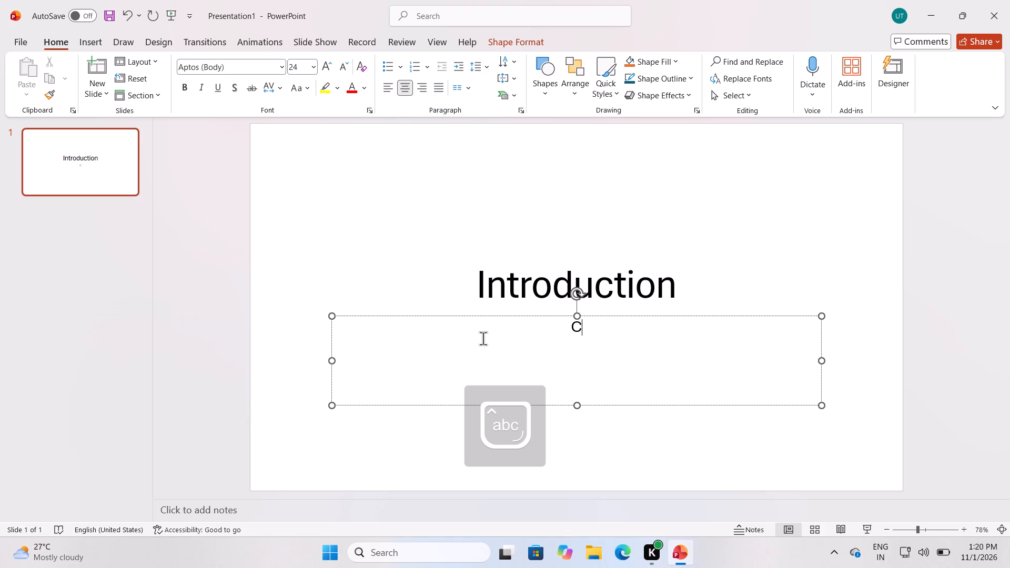
{"action": "type", "text": "adbury"}
{"action": "key", "text": "space"}
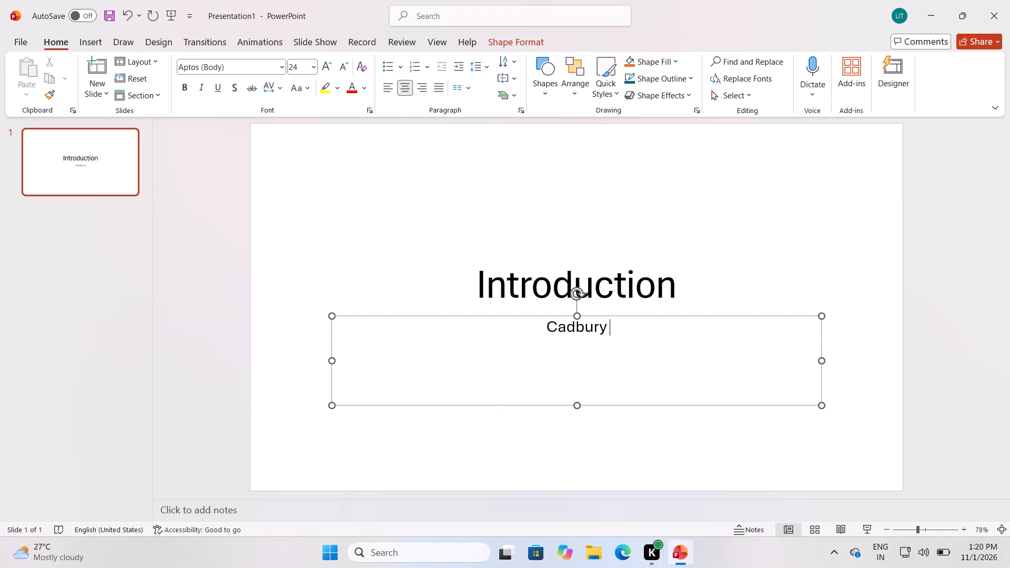
{"action": "type", "text": "airy"}
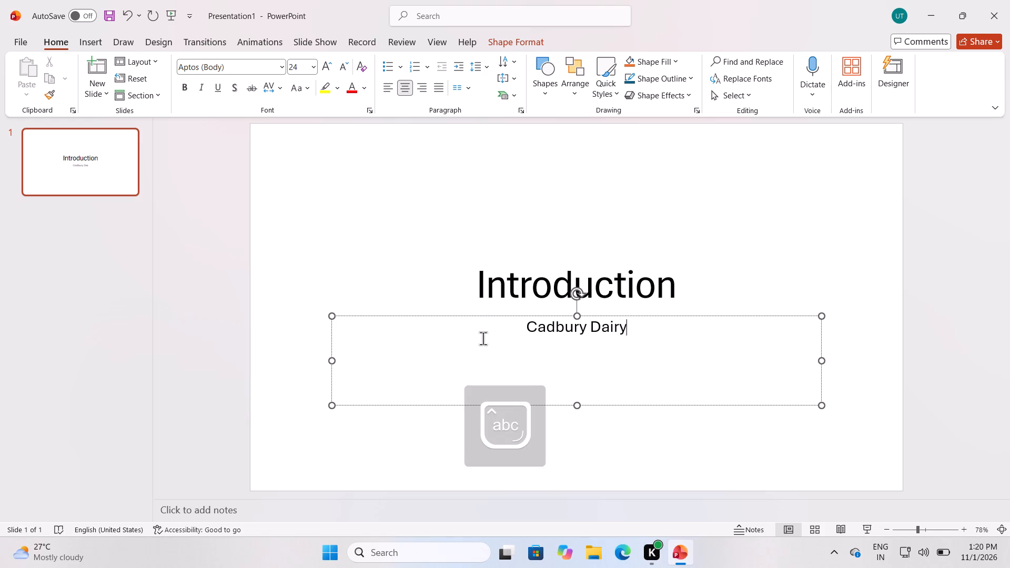
{"action": "key", "text": "space"}
{"action": "type", "text": "milk"}
{"action": "key", "text": "space"}
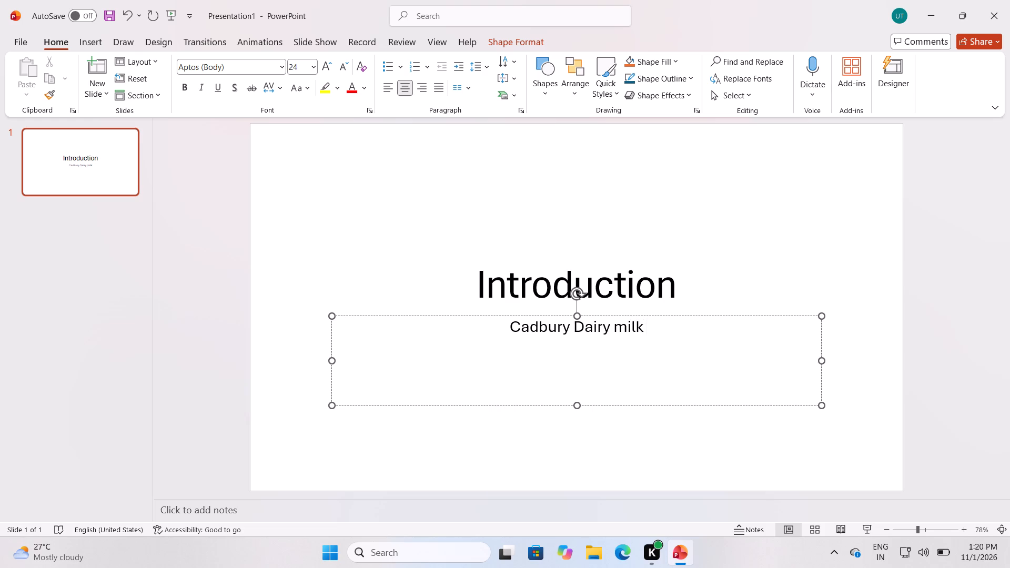
{"action": "type", "text": "is a"}
{"action": "key", "text": "space"}
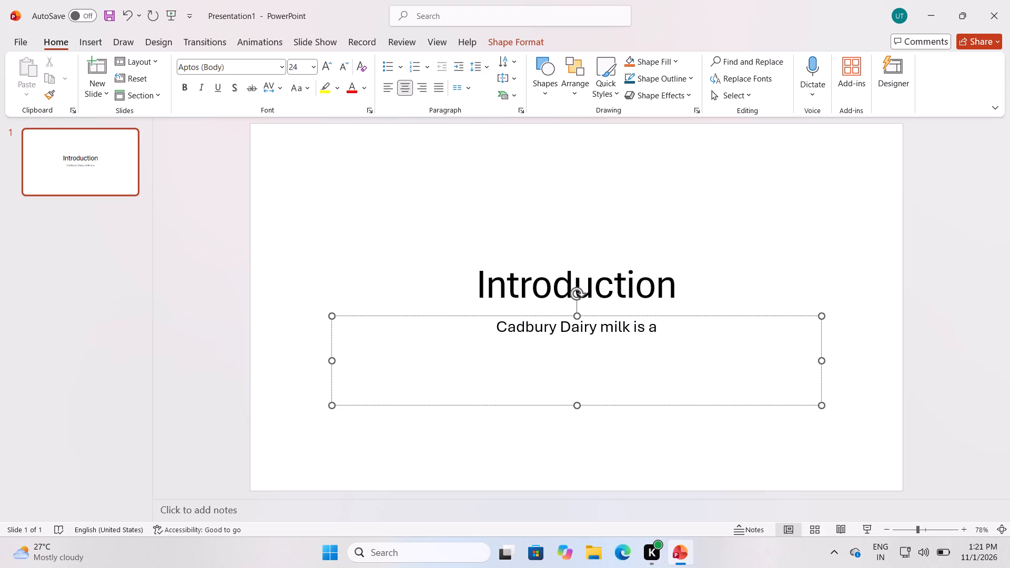
{"action": "type", "text": "populr"}
{"action": "key", "text": "BackSpace"}
{"action": "type", "text": "ar cho"}
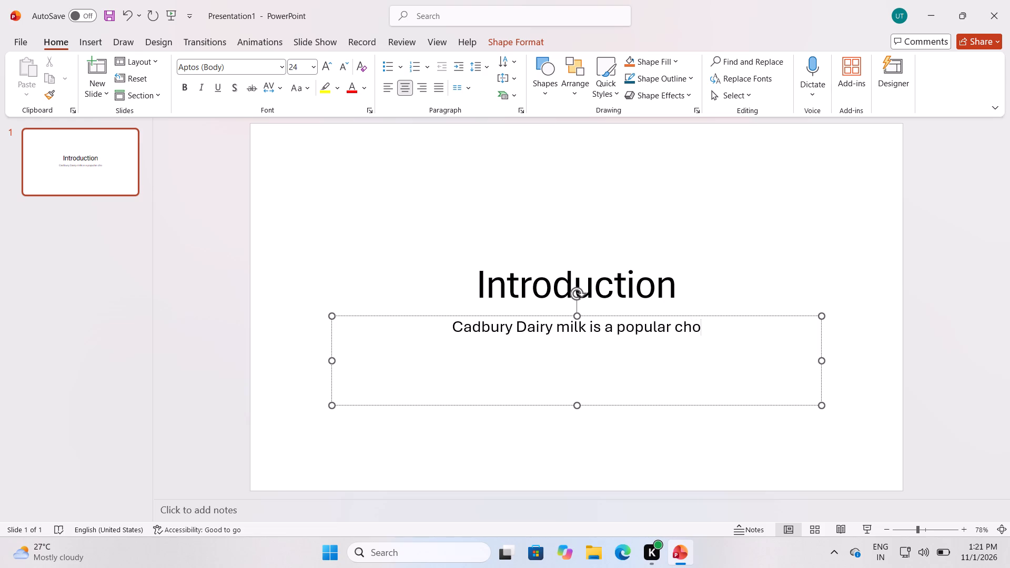
{"action": "type", "text": "colate"}
{"action": "key", "text": "space"}
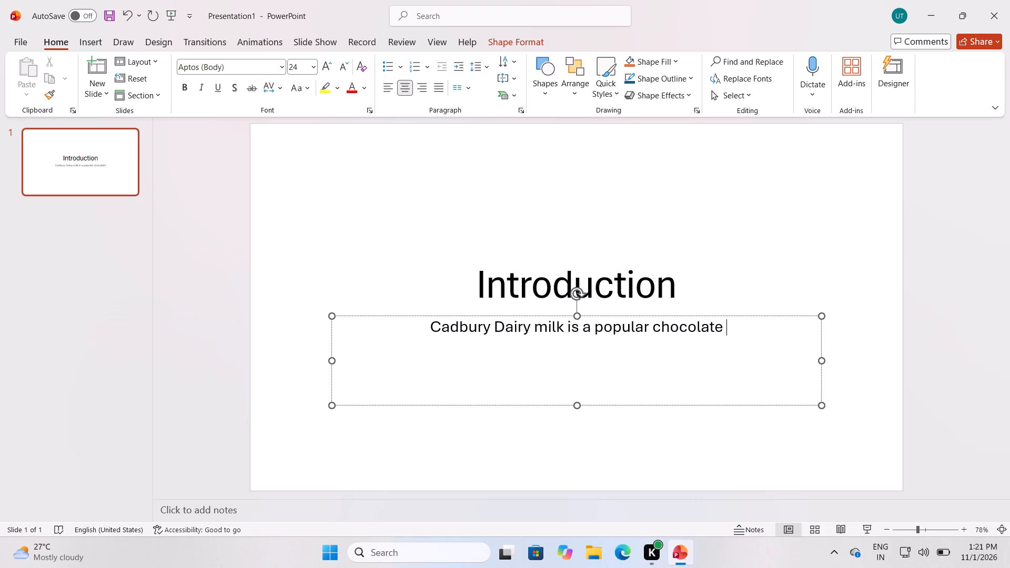
{"action": "type", "text": "brand"}
{"action": "key", "text": "space"}
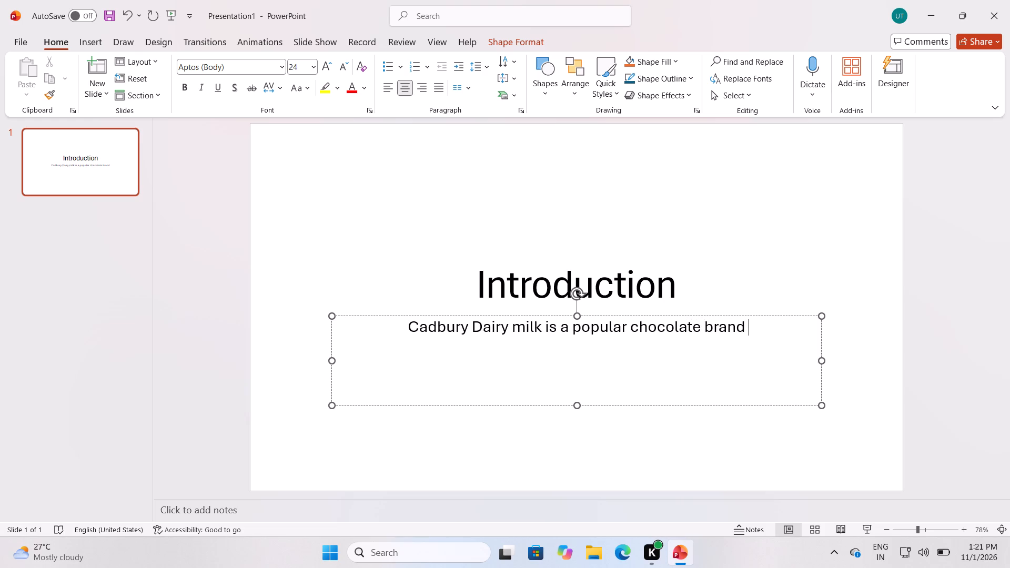
{"action": "type", "text": "owned"}
{"action": "key", "text": "space"}
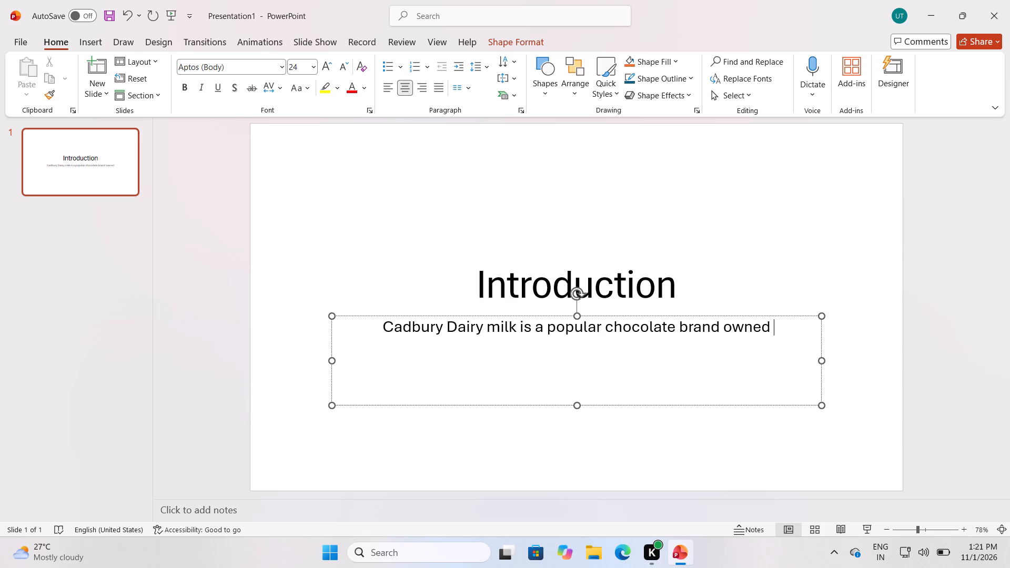
{"action": "type", "text": "by mo"}
{"action": "type", "text": "ndelez"}
{"action": "key", "text": "space"}
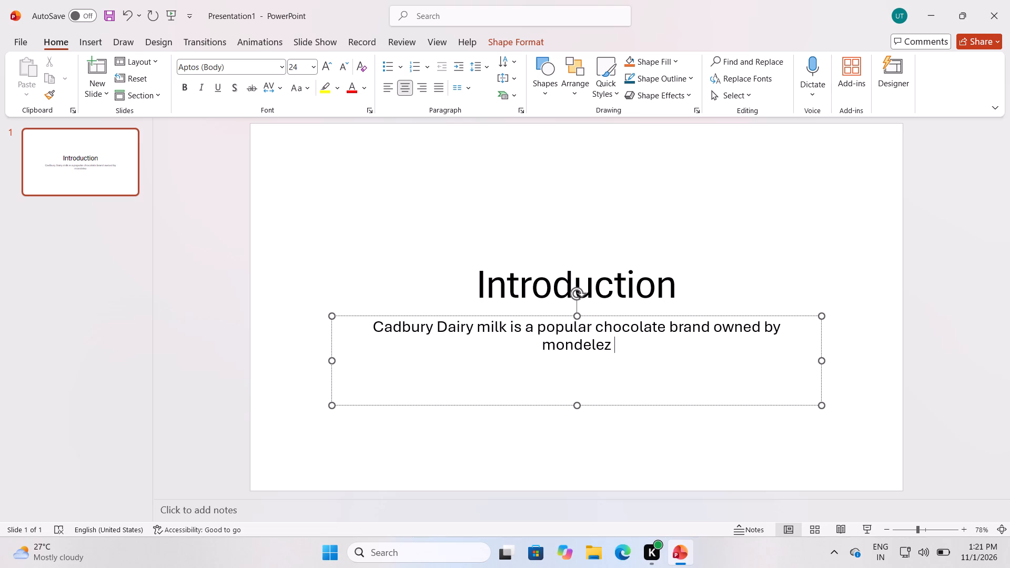
{"action": "type", "text": "in"}
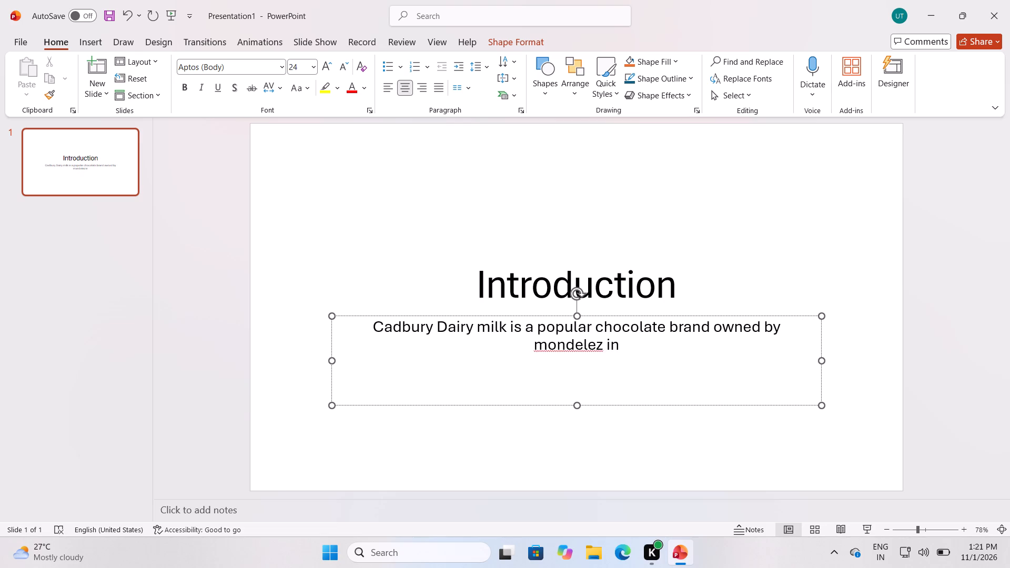
{"action": "type", "text": "ternational"}
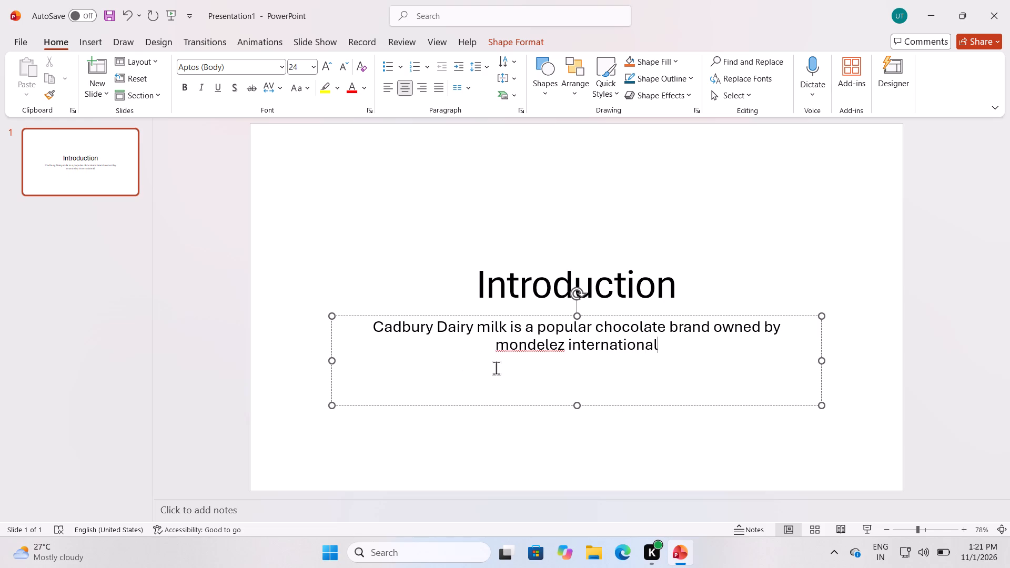
Add a second subtitle paragraph reading "It is know for its rich chocolate taste and purple packaging.".
{"action": "key", "text": "Return"}
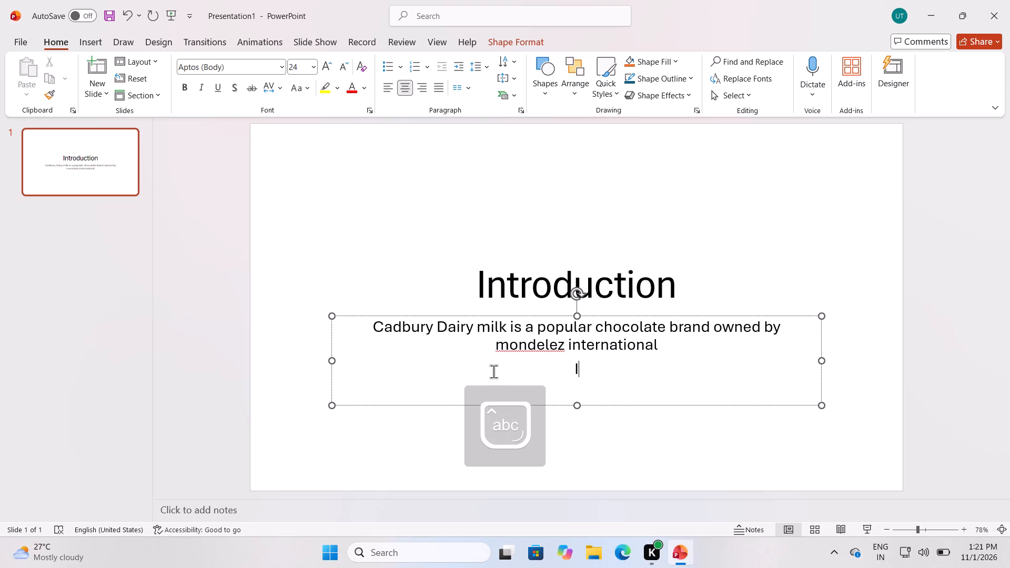
{"action": "type", "text": "t is know"}
{"action": "key", "text": "space"}
{"action": "key", "text": "g"}
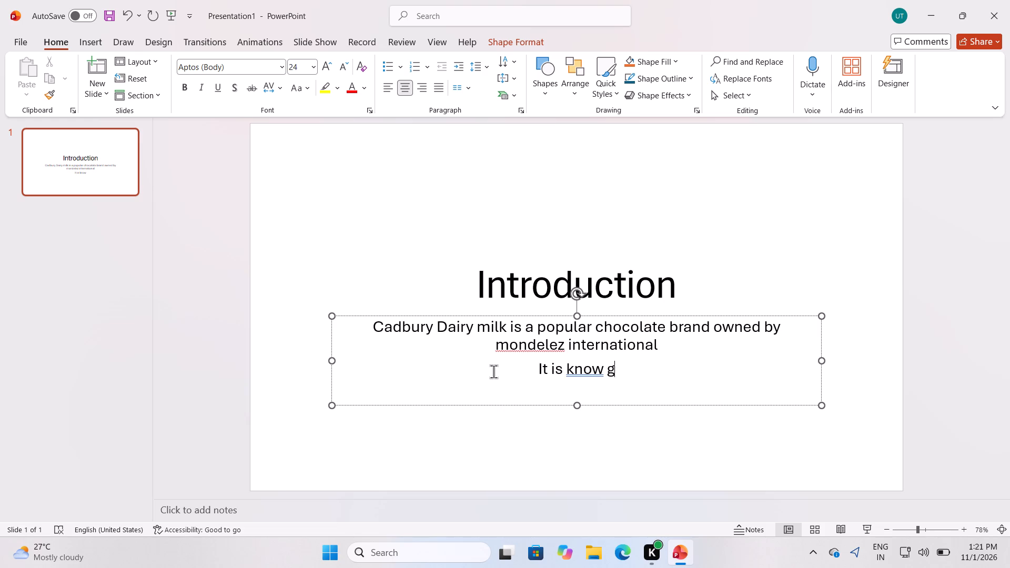
{"action": "key", "text": "BackSpace"}
{"action": "type", "text": "for"}
{"action": "key", "text": "space"}
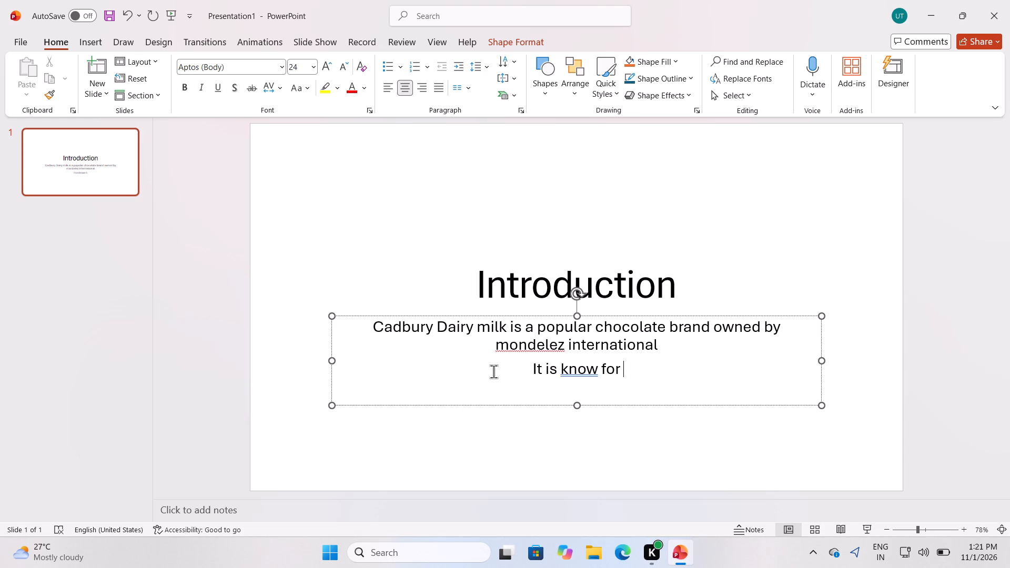
{"action": "type", "text": "its rich"}
{"action": "key", "text": "space"}
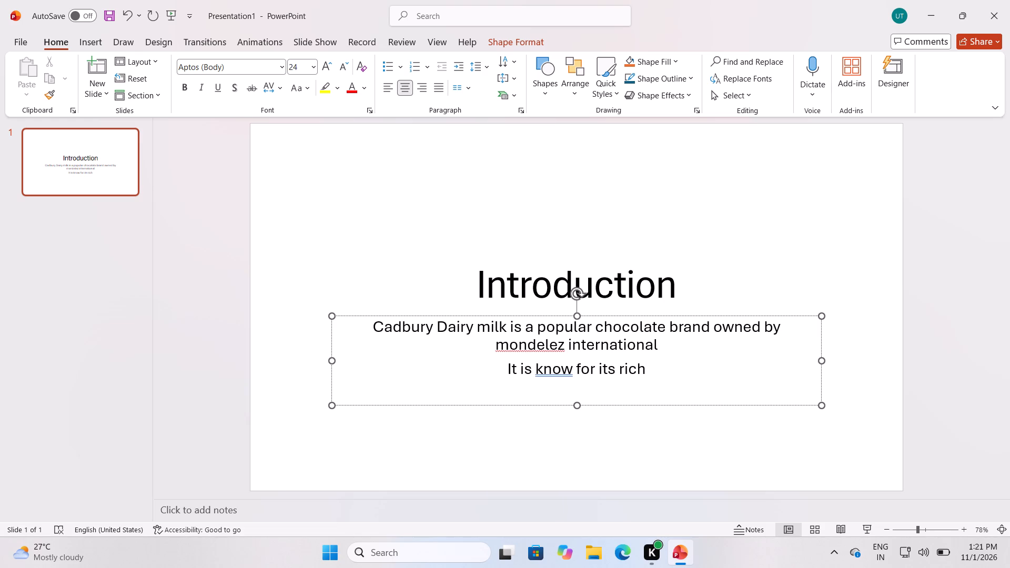
{"action": "type", "text": "cho"}
{"action": "type", "text": "colate"}
{"action": "key", "text": "space"}
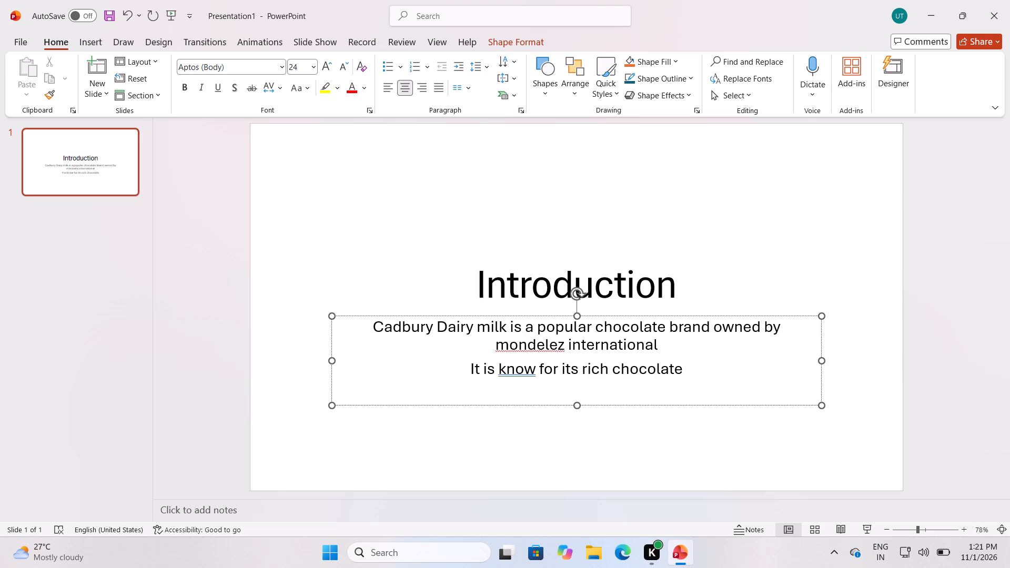
{"action": "type", "text": "taste"}
{"action": "key", "text": "space"}
{"action": "type", "text": "and purple"}
{"action": "key", "text": "space"}
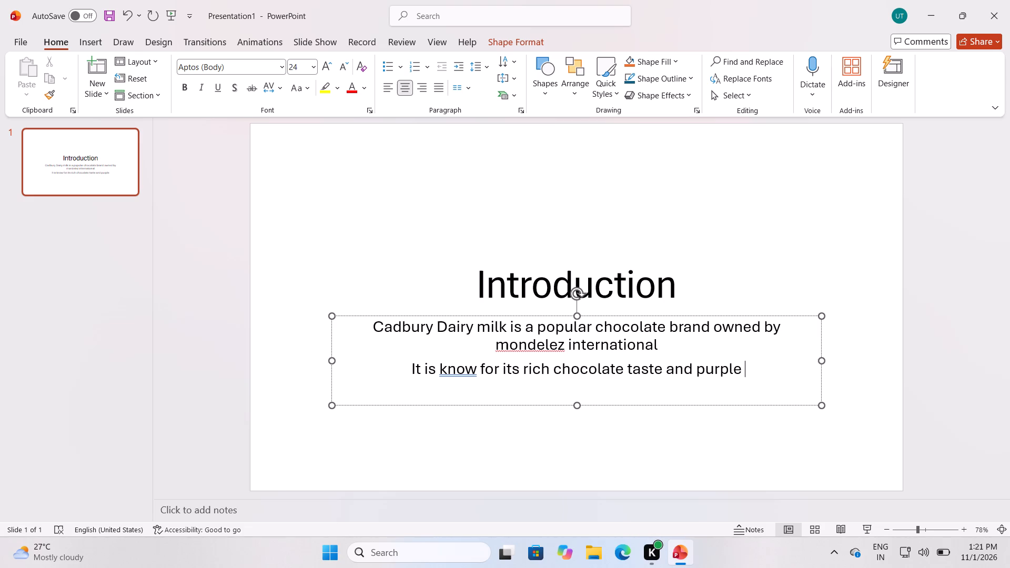
{"action": "type", "text": "pac"}
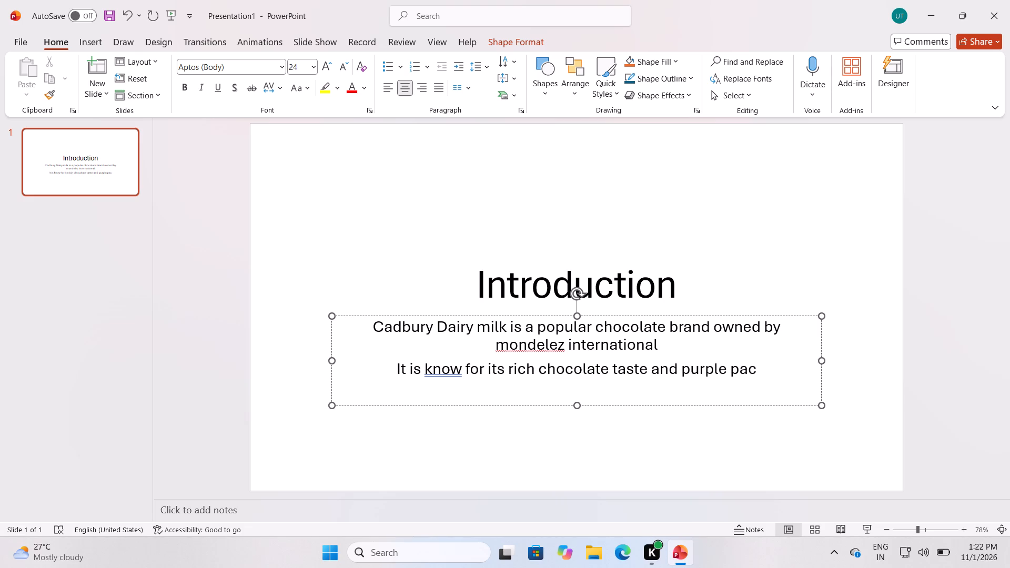
{"action": "type", "text": "kago"}
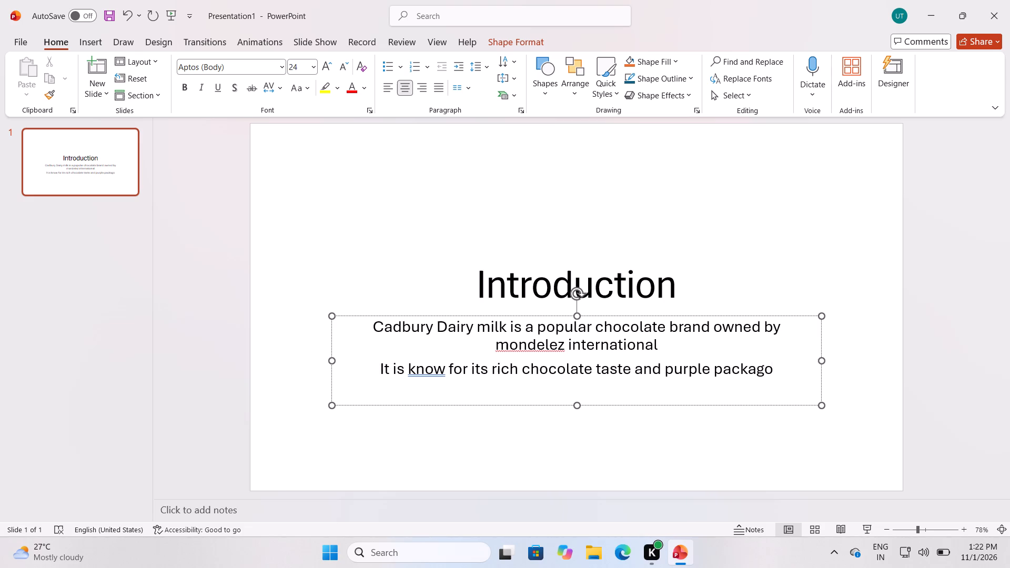
{"action": "key", "text": "BackSpace"}
{"action": "type", "text": "ing"}
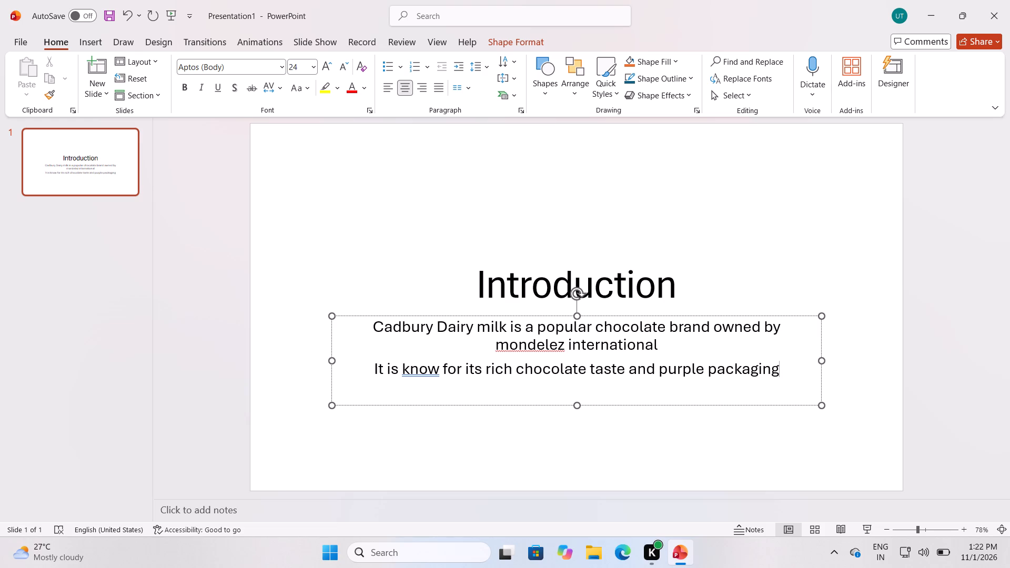
{"action": "key", "text": "period"}
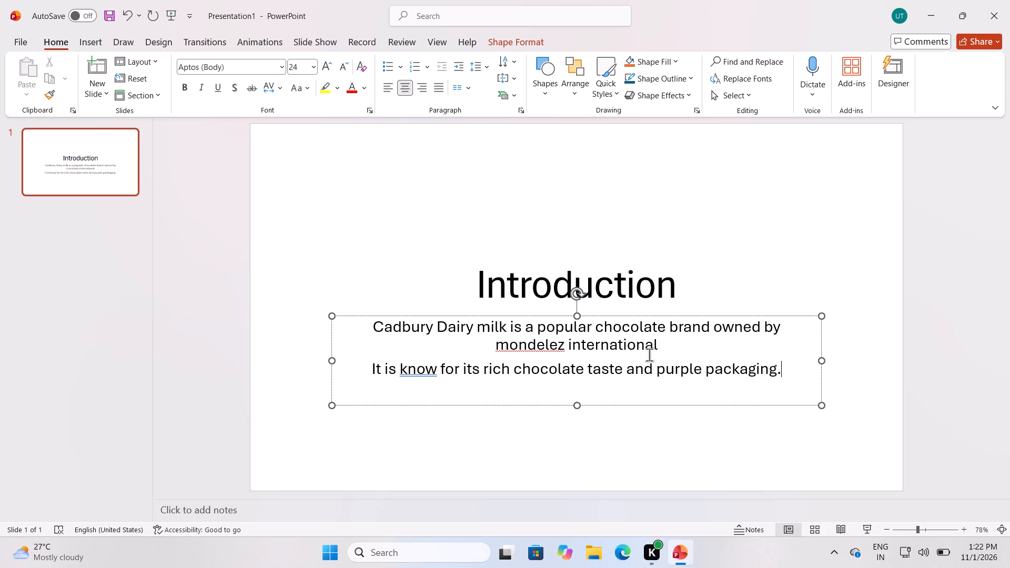
Add a full stop after "international" at the end of the first subtitle paragraph.
{"action": "left_click", "coordinate": [665, 344]}
{"action": "key", "text": "period"}
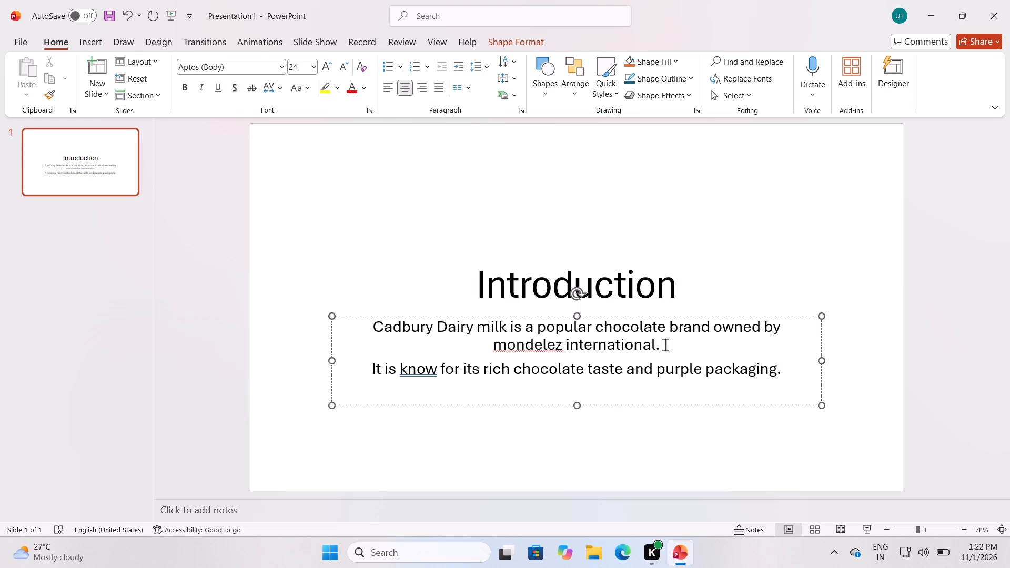
Add a third subtitle paragraph reading "In India, the brand connects chocolate with happiness, celebrations, and sharing.".
{"action": "left_click", "coordinate": [790, 377]}
{"action": "key", "text": "Return"}
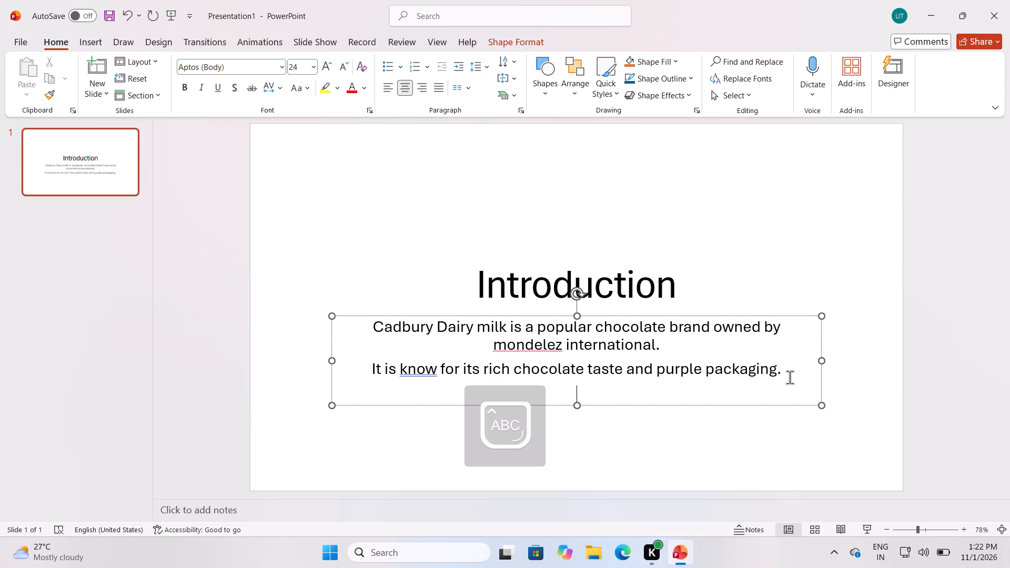
{"action": "key", "text": "space"}
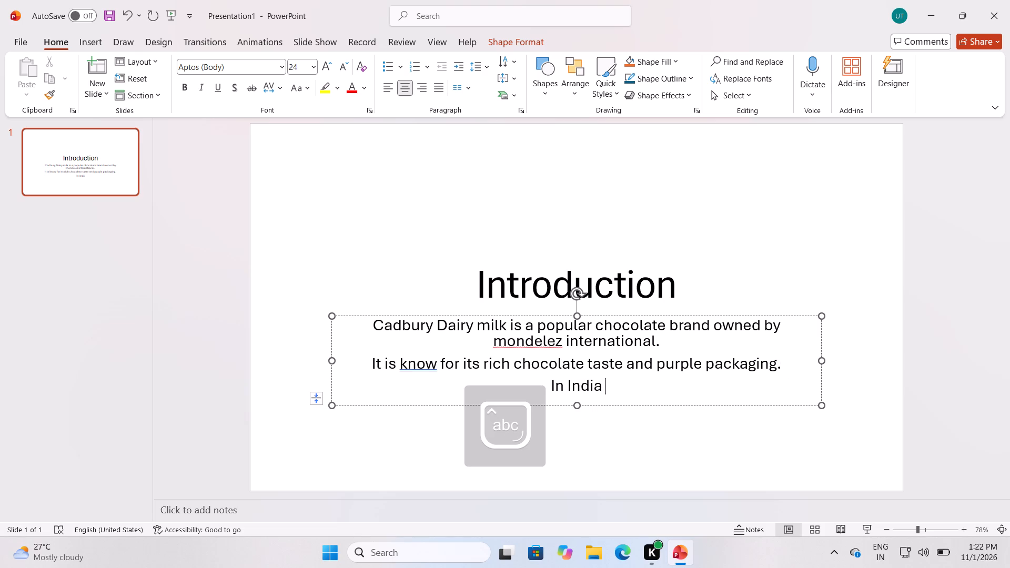
{"action": "key", "text": "BackSpace"}
{"action": "type", "text": ", the brand"}
{"action": "key", "text": "space"}
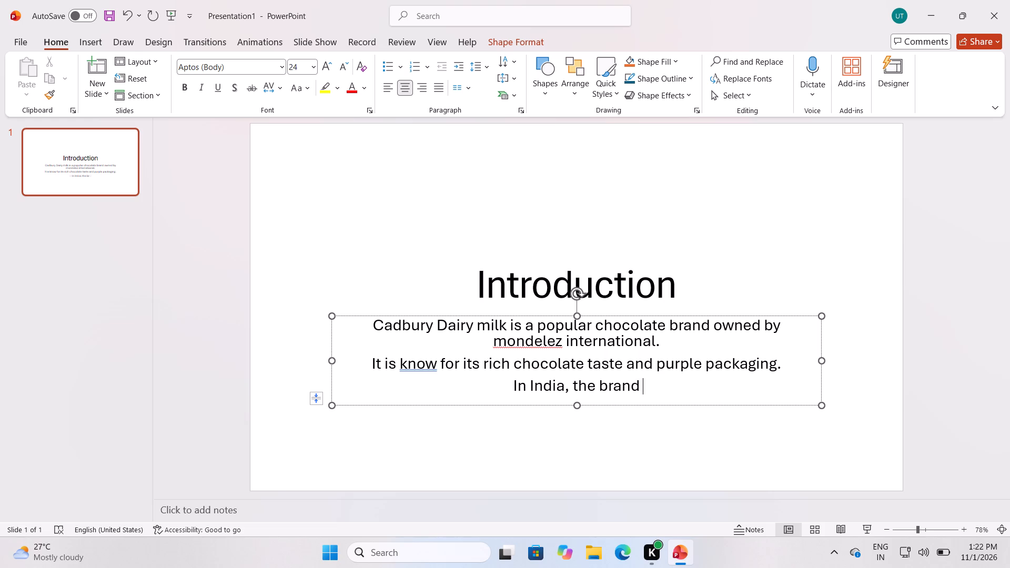
{"action": "key", "text": "c"}
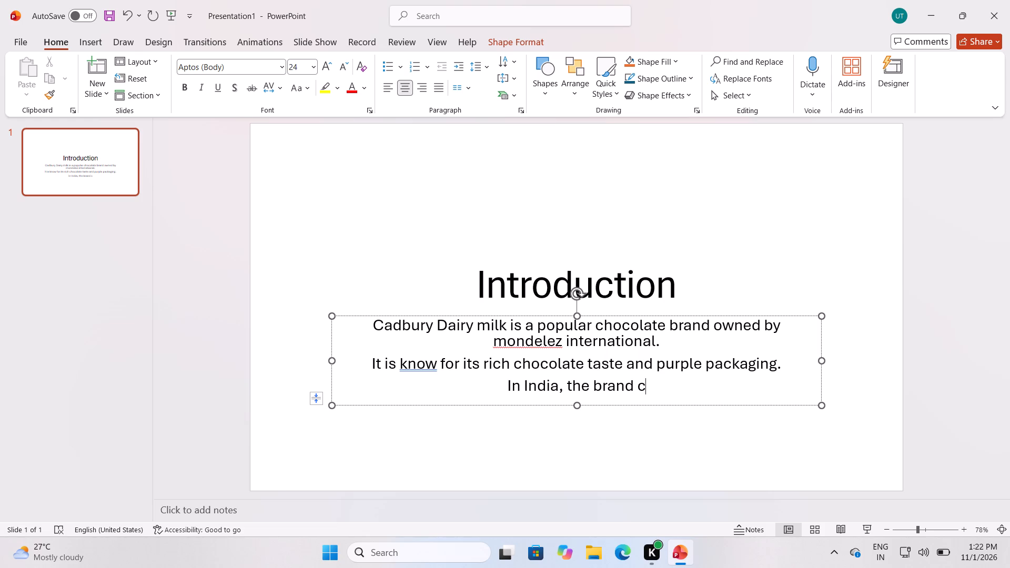
{"action": "key", "text": "o"}
{"action": "key", "text": "n"}
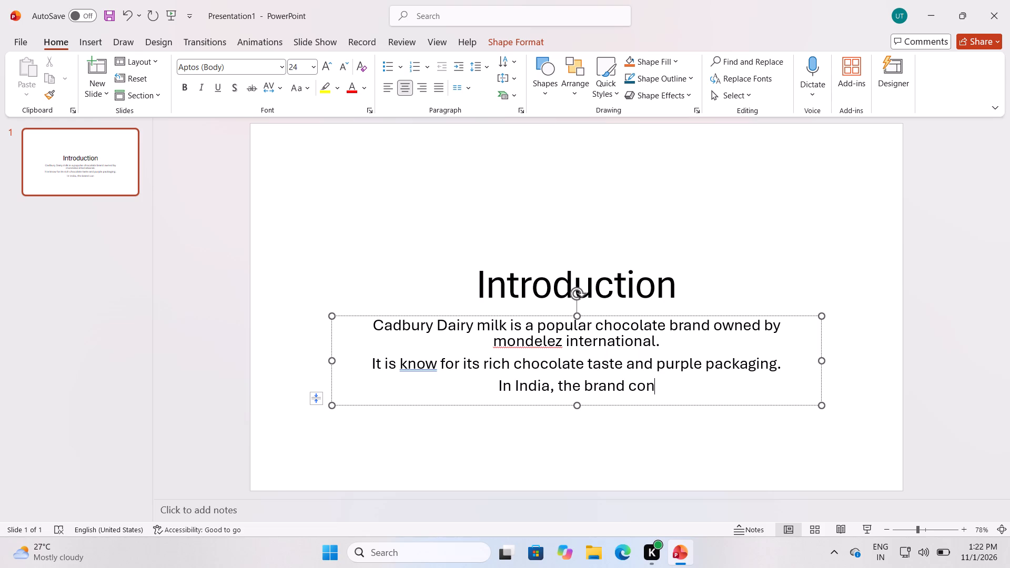
{"action": "type", "text": "nects"}
{"action": "key", "text": "space"}
{"action": "type", "text": "chocolate"}
{"action": "key", "text": "space"}
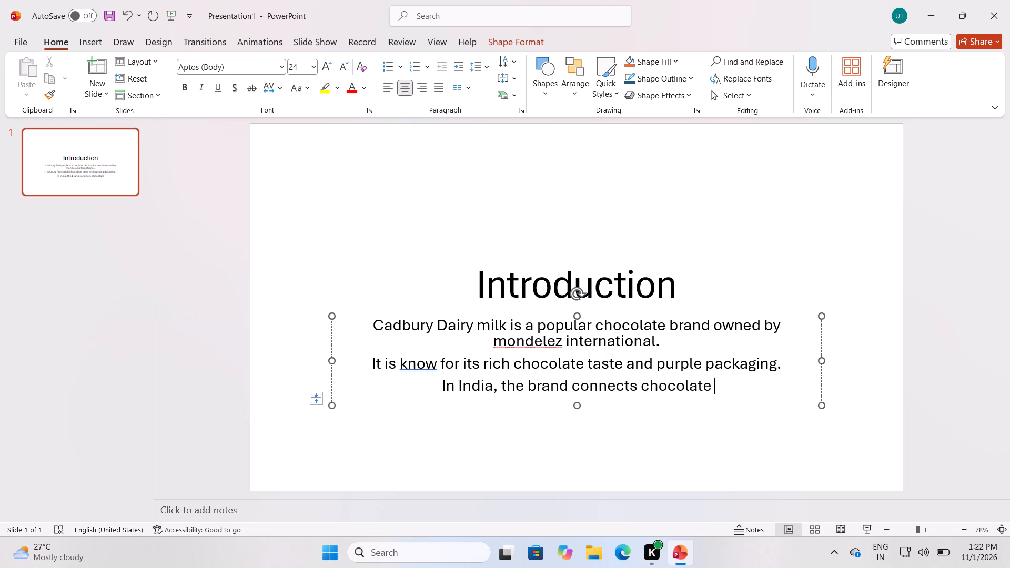
{"action": "type", "text": "with hap"}
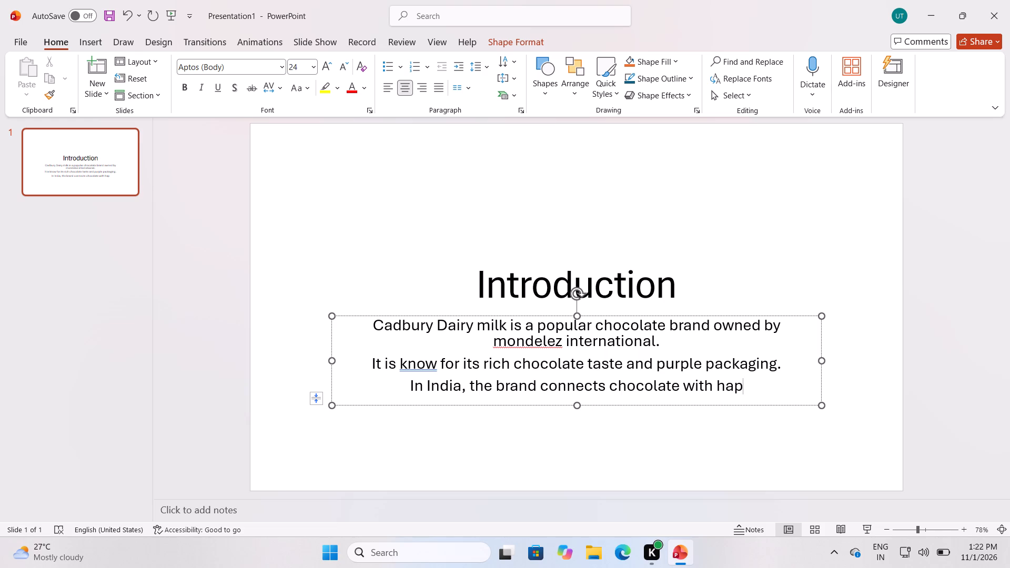
{"action": "key", "text": "i"}
{"action": "key", "text": "backslash"}
{"action": "key", "text": "BackSpace"}
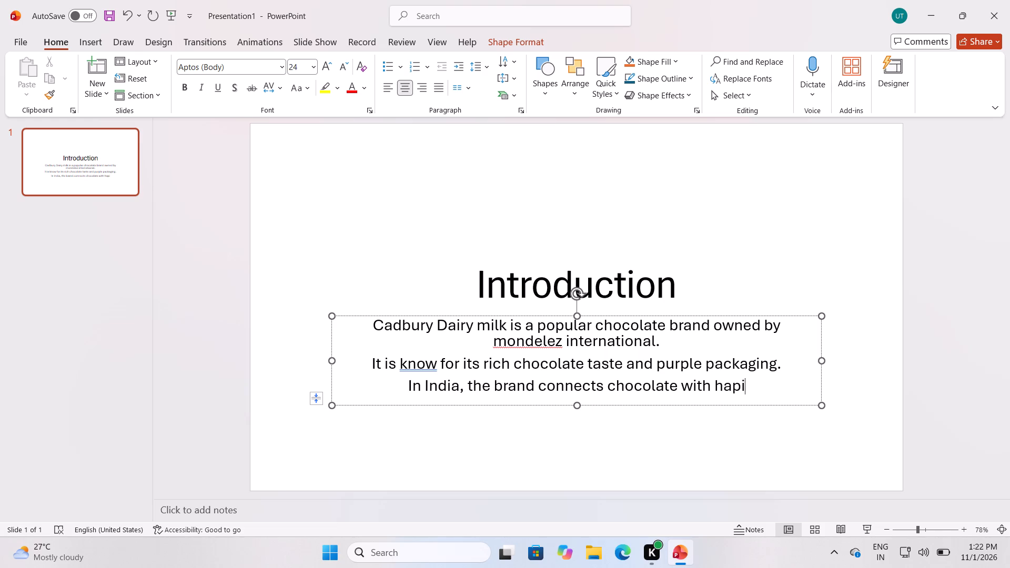
{"action": "key", "text": "BackSpace"}
{"action": "type", "text": "piness"}
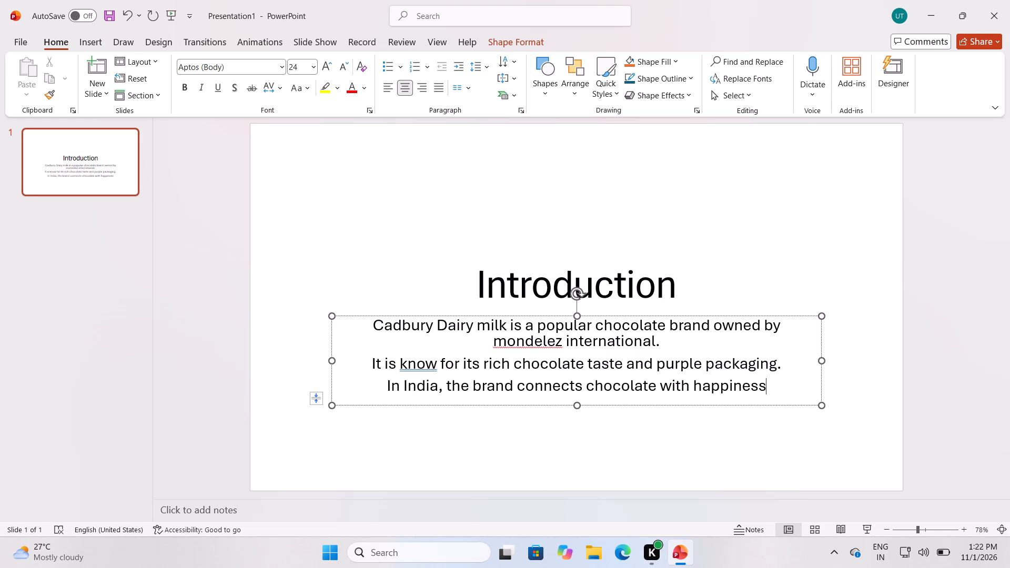
{"action": "type", "text": ","}
{"action": "key", "text": "space"}
{"action": "type", "text": "ce"}
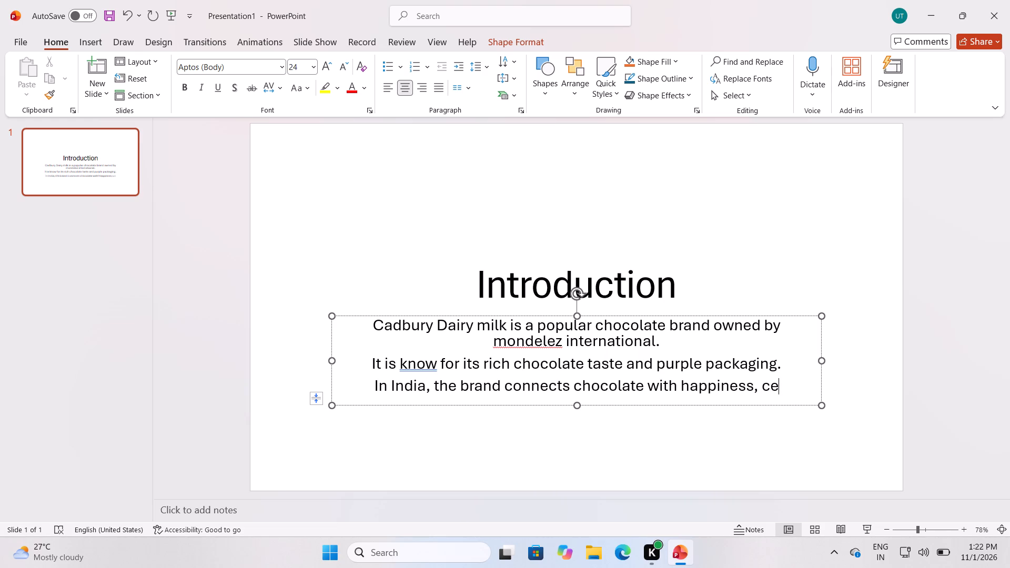
{"action": "type", "text": "le"}
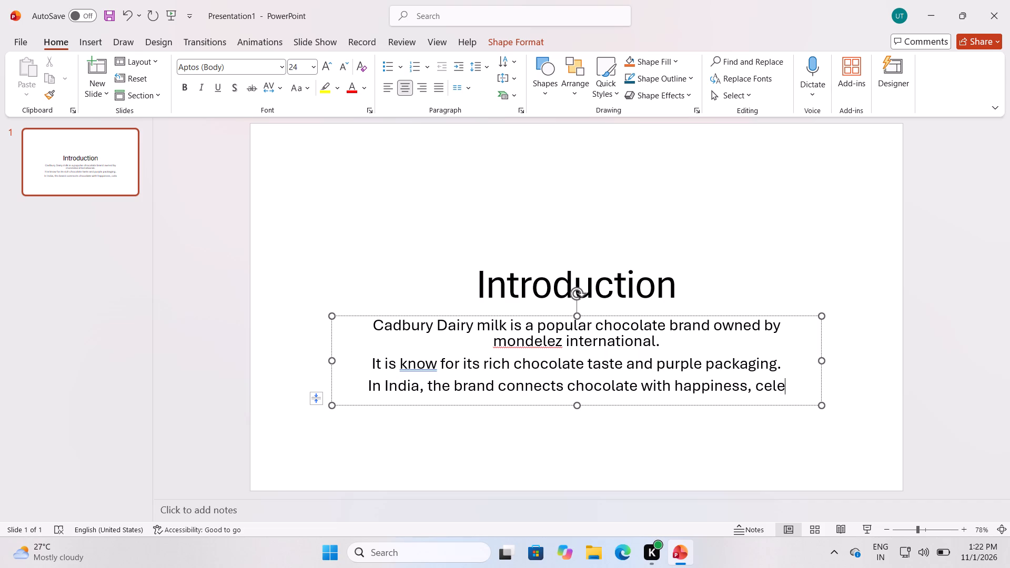
{"action": "key", "text": "b"}
{"action": "type", "text": "rations"}
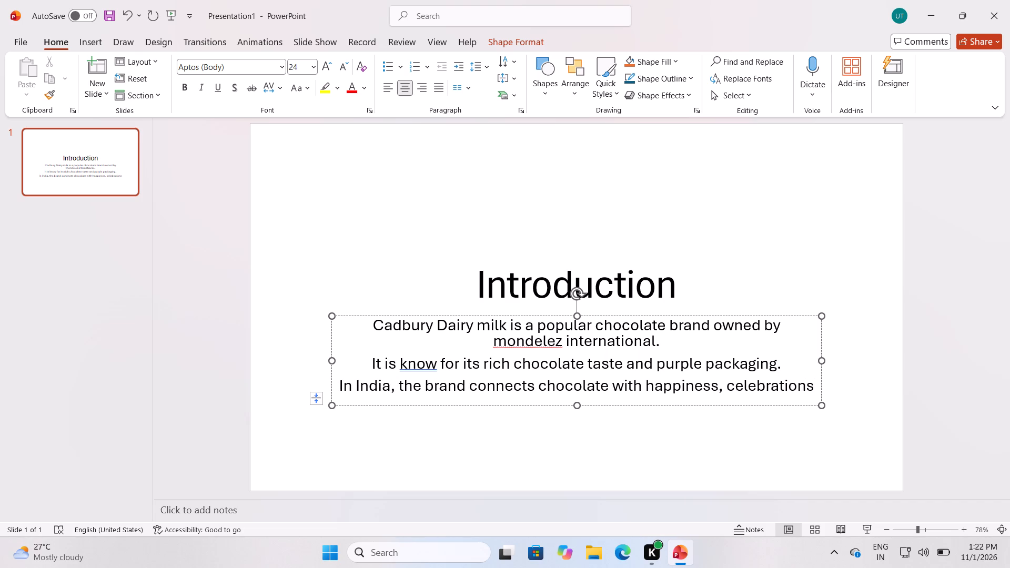
{"action": "type", "text": ", and sharing"}
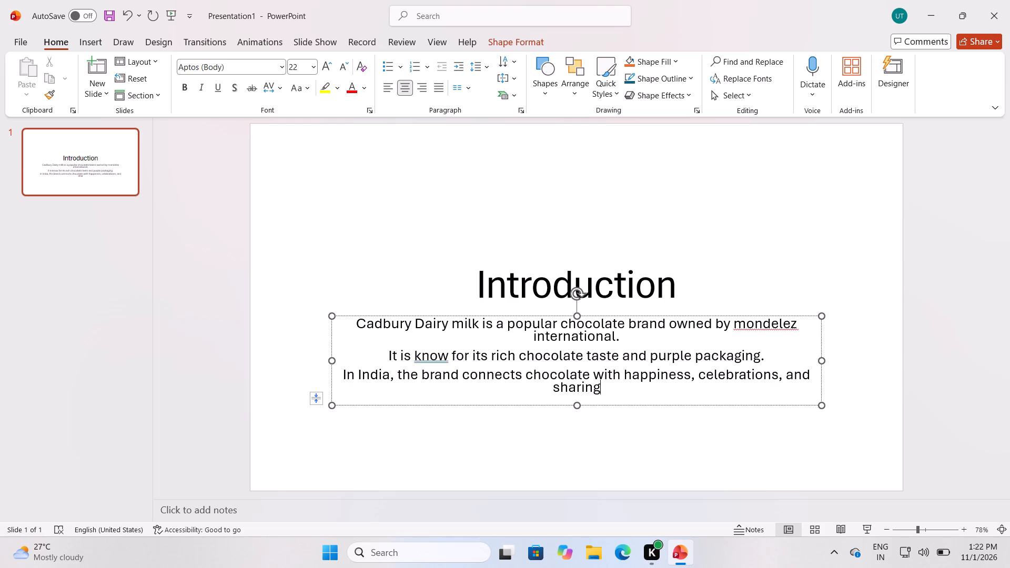
{"action": "key", "text": "period"}
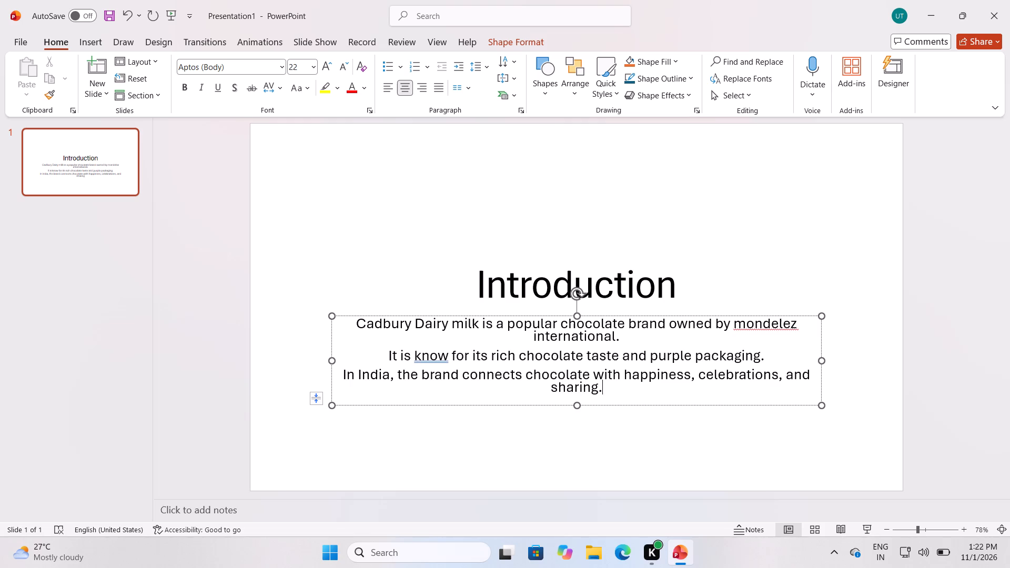
Start a fourth subtitle paragraph with the text "Its marketing focu".
{"action": "key", "text": "Return"}
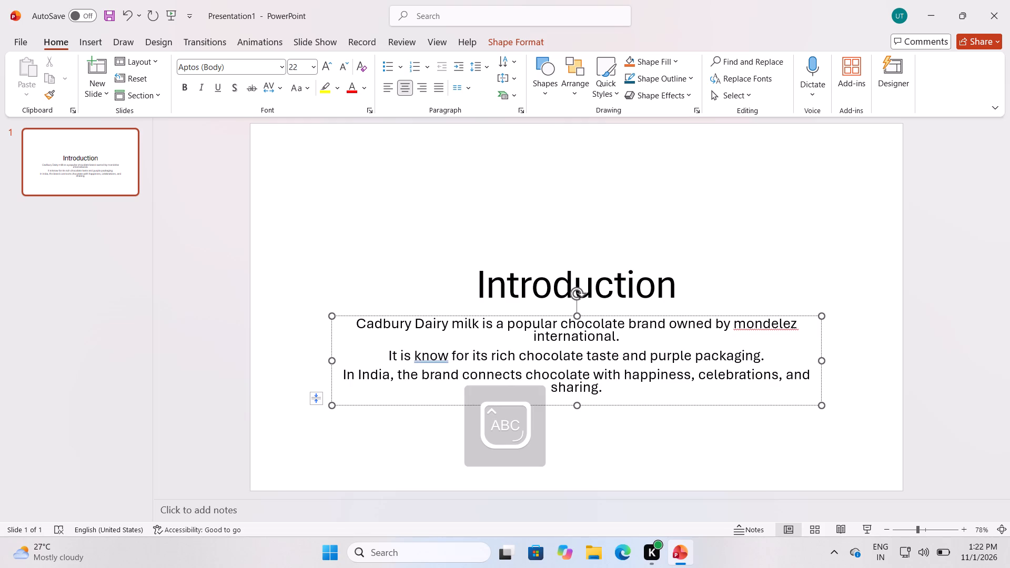
{"action": "type", "text": "ts"}
{"action": "key", "text": "space"}
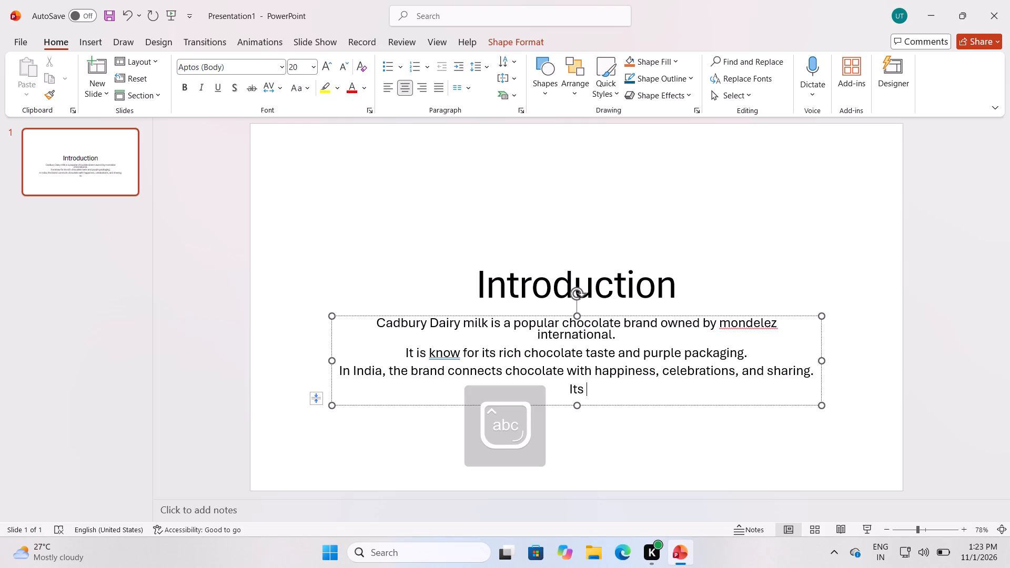
{"action": "type", "text": "marketing"}
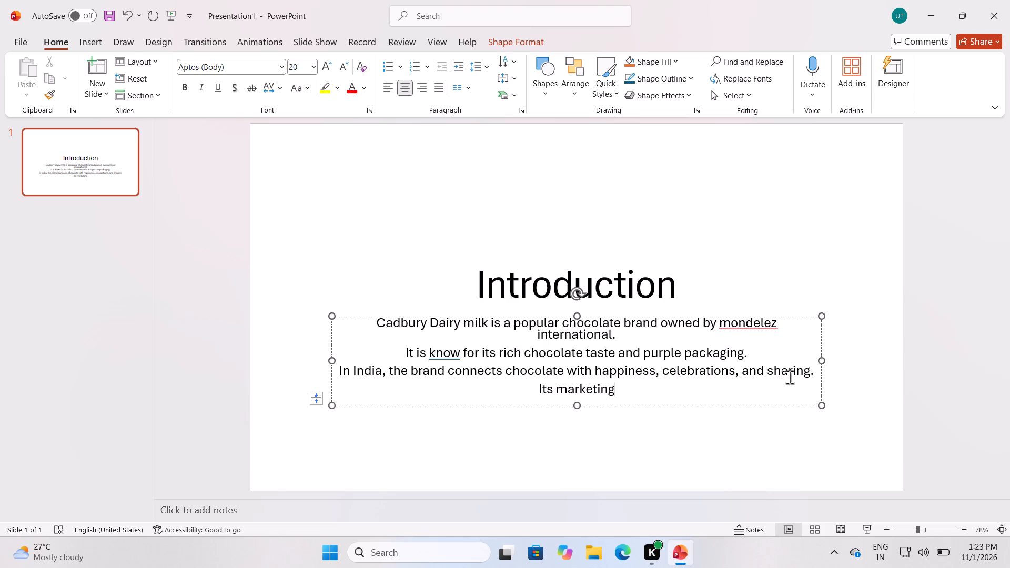
{"action": "key", "text": "space"}
{"action": "type", "text": "focu"}
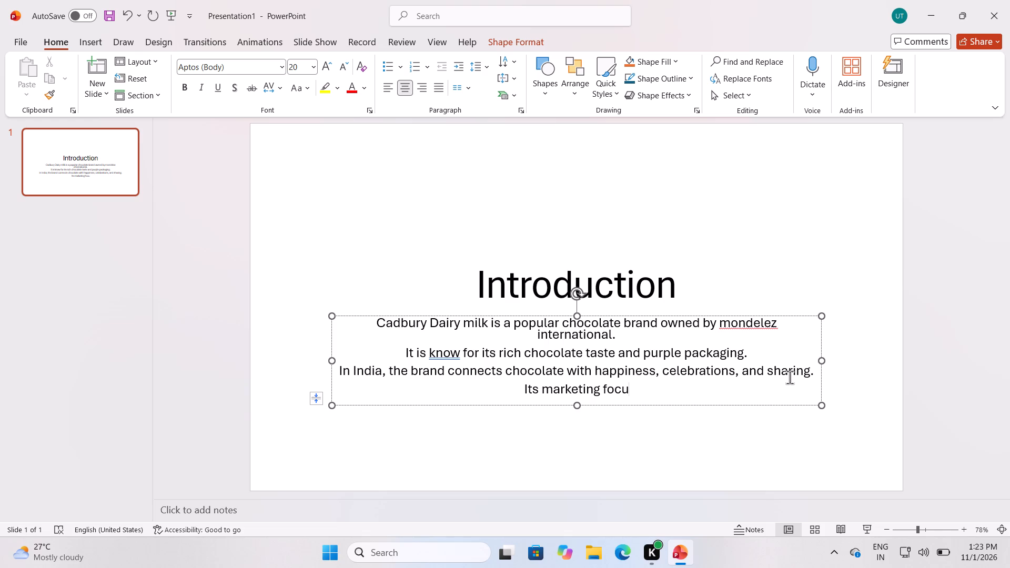
Shorten the title box by raising its bottom edge so the heading sits higher on the slide.
{"action": "left_click", "coordinate": [502, 280]}
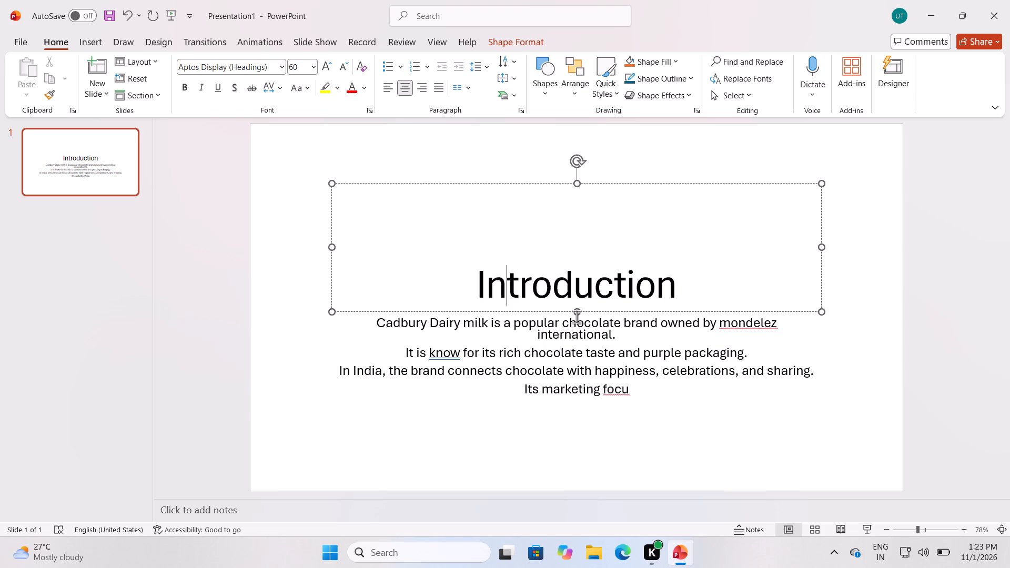
{"action": "left_click_drag", "start_coordinate": [577, 312], "coordinate": [569, 228]}
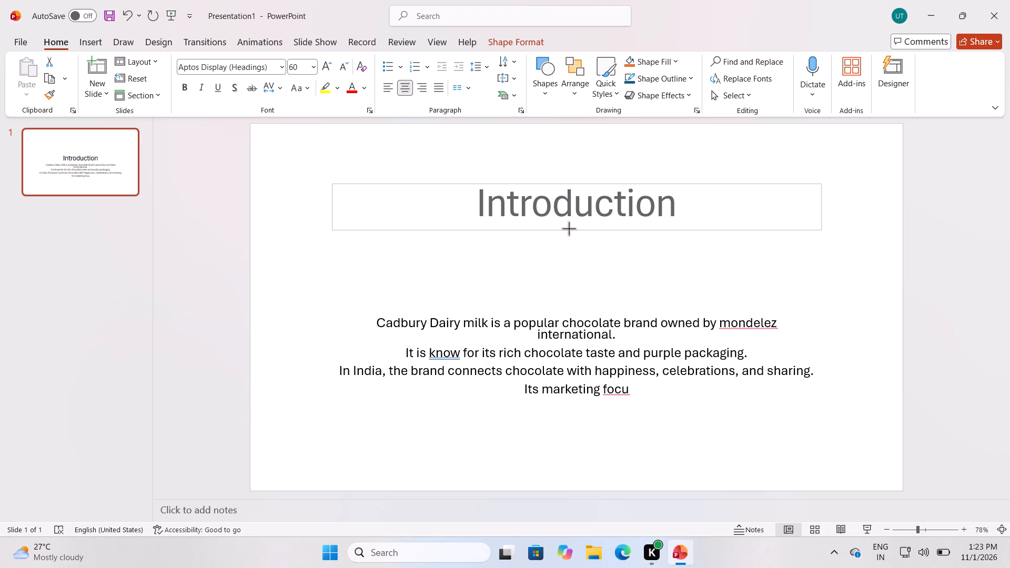
{"action": "left_click_drag", "start_coordinate": [569, 228], "coordinate": [568, 231]}
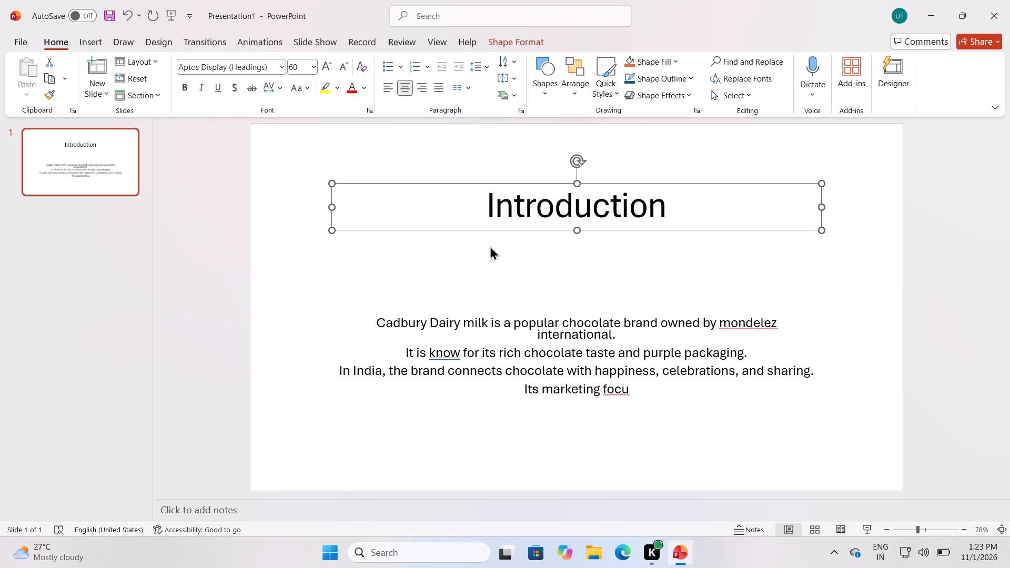
Format the "Introduction" title as bold, italic and shadowed, with red font colour.
{"action": "left_click_drag", "start_coordinate": [487, 203], "coordinate": [699, 204]}
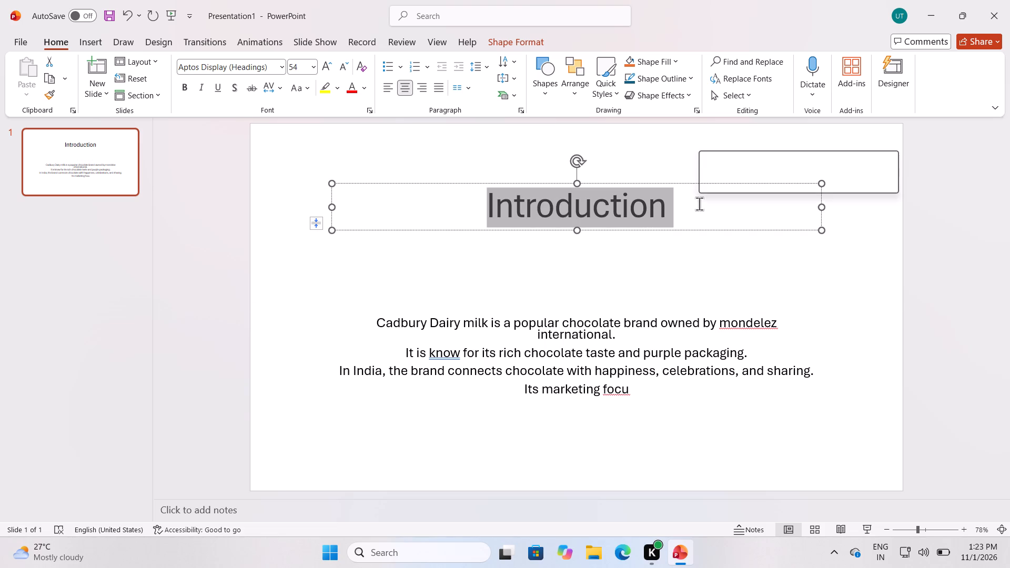
{"action": "left_click", "coordinate": [179, 84]}
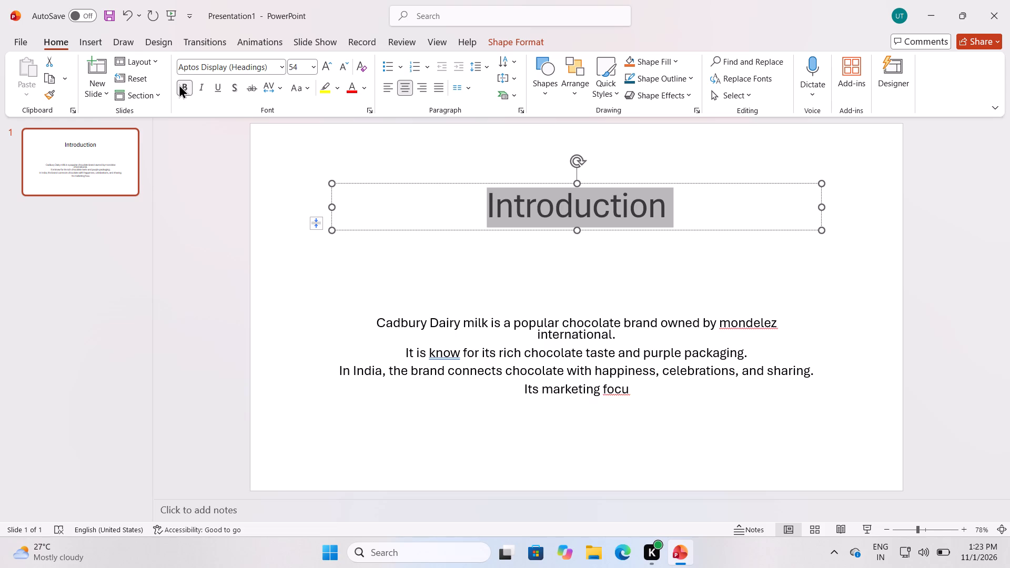
{"action": "left_click", "coordinate": [233, 89]}
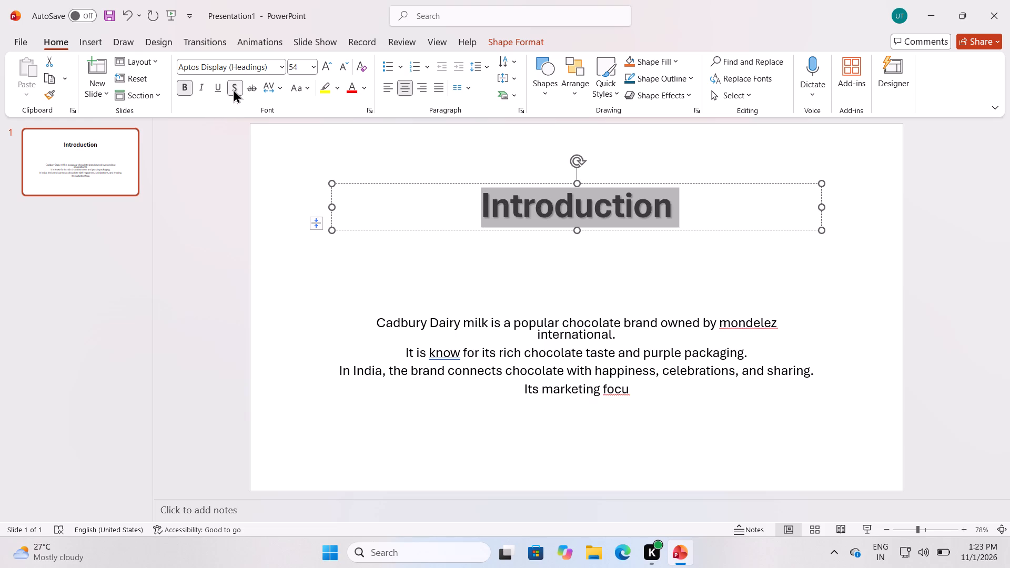
{"action": "left_click", "coordinate": [233, 89]}
{"action": "left_click", "coordinate": [233, 89]}
{"action": "left_click", "coordinate": [203, 88]}
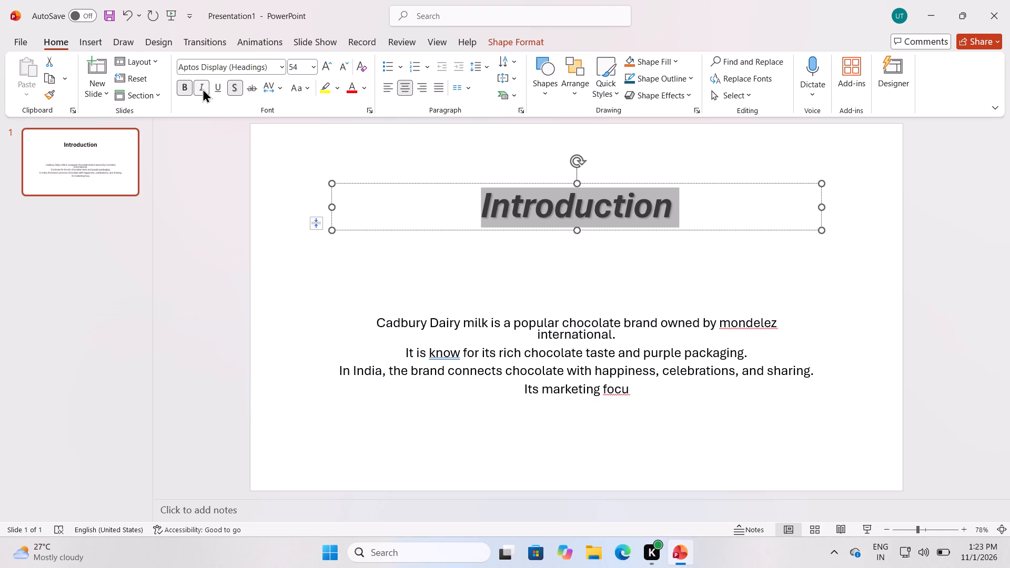
{"action": "left_click", "coordinate": [351, 84]}
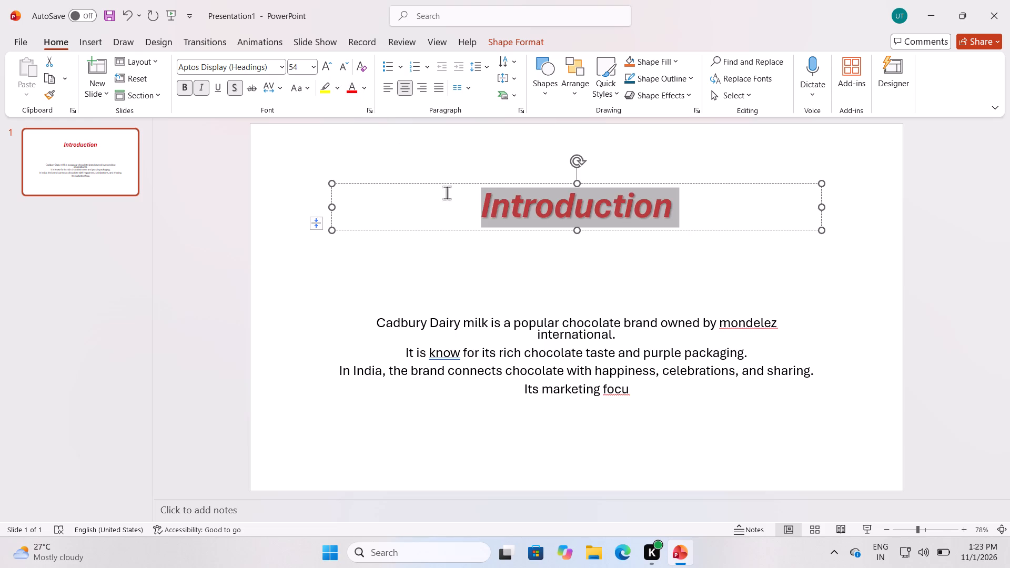
{"action": "left_click", "coordinate": [547, 265]}
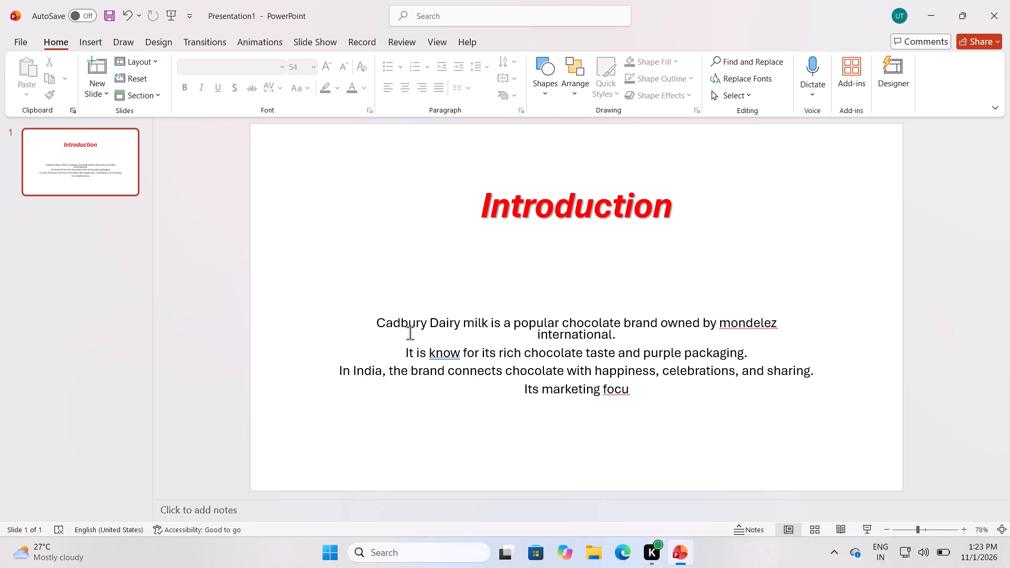
Enlarge the subtitle box by extending its top edge up to just below the title.
{"action": "left_click", "coordinate": [374, 319]}
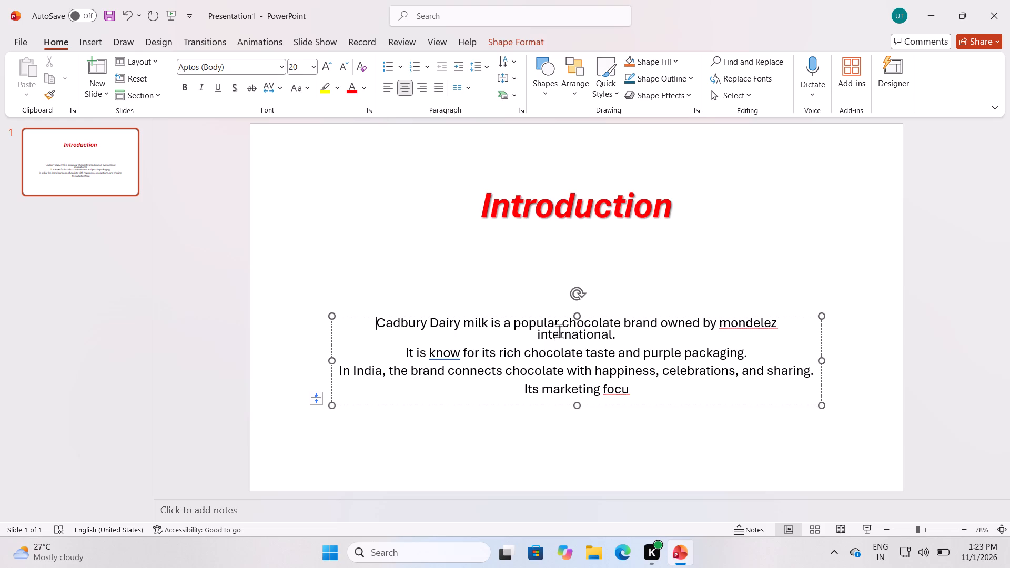
{"action": "left_click_drag", "start_coordinate": [579, 316], "coordinate": [579, 276]}
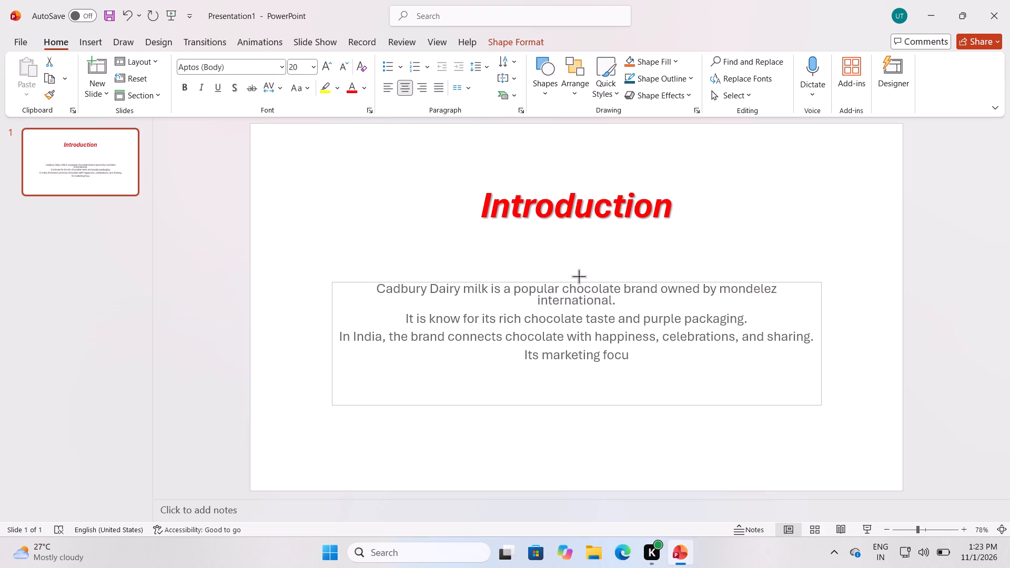
{"action": "left_click_drag", "start_coordinate": [579, 276], "coordinate": [582, 247]}
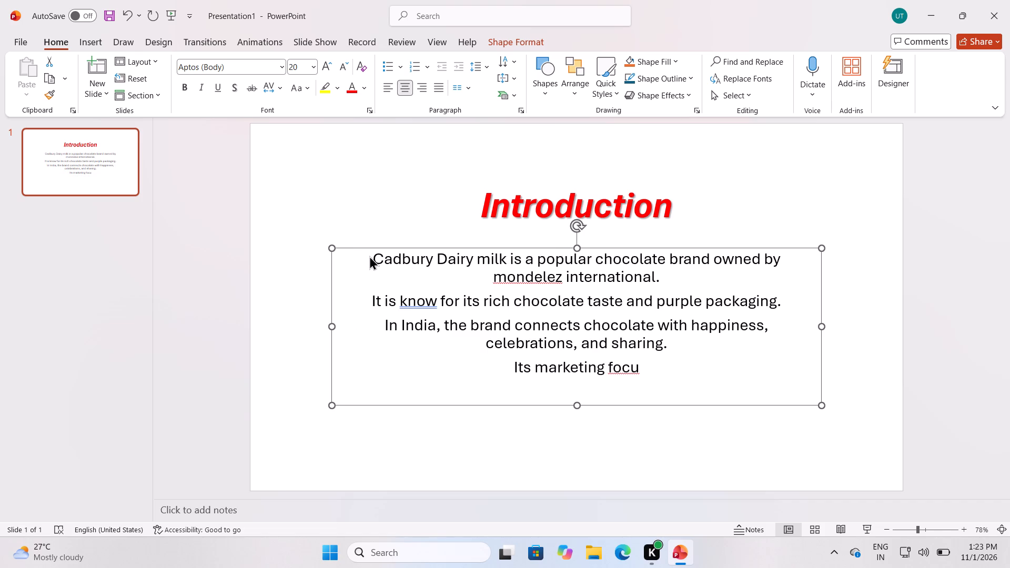
Format all the subtitle text as bold and left-aligned, with filled round bullets.
{"action": "left_click", "coordinate": [369, 256]}
{"action": "left_click", "coordinate": [369, 256]}
{"action": "left_click", "coordinate": [369, 256]}
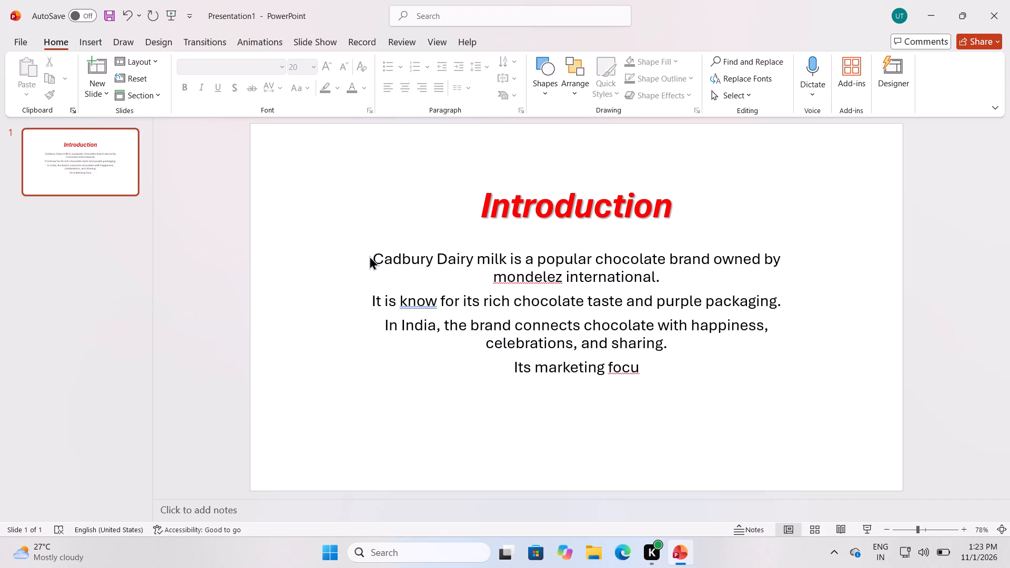
{"action": "left_click", "coordinate": [386, 288]}
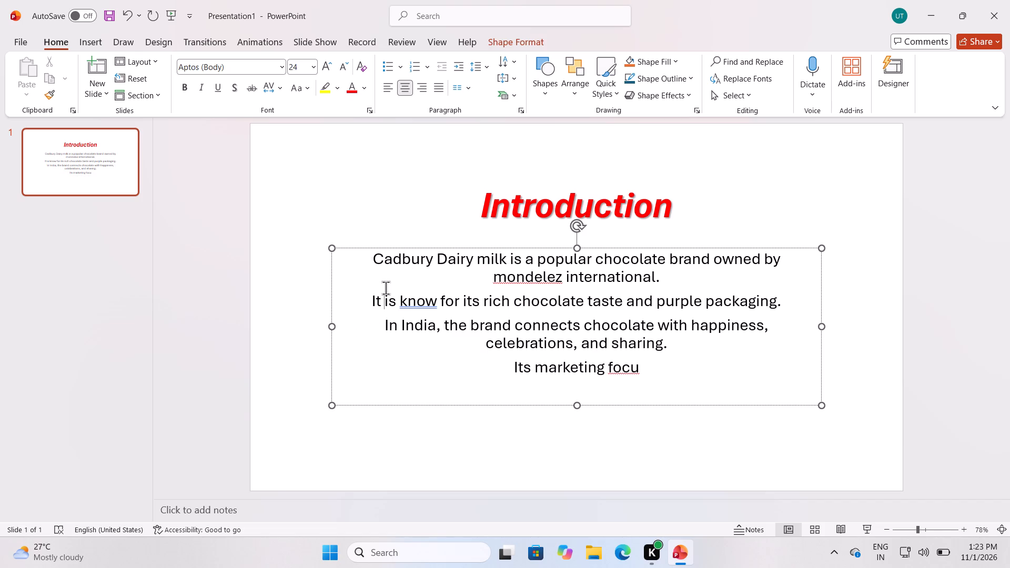
{"action": "key", "text": "ctrl+a"}
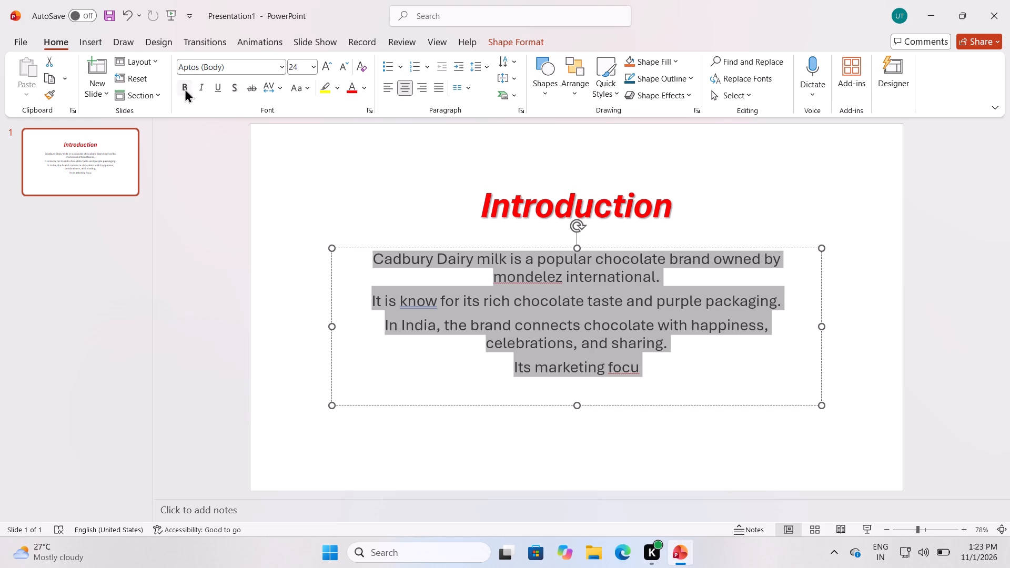
{"action": "left_click", "coordinate": [182, 87]}
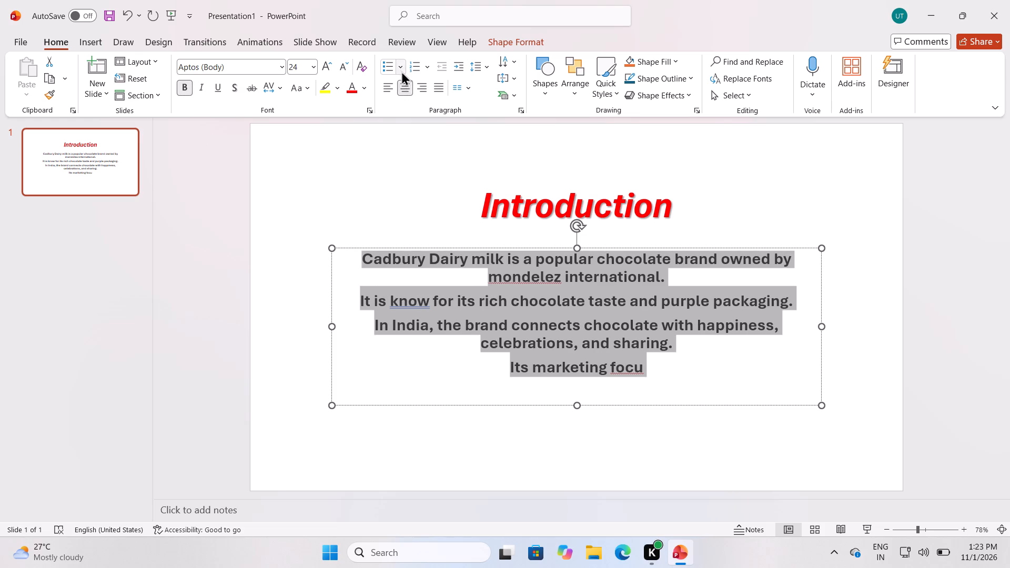
{"action": "left_click", "coordinate": [387, 88]}
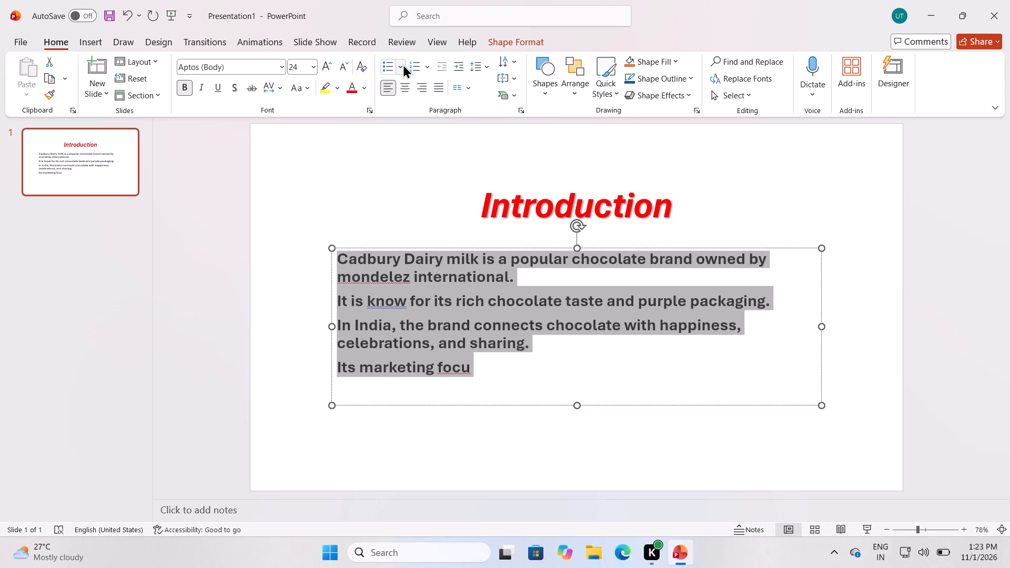
{"action": "left_click", "coordinate": [399, 67]}
{"action": "left_click", "coordinate": [486, 118]}
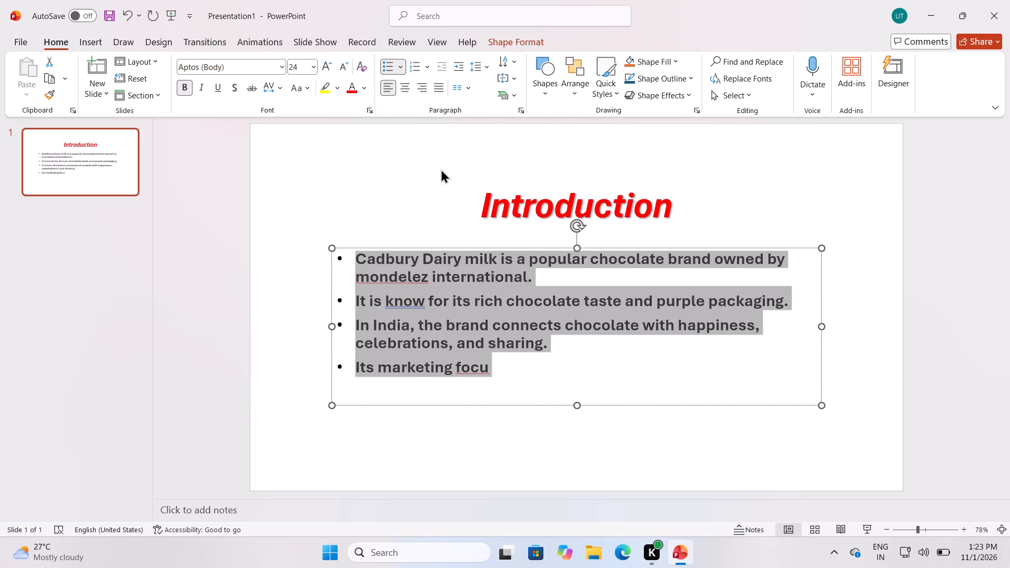
Complete the last bullet's unfinished word so the line reads "Its marketing focuses.".
{"action": "left_click", "coordinate": [500, 376]}
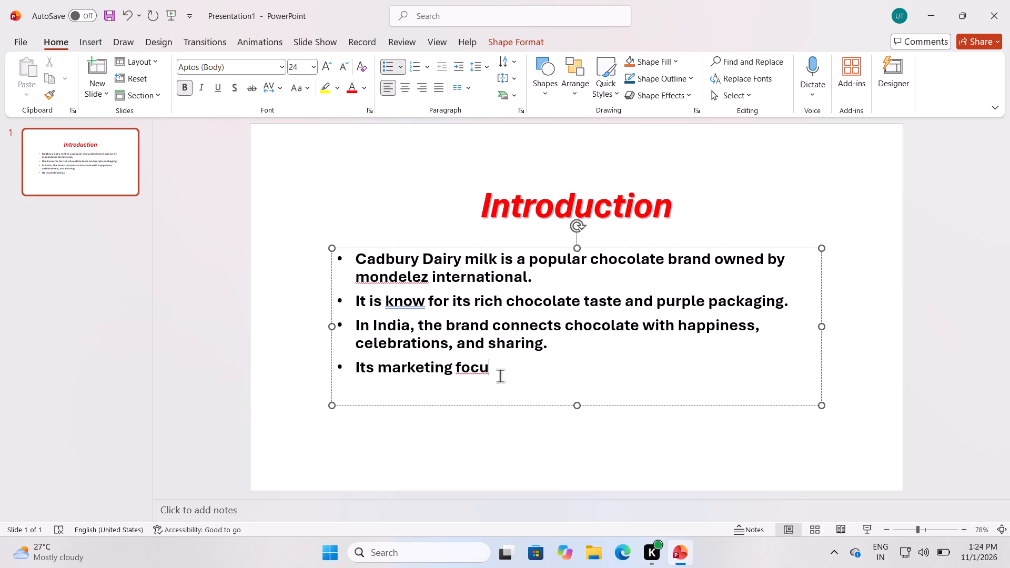
{"action": "type", "text": "ses"}
{"action": "key", "text": "period"}
Underline the "Introduction" title and set its font size to 66.
{"action": "left_click", "coordinate": [435, 199]}
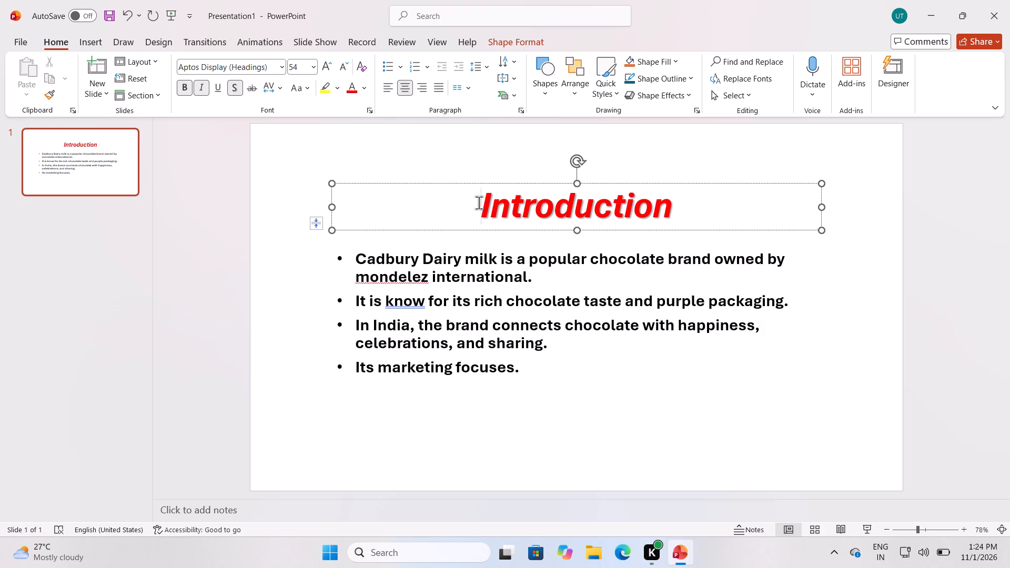
{"action": "left_click_drag", "start_coordinate": [479, 202], "coordinate": [676, 210]}
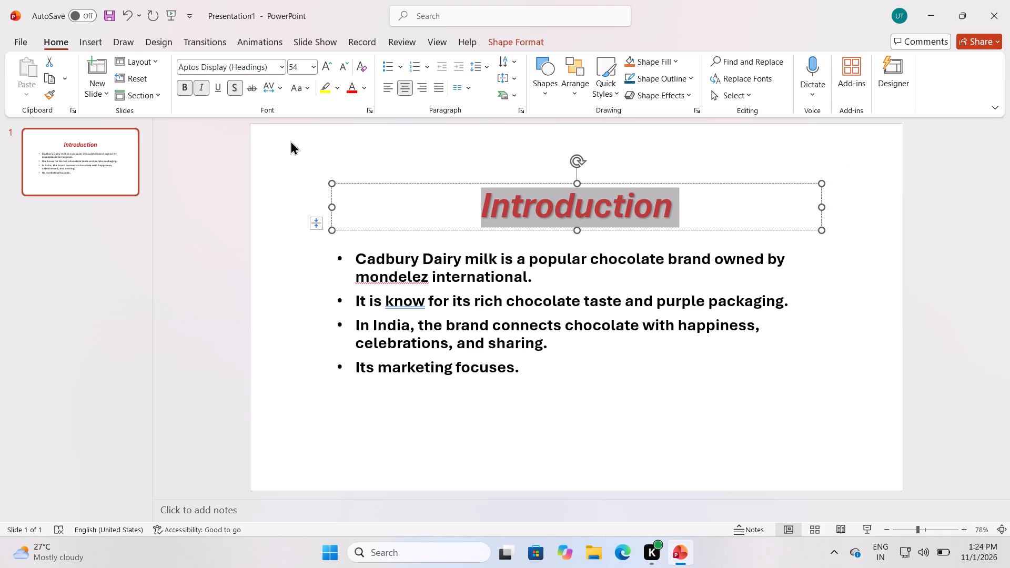
{"action": "left_click", "coordinate": [219, 92]}
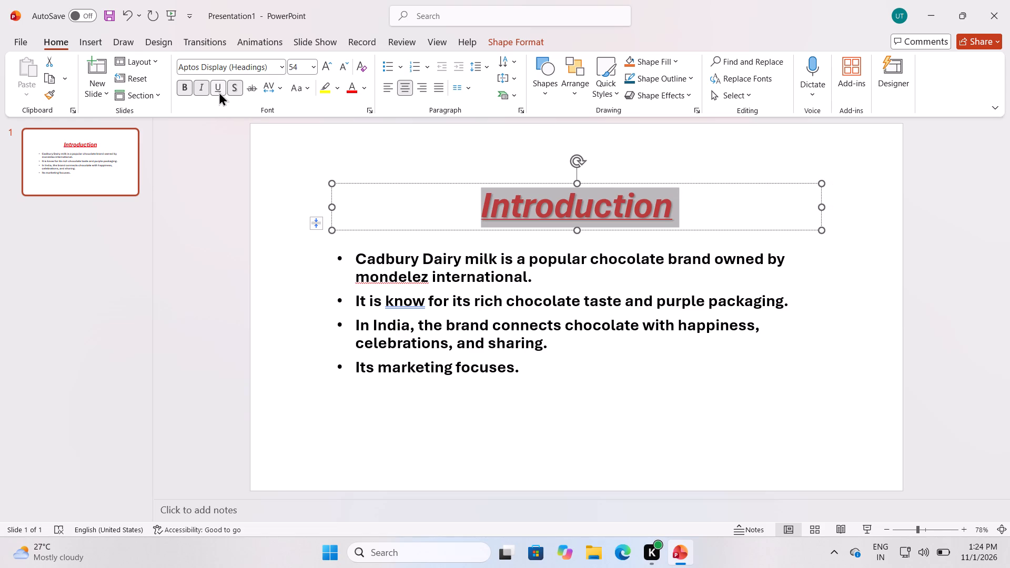
{"action": "left_click", "coordinate": [312, 68]}
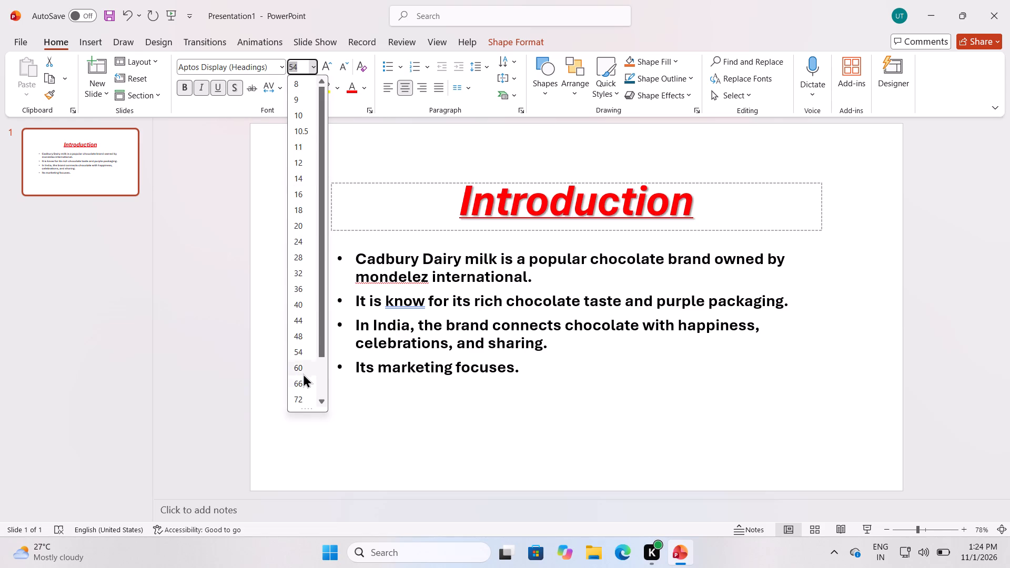
{"action": "left_click", "coordinate": [304, 383]}
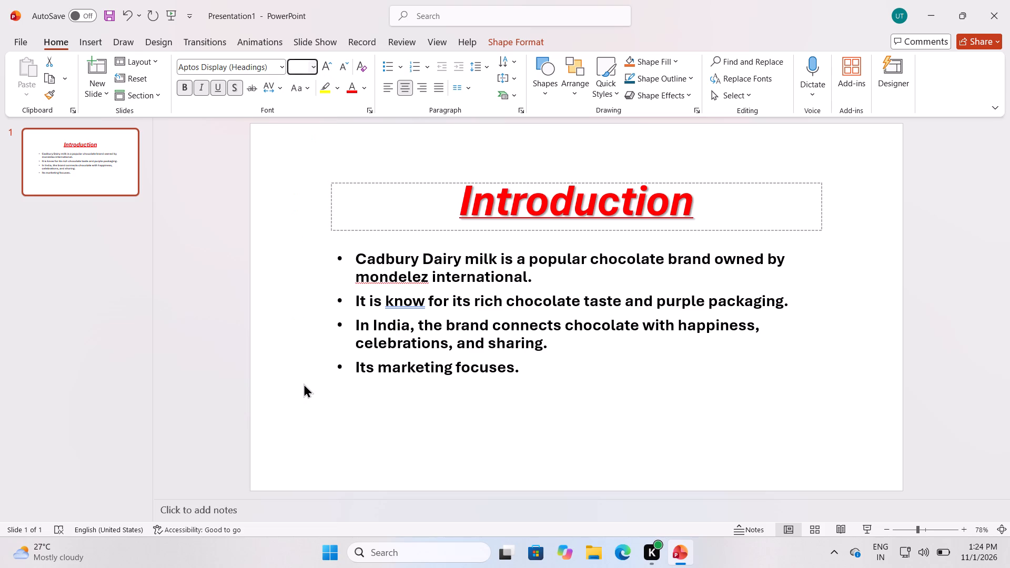
Set the font size of all the bulleted text to 28.
{"action": "left_click", "coordinate": [368, 260]}
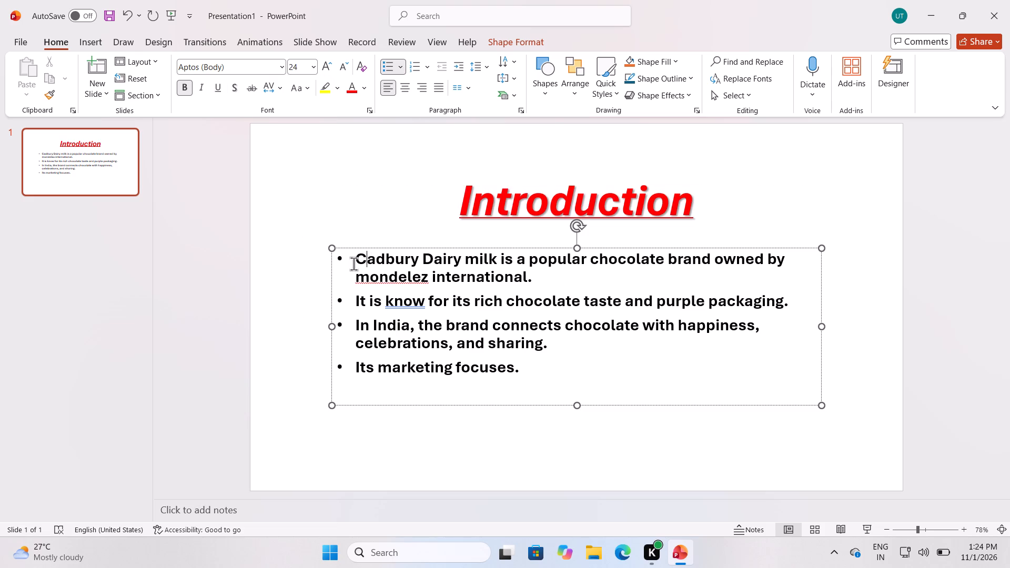
{"action": "key", "text": "ctrl+a"}
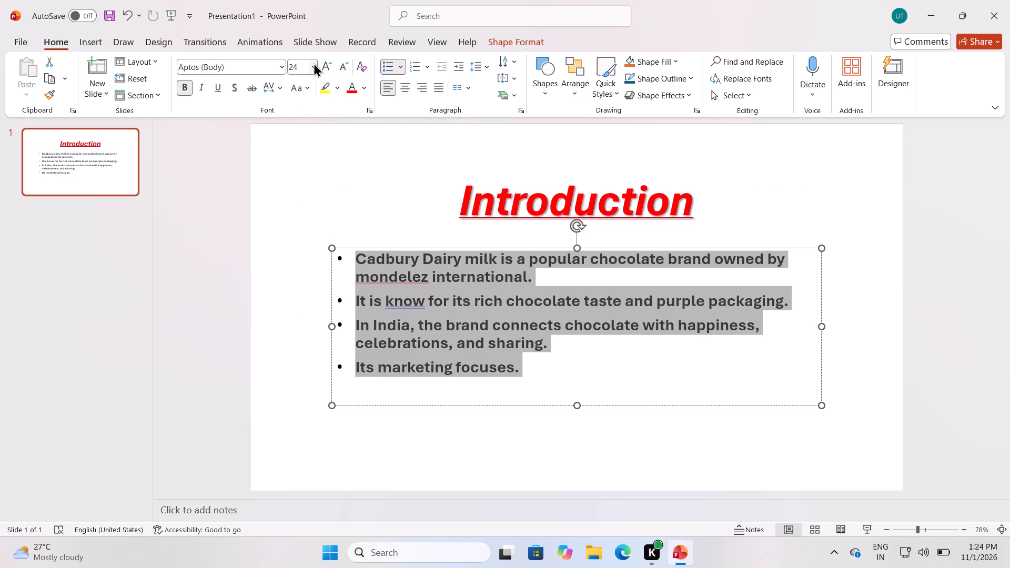
{"action": "left_click", "coordinate": [311, 64]}
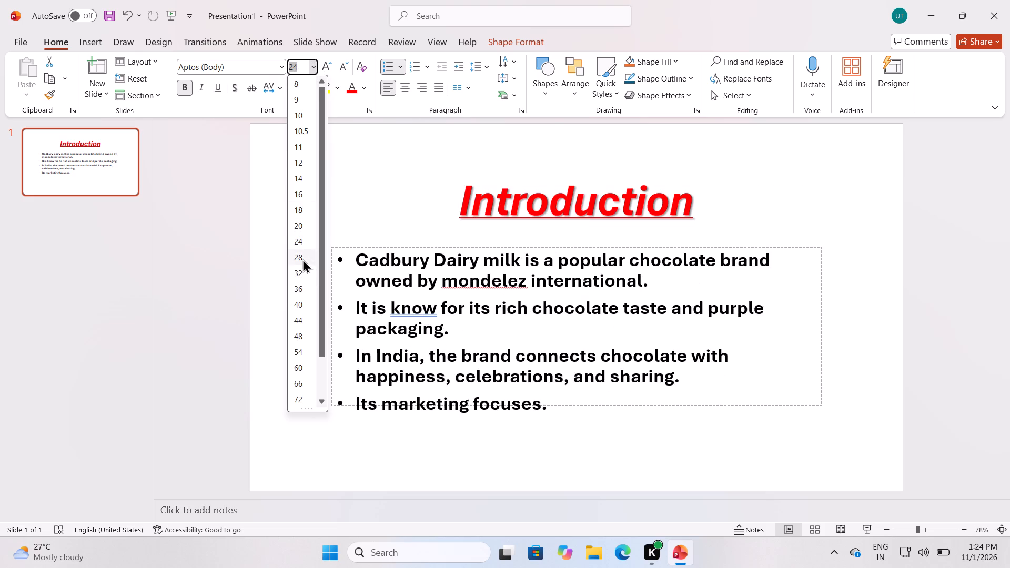
{"action": "left_click", "coordinate": [302, 259]}
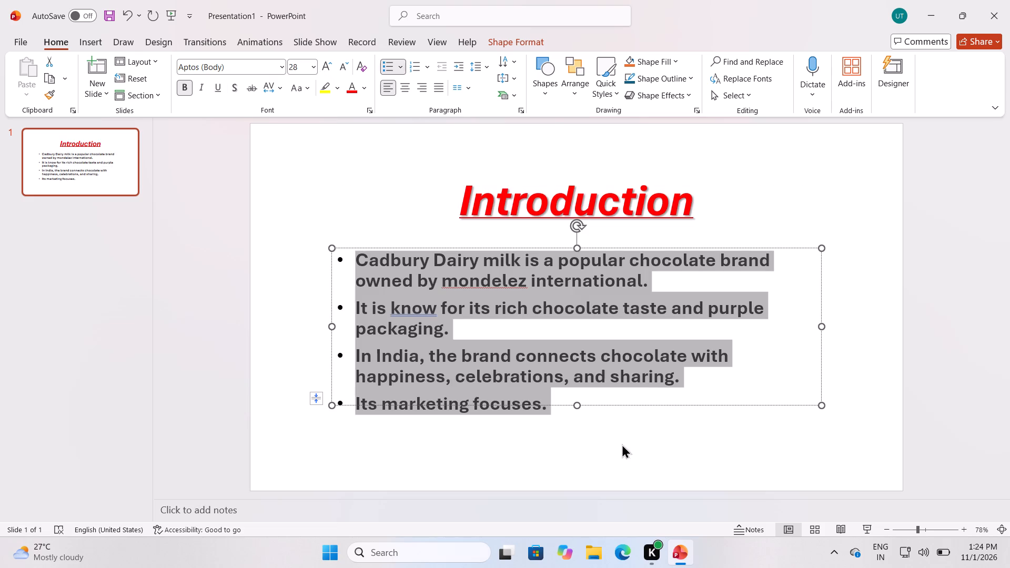
Enlarge the bulleted text box by extending its bottom edge down to the slide's lower edge.
{"action": "left_click_drag", "start_coordinate": [577, 407], "coordinate": [582, 447]}
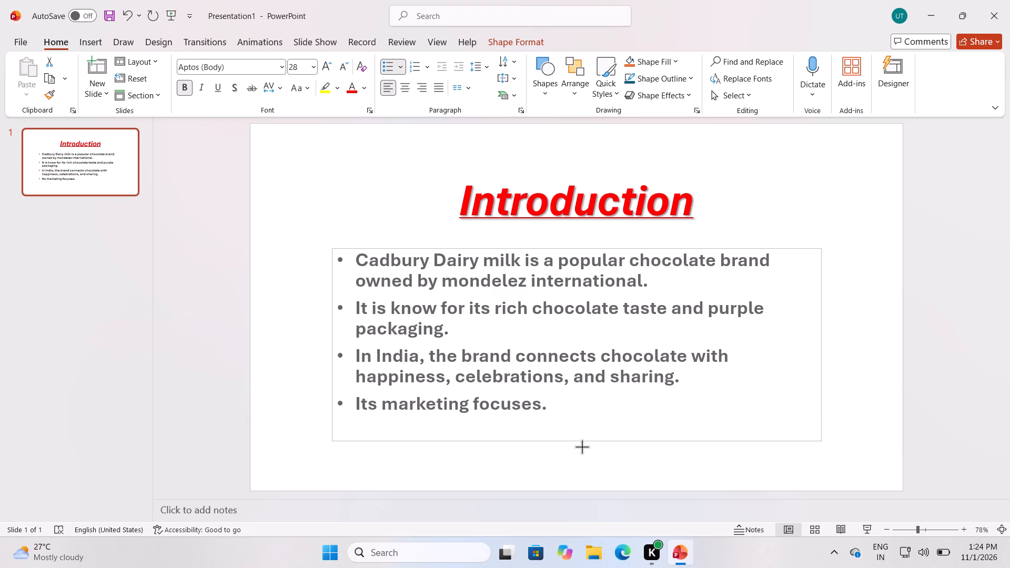
{"action": "left_click_drag", "start_coordinate": [582, 447], "coordinate": [584, 530]}
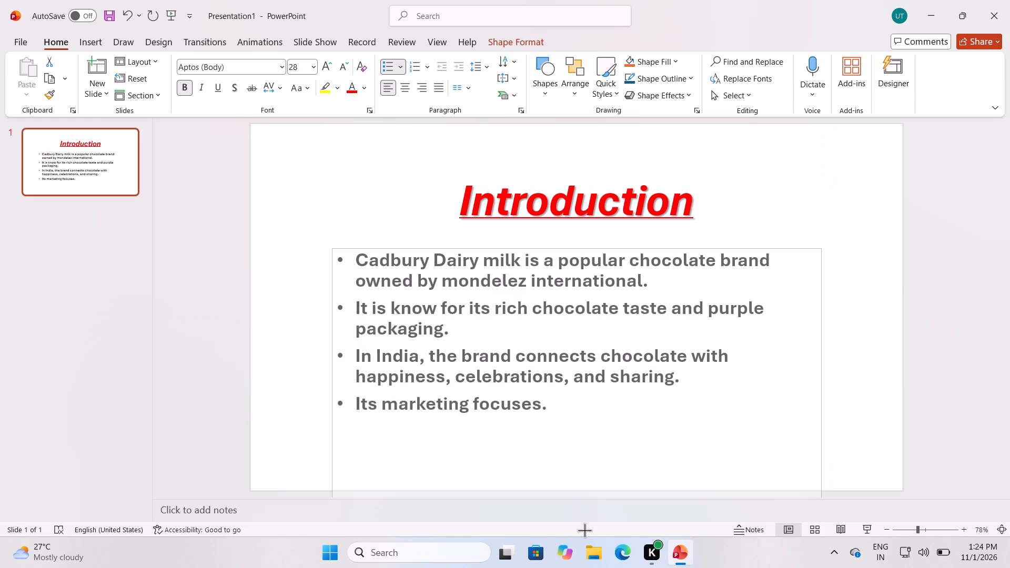
{"action": "left_click_drag", "start_coordinate": [584, 530], "coordinate": [582, 488]}
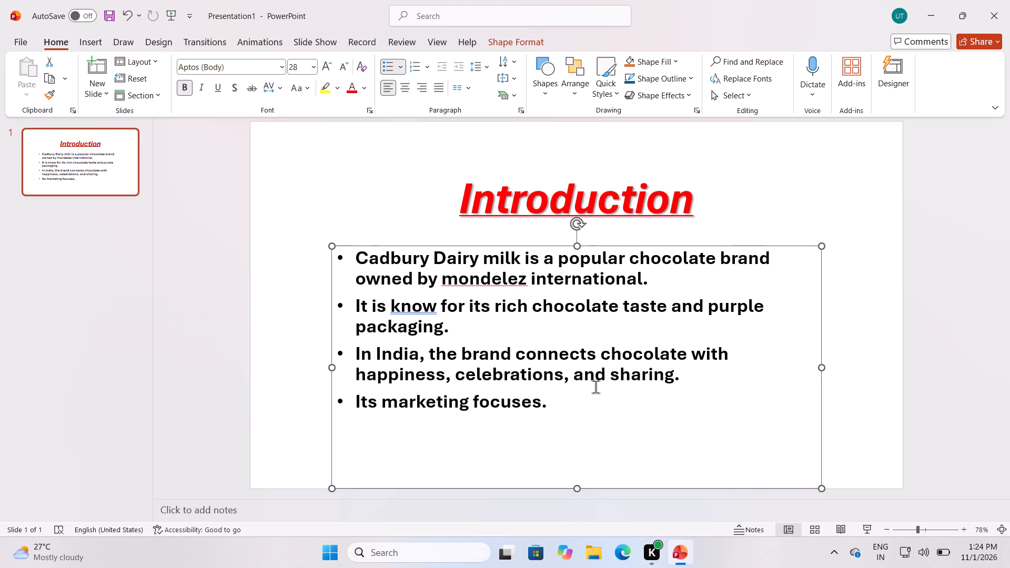
Extend the last bullet to read "Its marketing focuses on emotional connections as well as product quality.".
{"action": "left_click", "coordinate": [557, 401]}
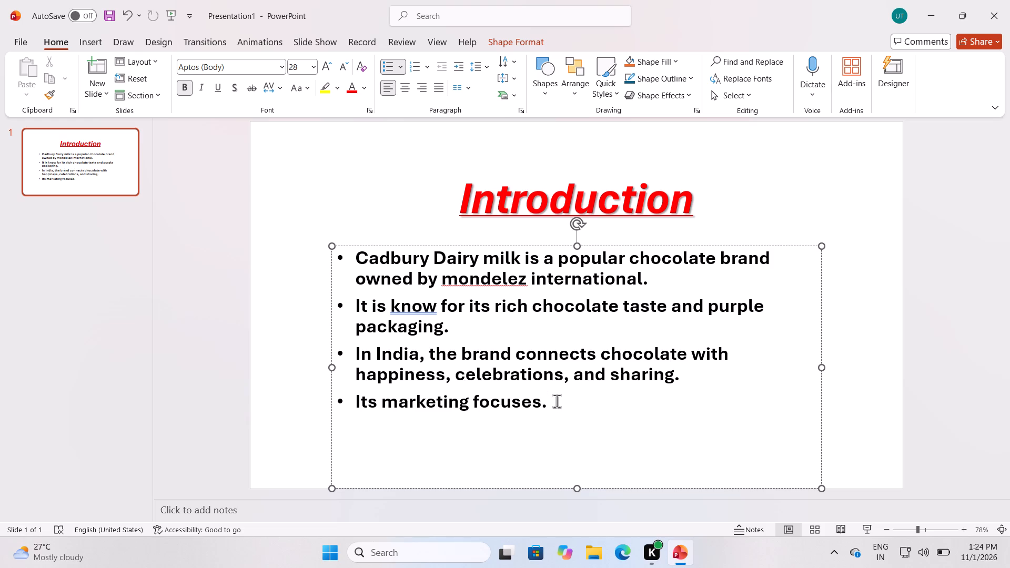
{"action": "key", "text": "BackSpace"}
{"action": "key", "text": "space"}
{"action": "type", "text": "on"}
{"action": "key", "text": "space"}
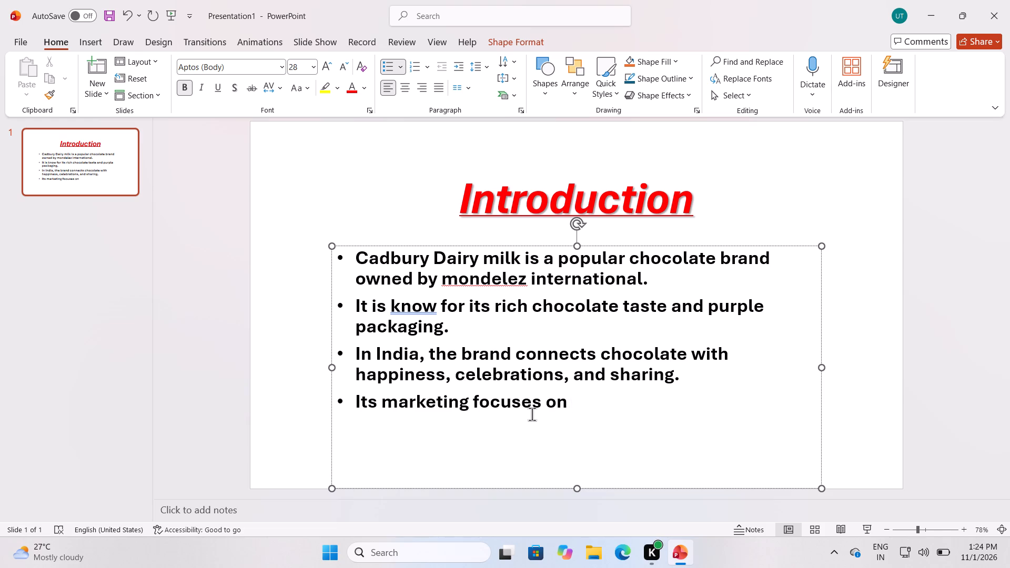
{"action": "type", "text": "emotional"}
{"action": "key", "text": "space"}
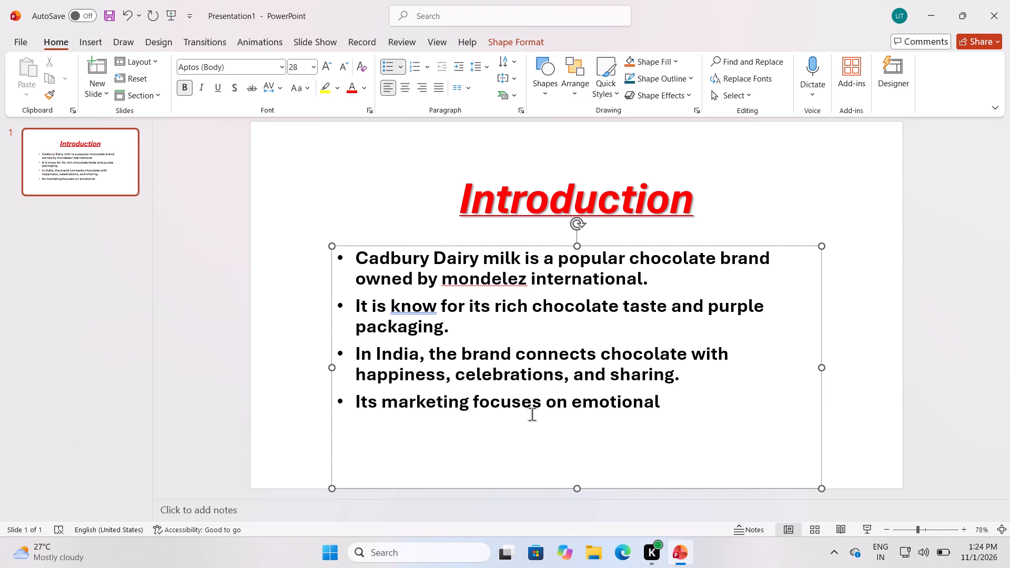
{"action": "type", "text": "connections"}
{"action": "key", "text": "space"}
{"action": "type", "text": "as well"}
{"action": "key", "text": "space"}
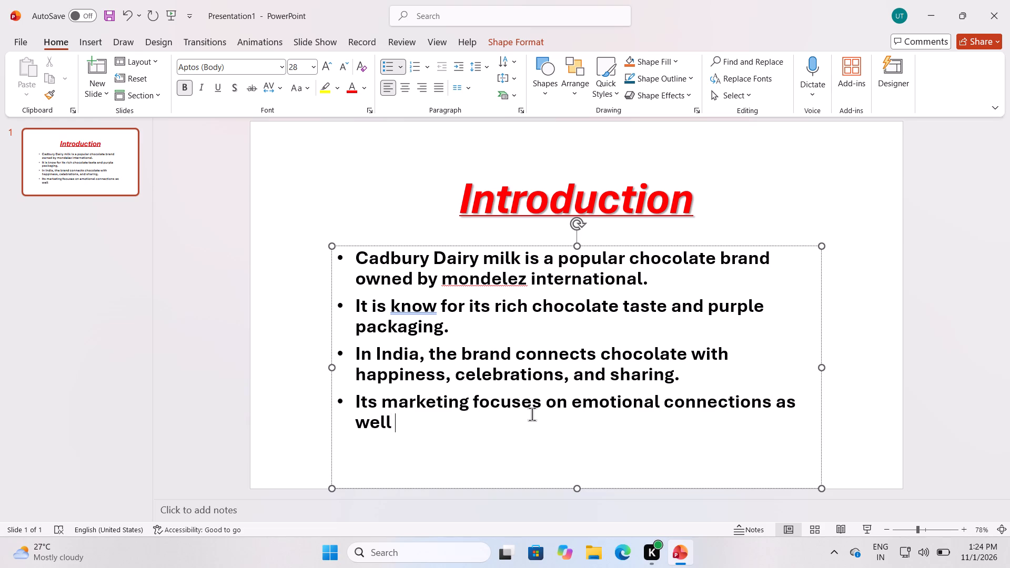
{"action": "type", "text": "as product"}
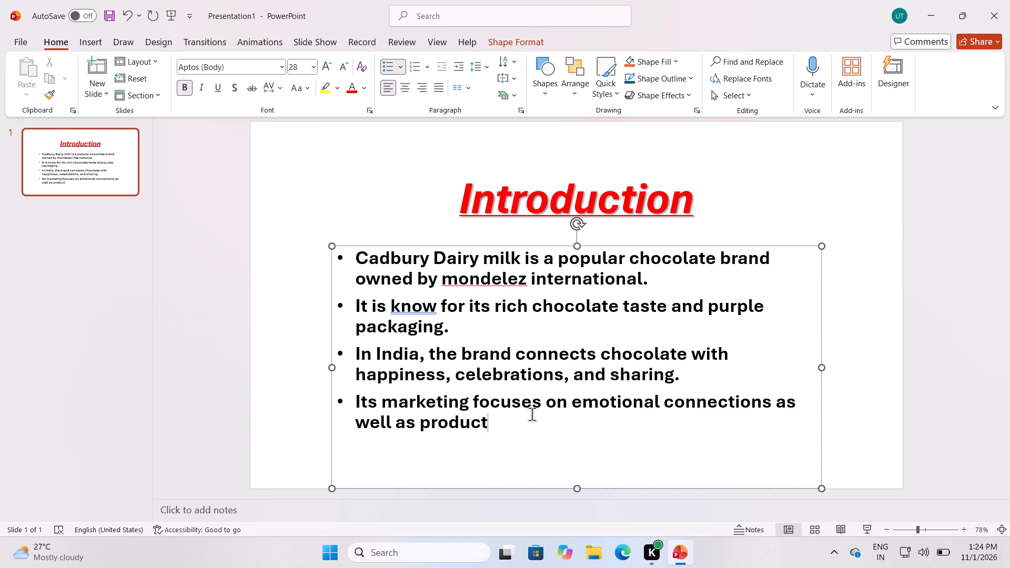
{"action": "key", "text": "space"}
{"action": "key", "text": "q"}
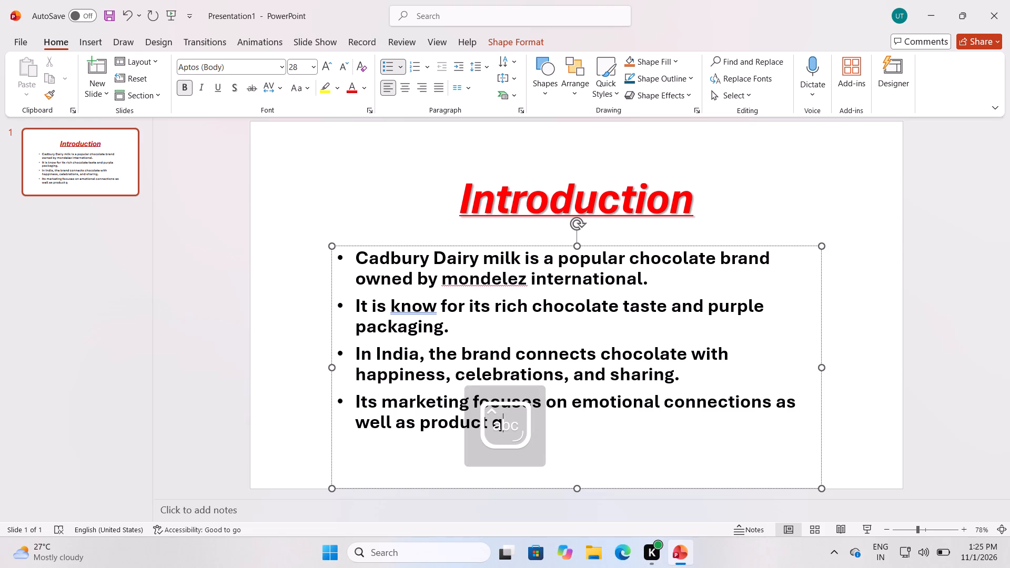
{"action": "type", "text": "uality"}
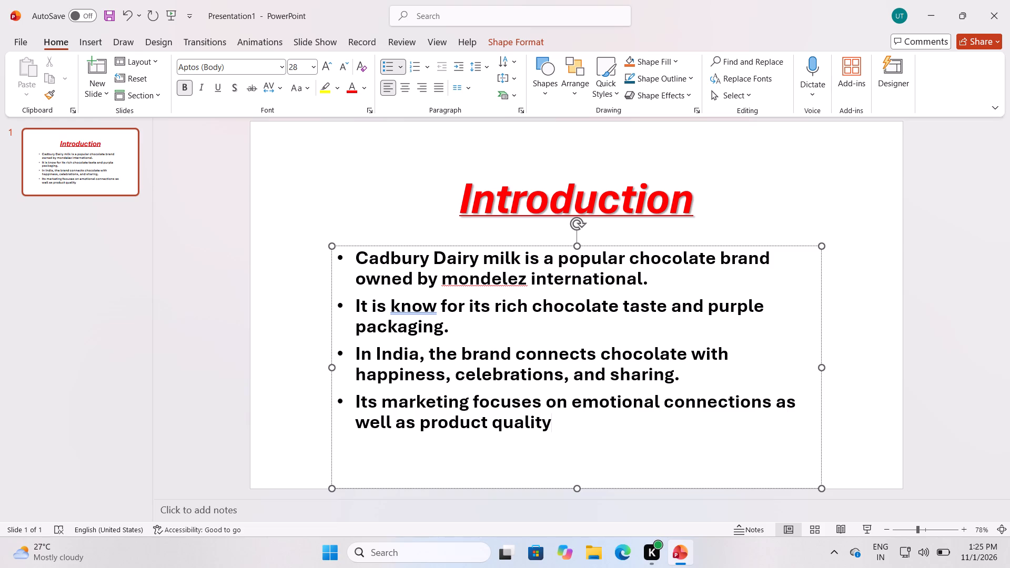
{"action": "key", "text": "period"}
Add a second slide with the Title and Content layout.
{"action": "left_click", "coordinate": [104, 96]}
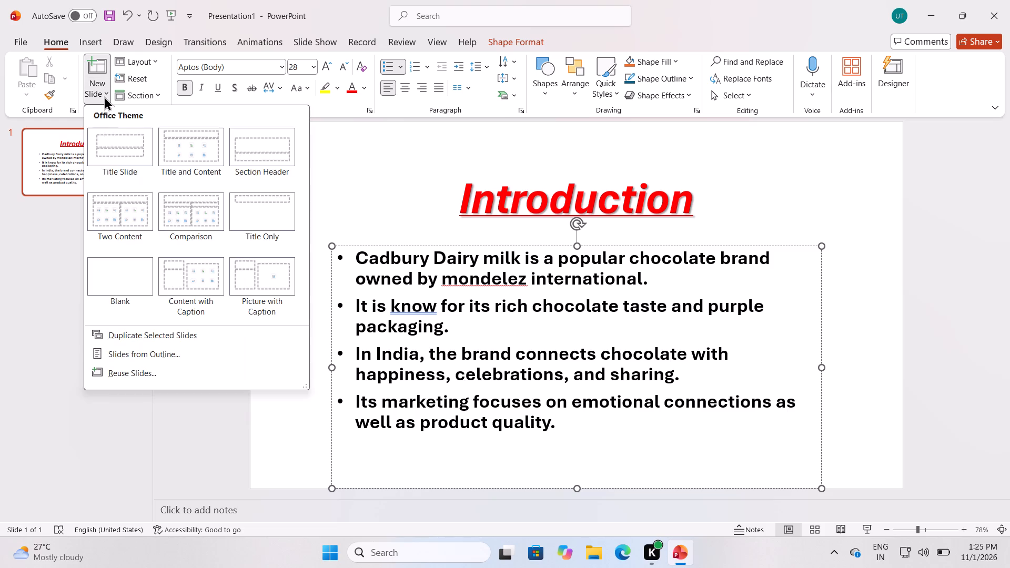
{"action": "left_click", "coordinate": [182, 152]}
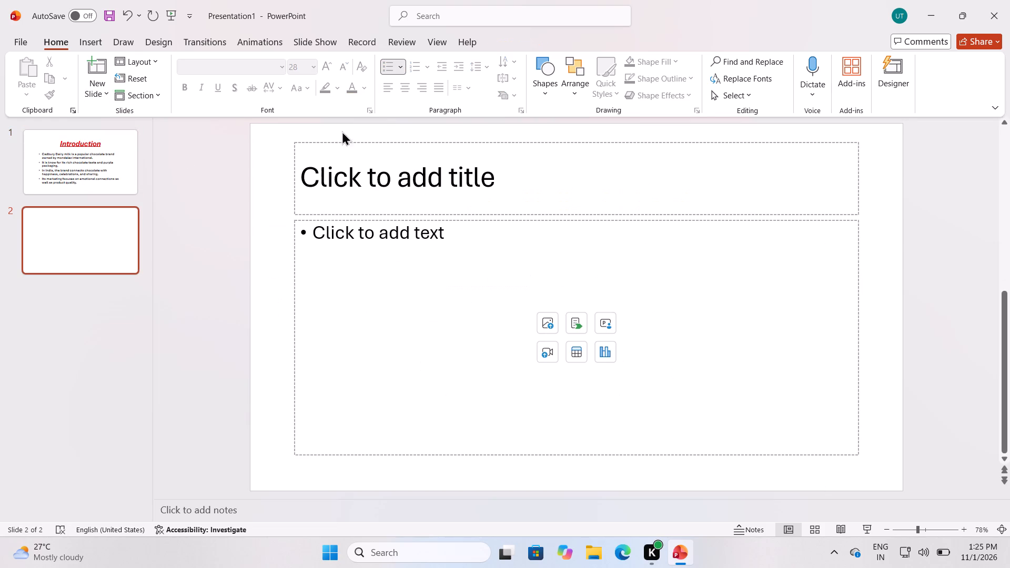
Enter "Needa, Wants and Demand" as the title of the second slide.
{"action": "left_click", "coordinate": [378, 170]}
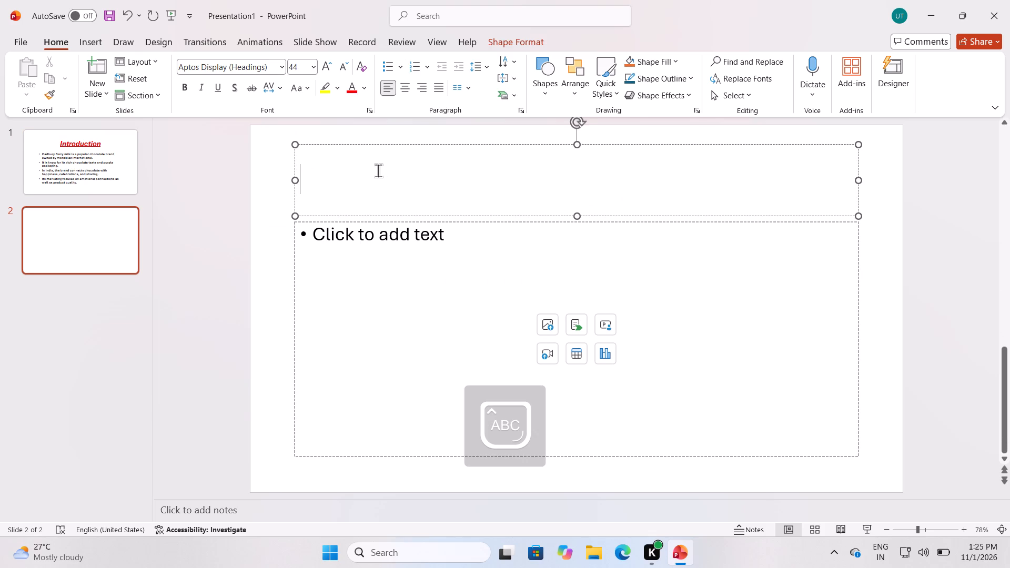
{"action": "key", "text": "n"}
{"action": "type", "text": "eed"}
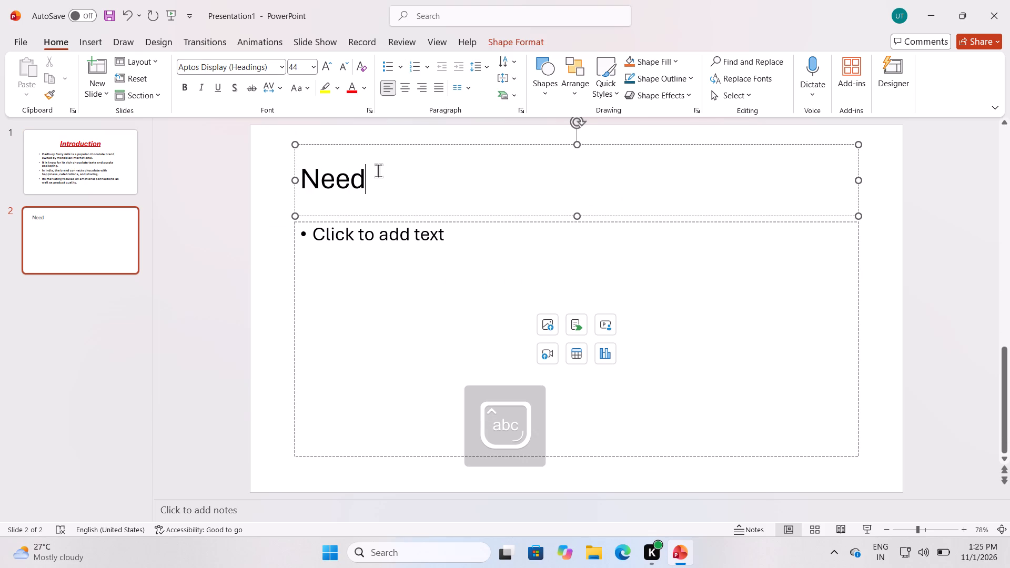
{"action": "key", "text": "a"}
{"action": "type", "text": ","}
{"action": "key", "text": "space"}
{"action": "key", "text": "w"}
{"action": "key", "text": "n"}
{"action": "key", "text": "BackSpace"}
{"action": "type", "text": "ants"}
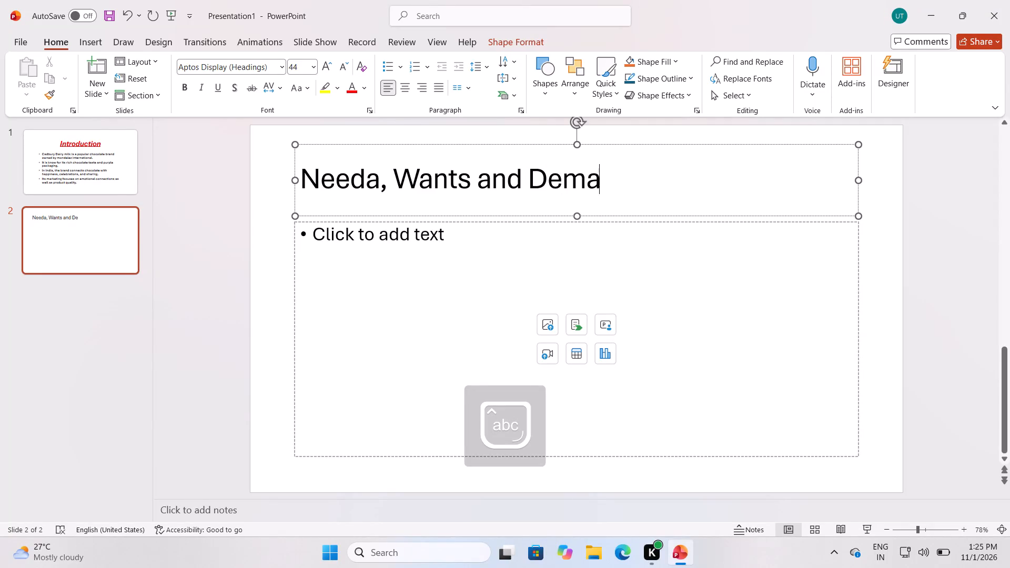
Enter the first content bullet: "Need: People seek enjoyment, treats, or a way to celebrate.".
{"action": "left_click", "coordinate": [337, 257]}
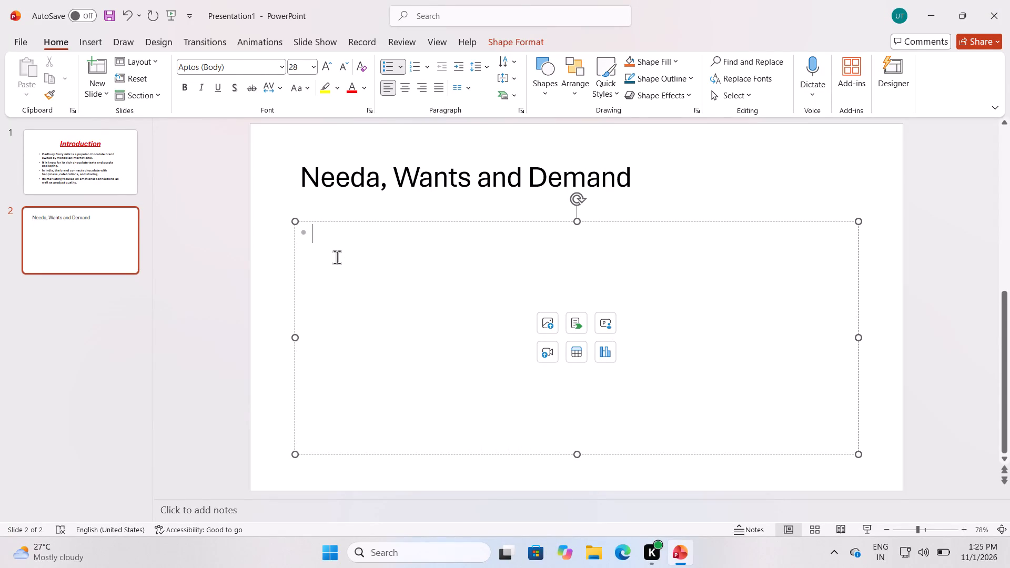
{"action": "type", "text": "eed"}
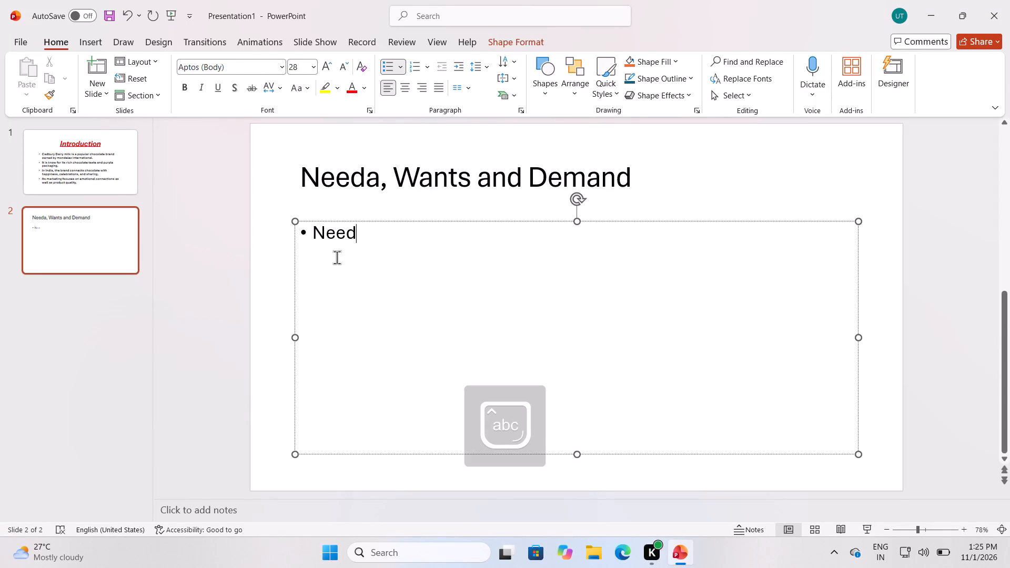
{"action": "key", "text": "shift+colon"}
{"action": "key", "text": "space"}
{"action": "key", "text": "space"}
{"action": "type", "text": "eople"}
{"action": "key", "text": "space"}
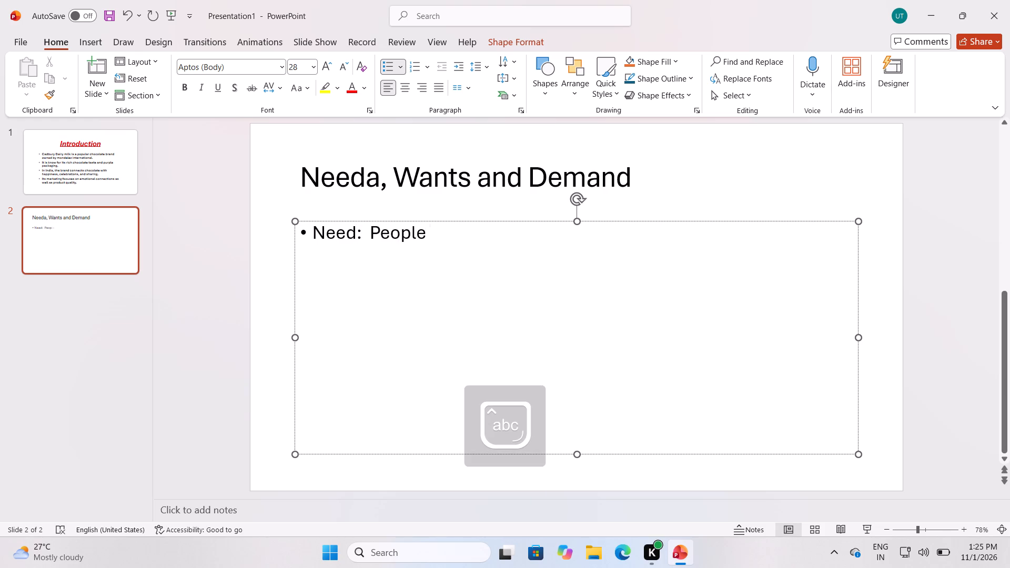
{"action": "type", "text": "seek"}
{"action": "key", "text": "space"}
{"action": "type", "text": "enoyment"}
{"action": "type", "text": ", t"}
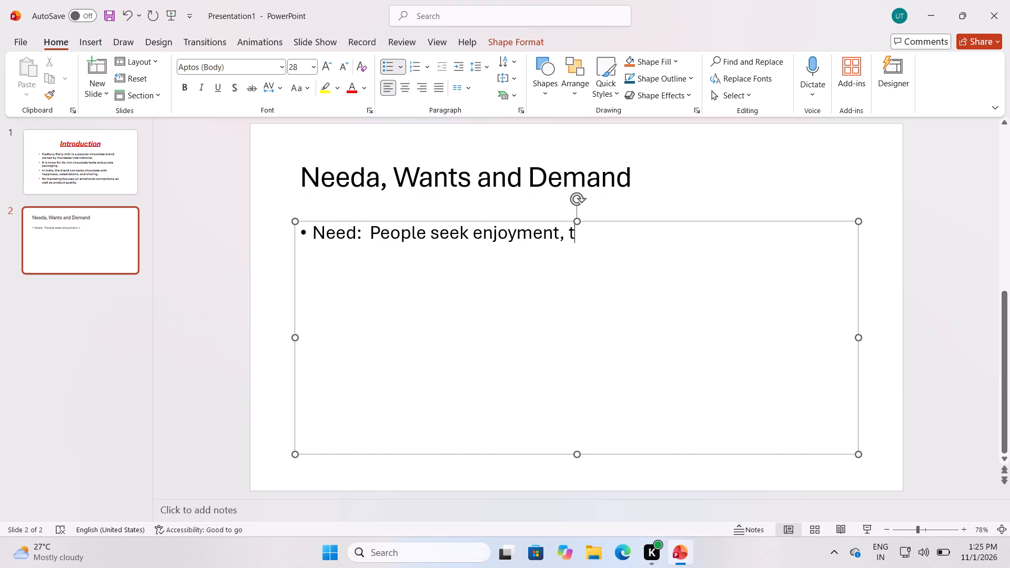
{"action": "type", "text": "reats"}
{"action": "type", "text": ", or a"}
{"action": "key", "text": "space"}
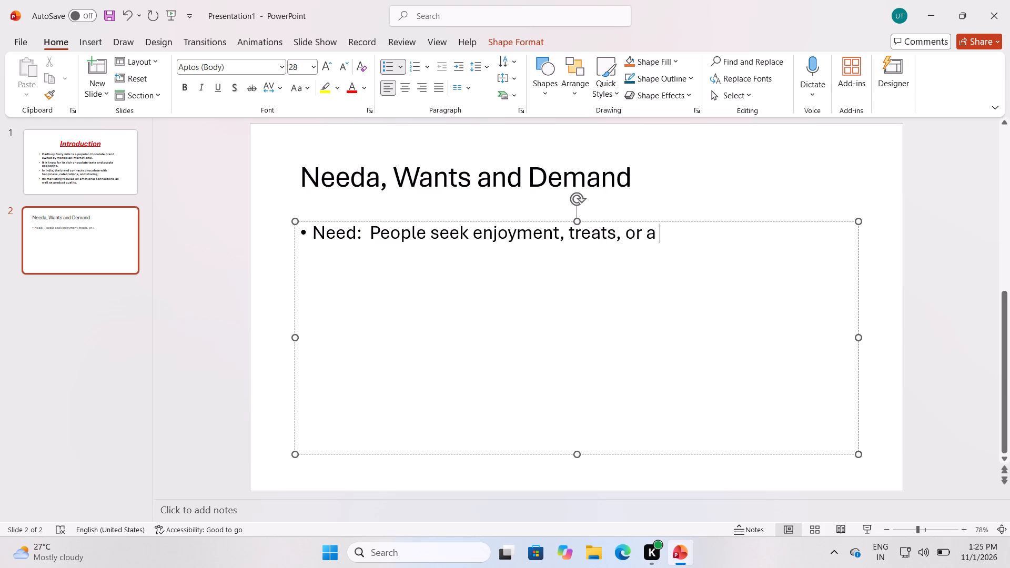
{"action": "type", "text": "way"}
{"action": "key", "text": "space"}
{"action": "type", "text": "to cr"}
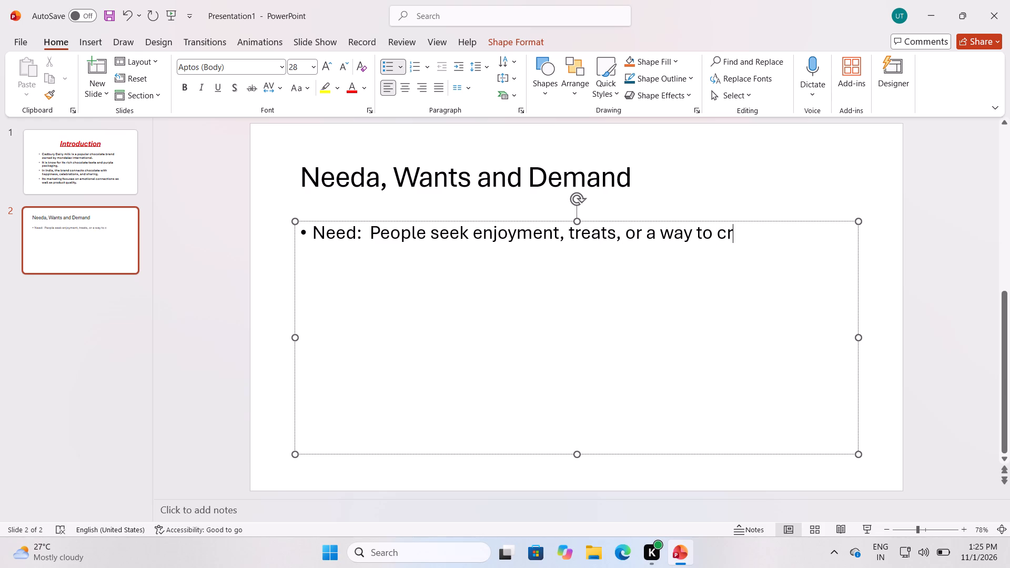
{"action": "key", "text": "BackSpace"}
{"action": "key", "text": "e"}
{"action": "type", "text": "lebrate"}
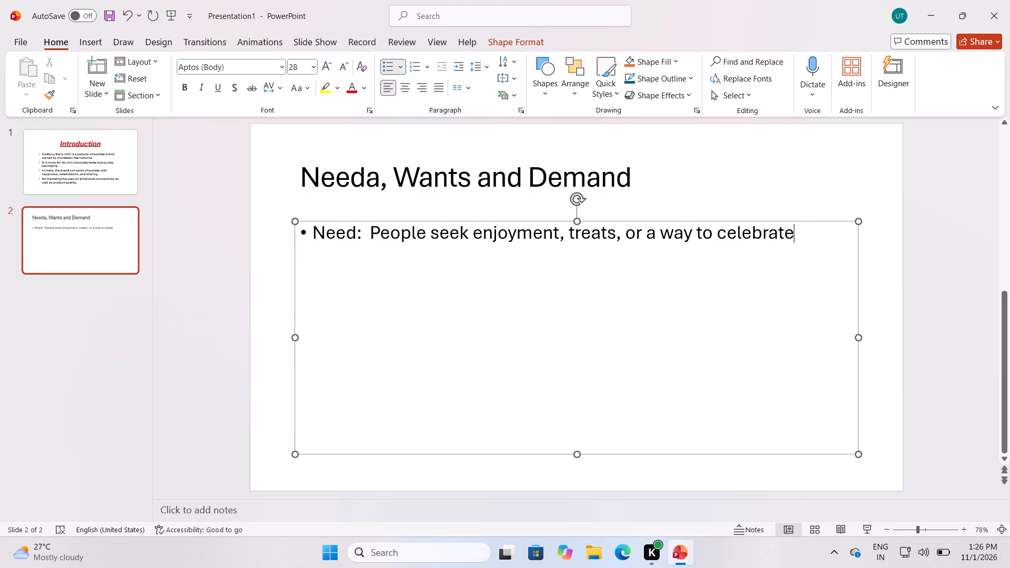
{"action": "key", "text": "period"}
Add a second bullet reading "Want: They may choose Cadbury dairy milk to satisfy that desire.".
{"action": "key", "text": "Return"}
{"action": "key", "text": "w"}
{"action": "type", "text": "nay"}
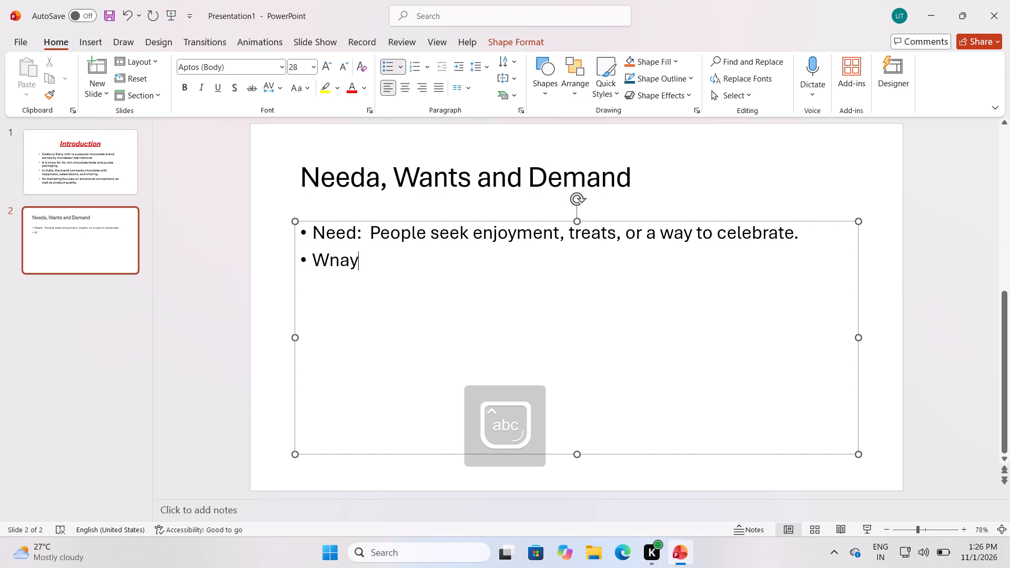
{"action": "key", "text": "BackSpace"}
{"action": "key", "text": "t"}
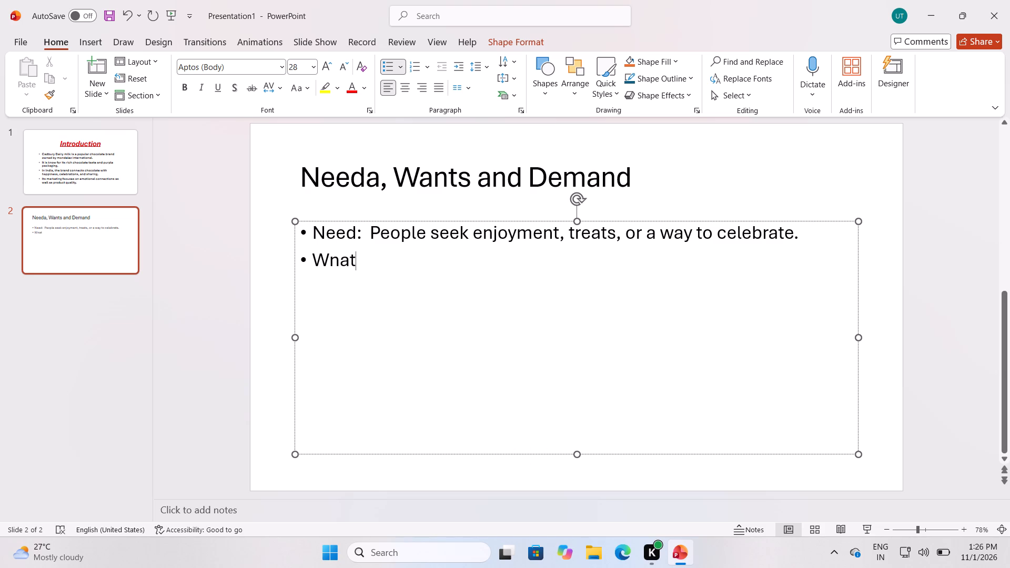
{"action": "key", "text": "BackSpace"}
{"action": "key", "text": "BackSpace"}
{"action": "key", "text": "BackSpace"}
{"action": "type", "text": "ant"}
{"action": "type", "text": ":"}
{"action": "key", "text": "space"}
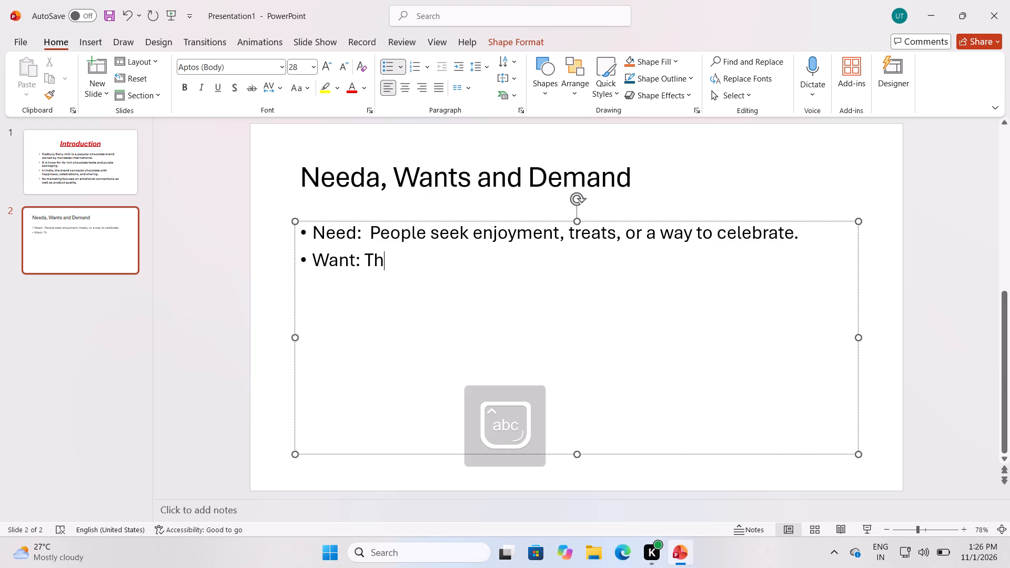
{"action": "key", "text": "space"}
{"action": "type", "text": "may ch"}
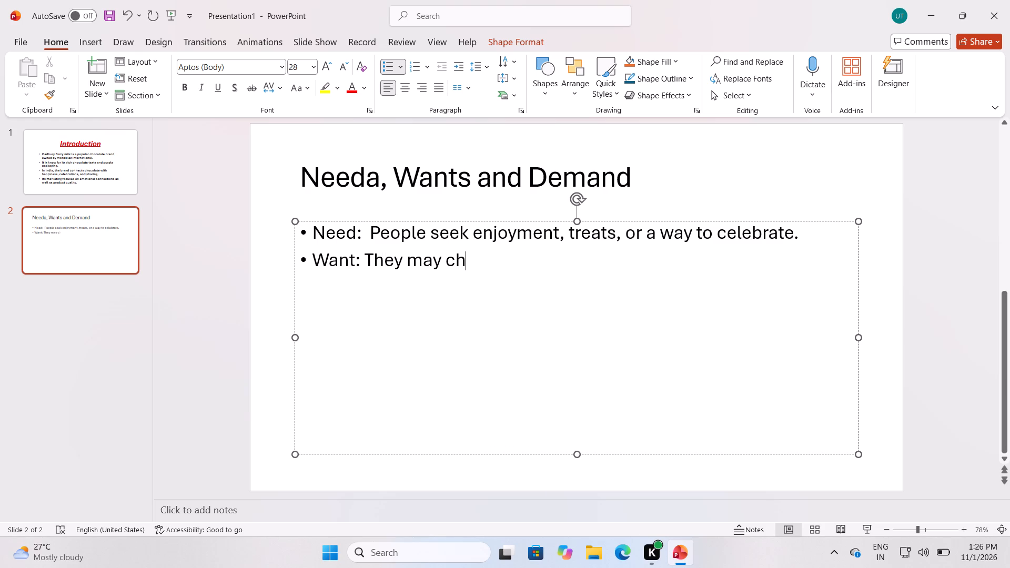
{"action": "type", "text": "oo"}
{"action": "type", "text": "se"}
{"action": "key", "text": "space"}
{"action": "type", "text": "cadbury"}
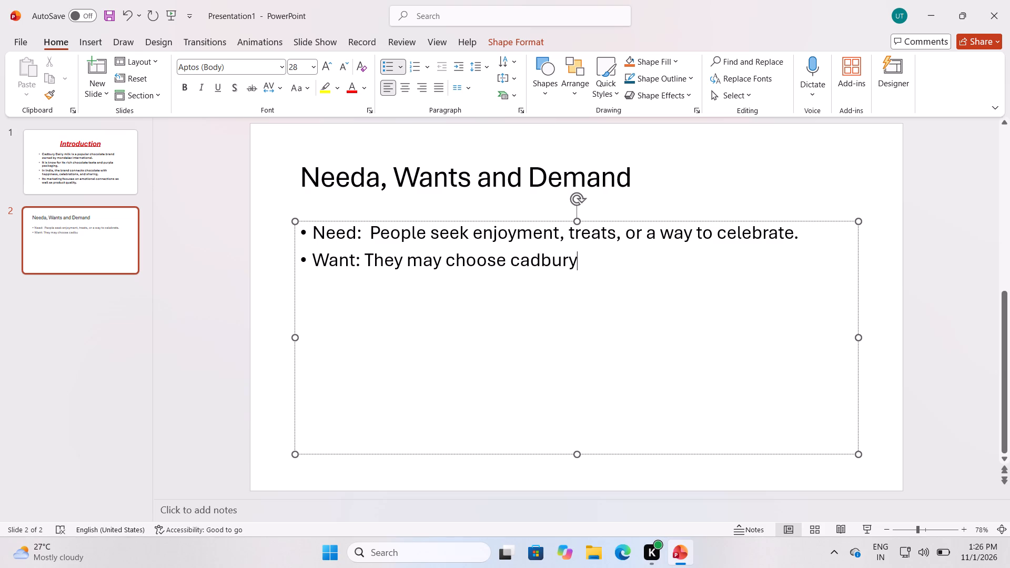
{"action": "key", "text": "space"}
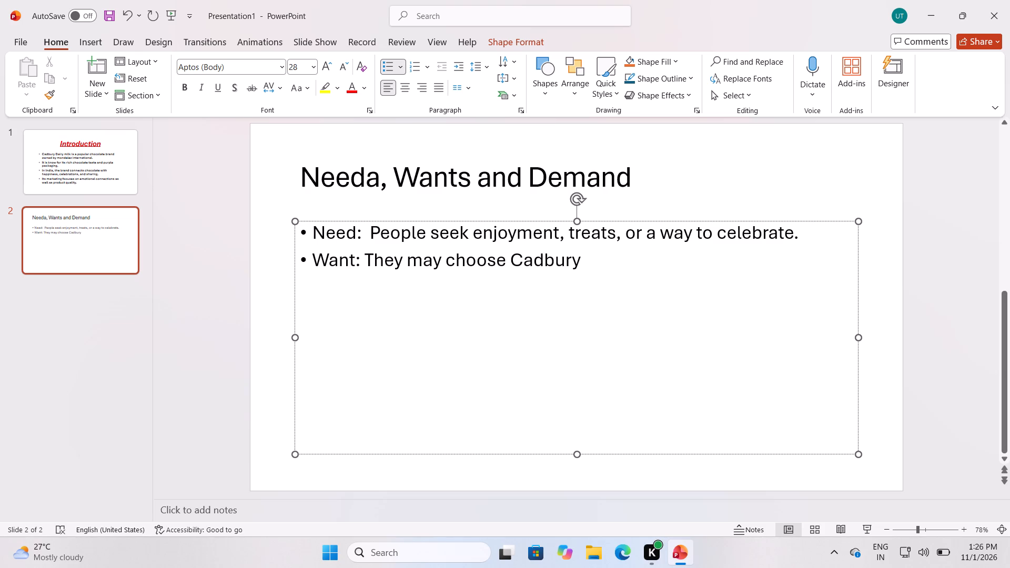
{"action": "type", "text": "dairy"}
{"action": "key", "text": "space"}
{"action": "type", "text": "mikl"}
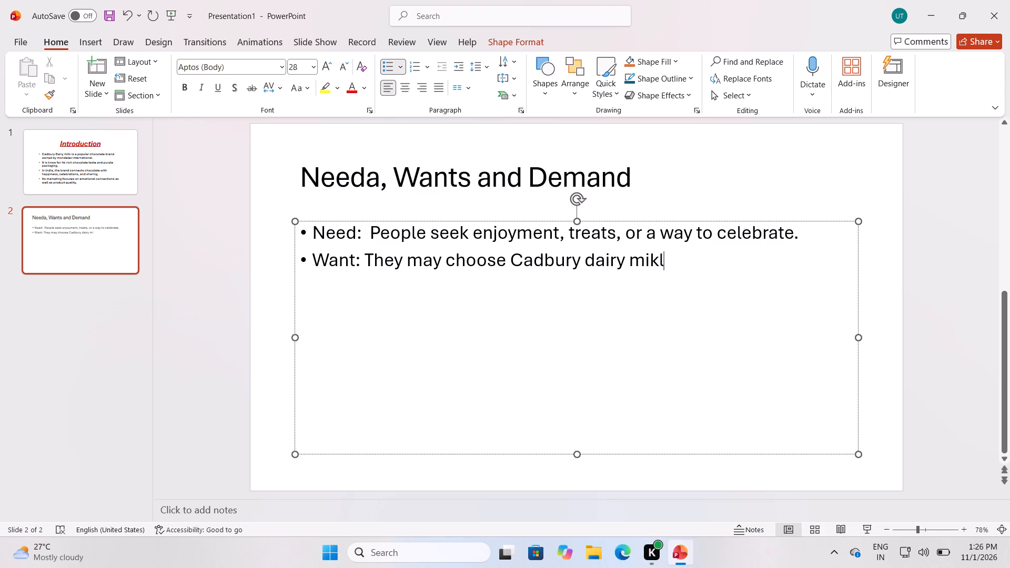
{"action": "key", "text": "BackSpace"}
{"action": "key", "text": "BackSpace"}
{"action": "type", "text": "lk"}
{"action": "key", "text": "space"}
{"action": "type", "text": "to s"}
{"action": "type", "text": "atisfy"}
{"action": "key", "text": "space"}
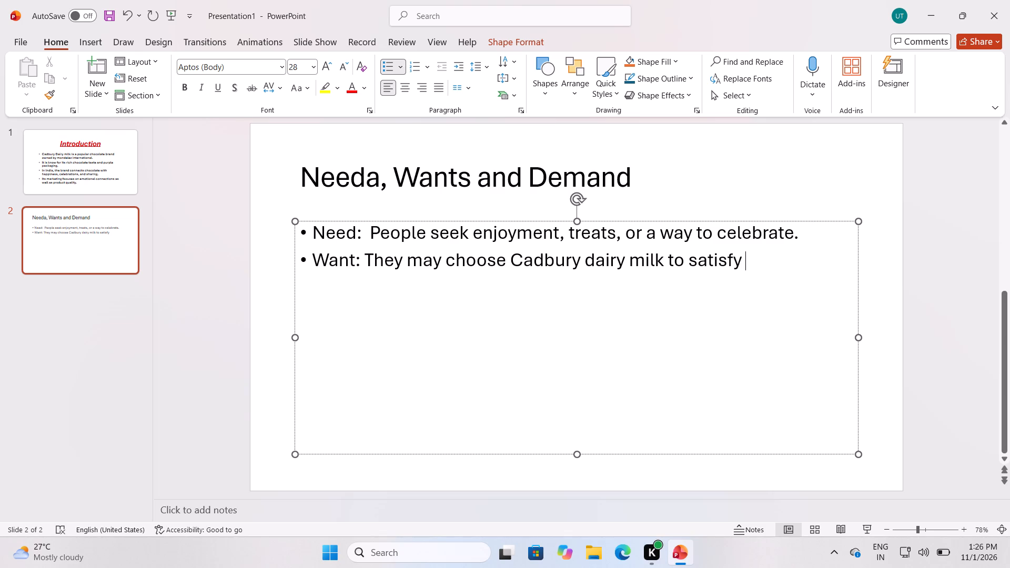
{"action": "key", "text": "t"}
{"action": "type", "text": "hat"}
{"action": "key", "text": "space"}
{"action": "type", "text": "desire"}
{"action": "key", "text": "period"}
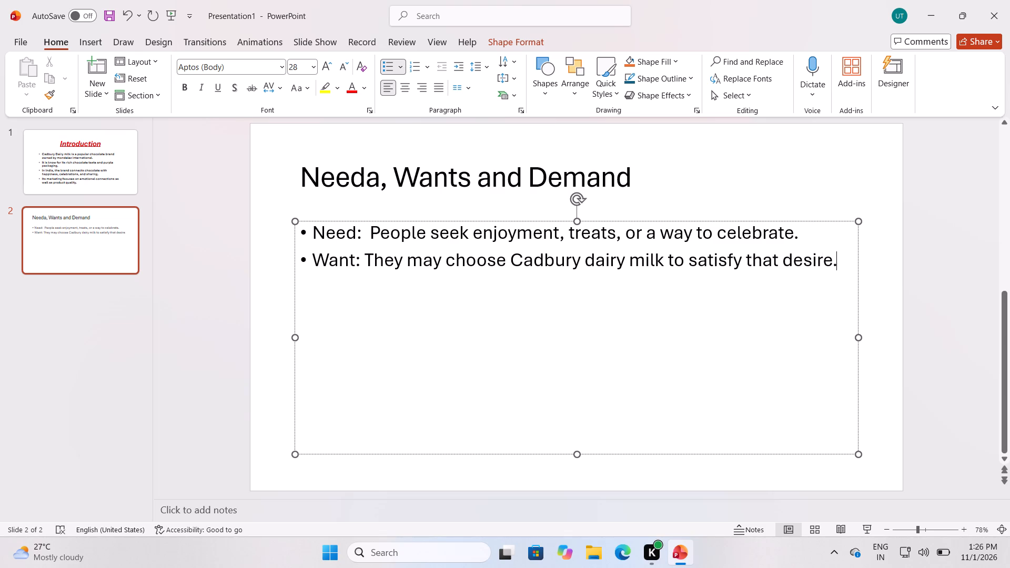
Add a third bullet reading "Demand: Customers who want the product and can afford to buy it create demad.".
{"action": "key", "text": "Return"}
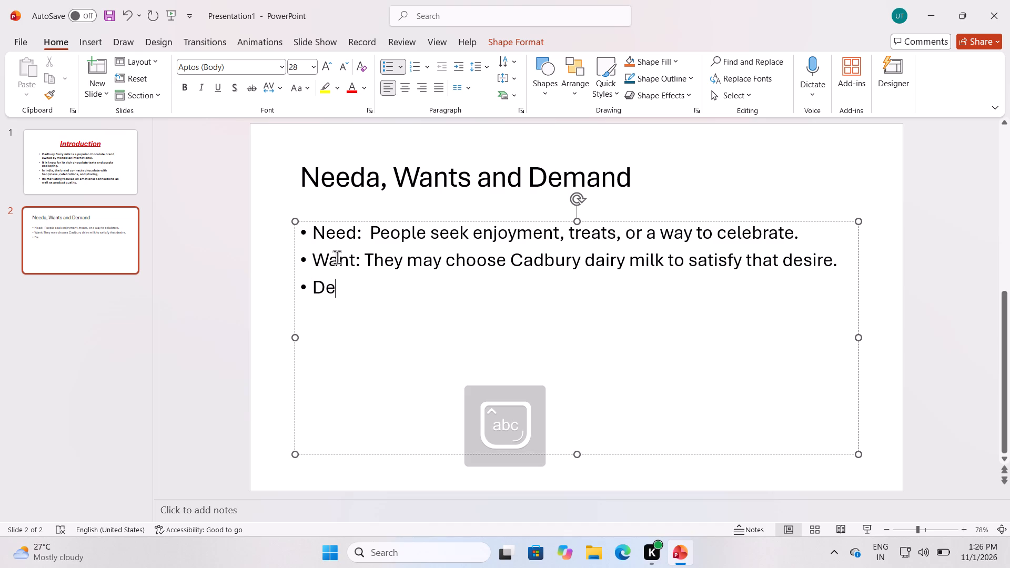
{"action": "type", "text": "mand"}
{"action": "type", "text": ":"}
{"action": "key", "text": "space"}
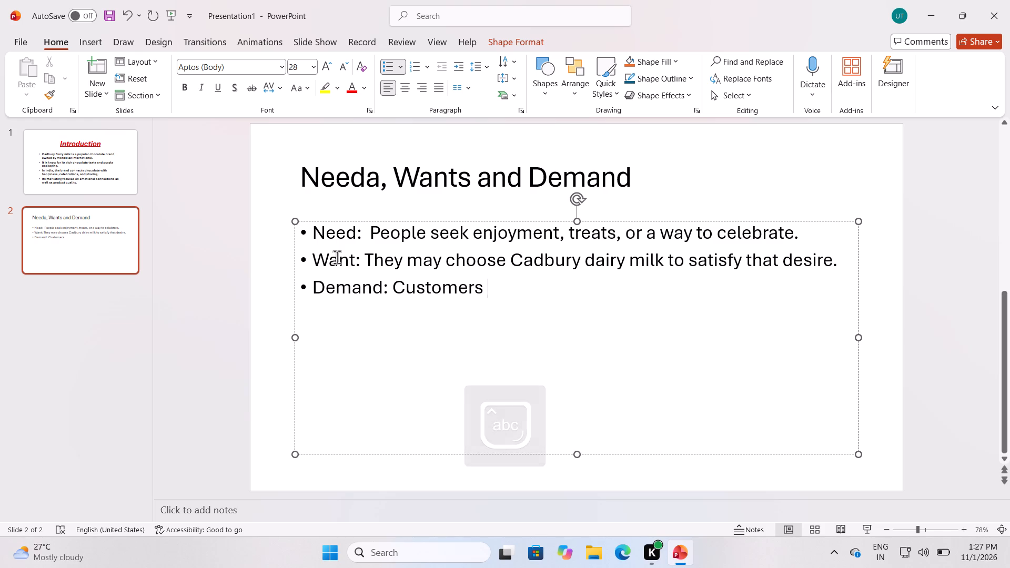
{"action": "type", "text": "eho"}
{"action": "key", "text": "space"}
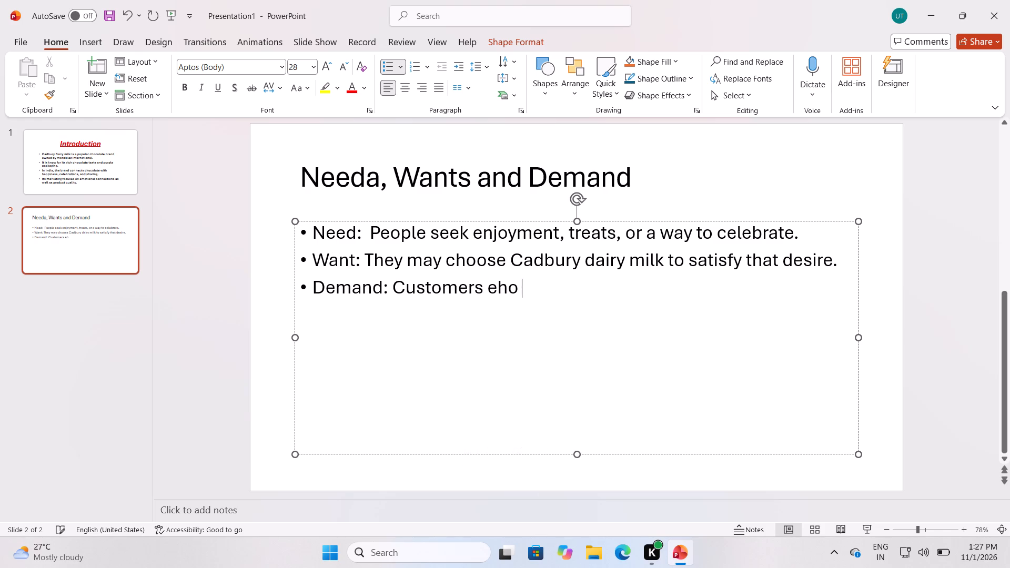
{"action": "key", "text": "BackSpace"}
{"action": "key", "text": "BackSpace"}
{"action": "key", "text": "BackSpace"}
{"action": "key", "text": "BackSpace"}
{"action": "type", "text": "who want"}
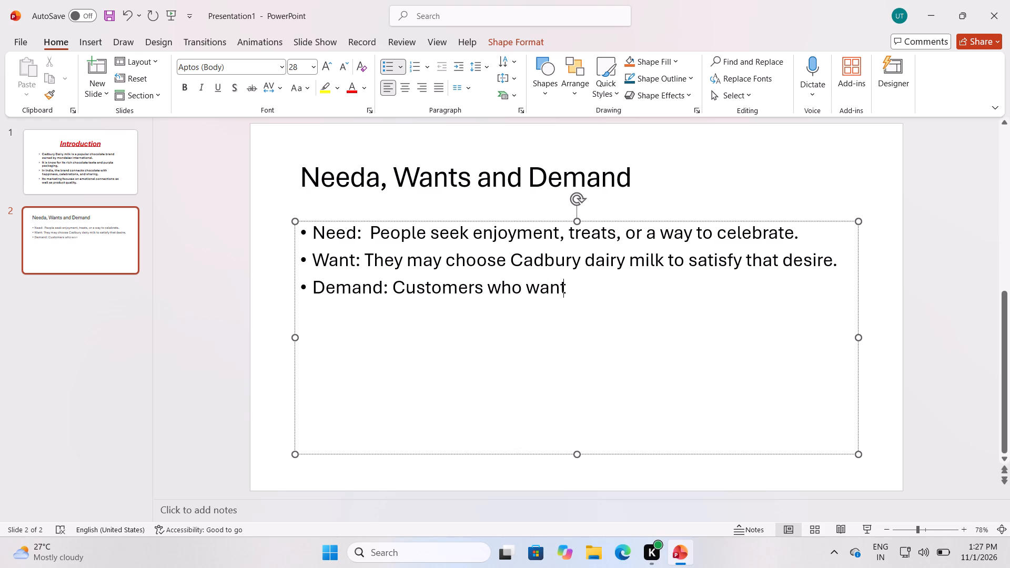
{"action": "key", "text": "space"}
{"action": "type", "text": "yh"}
{"action": "key", "text": "BackSpace"}
{"action": "key", "text": "BackSpace"}
{"action": "type", "text": "the product"}
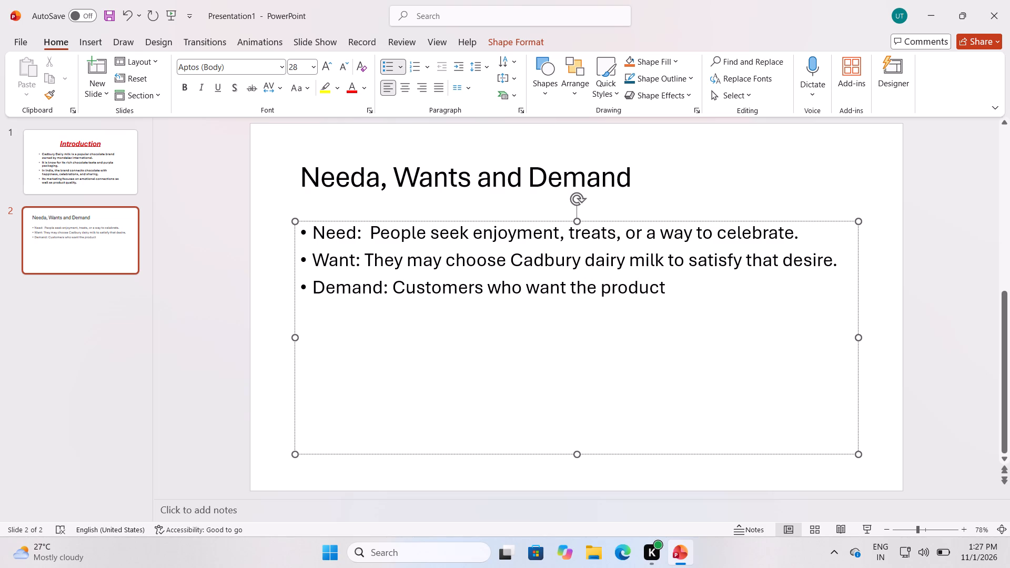
{"action": "key", "text": "space"}
{"action": "type", "text": "and can"}
{"action": "key", "text": "space"}
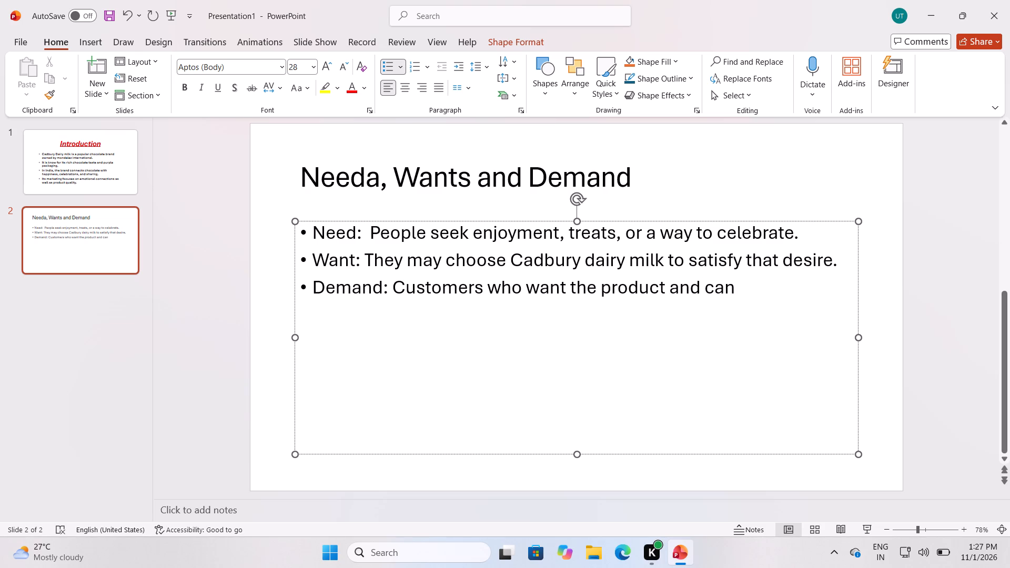
{"action": "type", "text": "afford to buy"}
{"action": "key", "text": "space"}
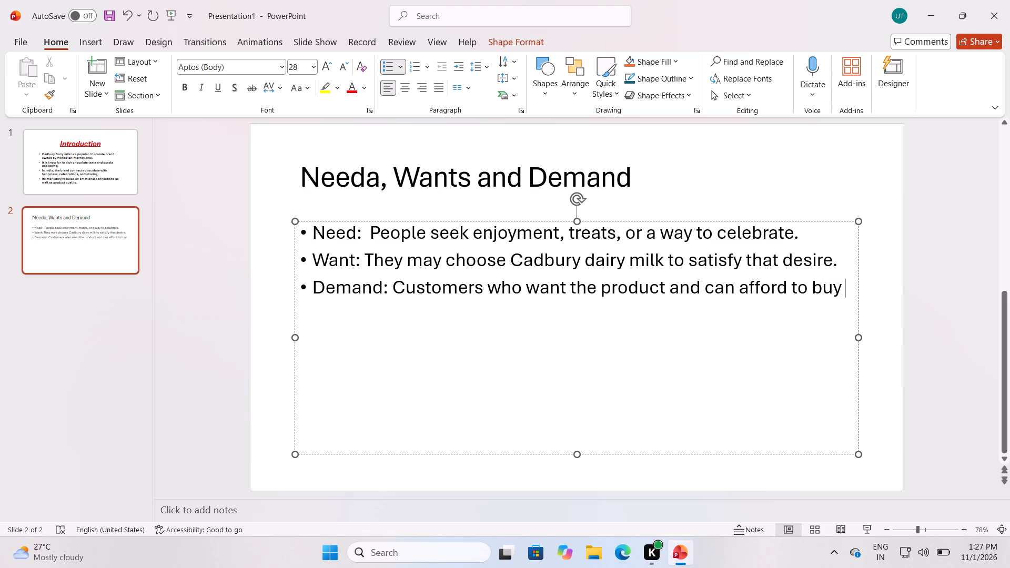
{"action": "type", "text": "it create"}
{"action": "key", "text": "space"}
{"action": "type", "text": "de"}
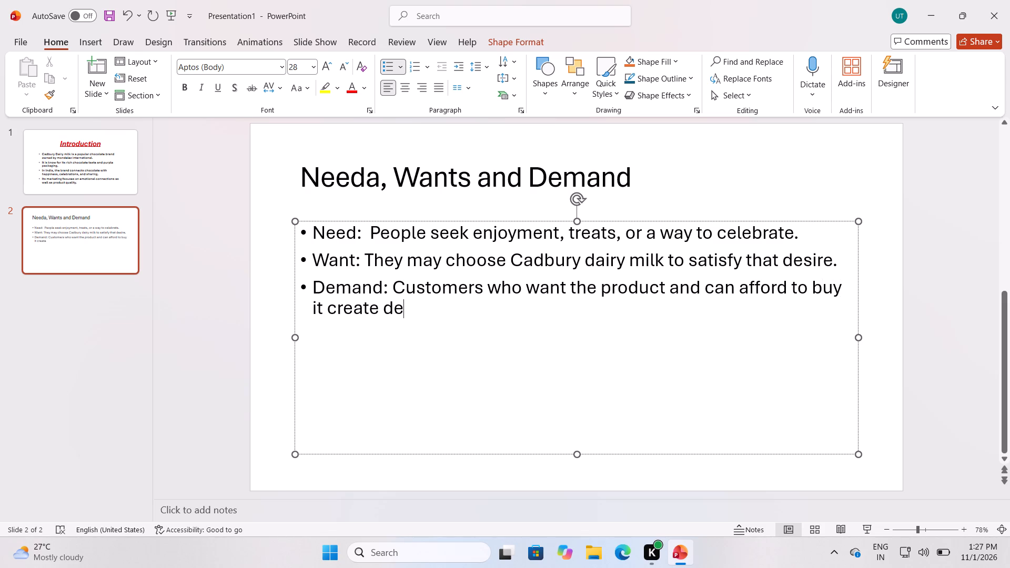
{"action": "type", "text": "mad"}
{"action": "type", "text": "."}
{"action": "key", "text": "space"}
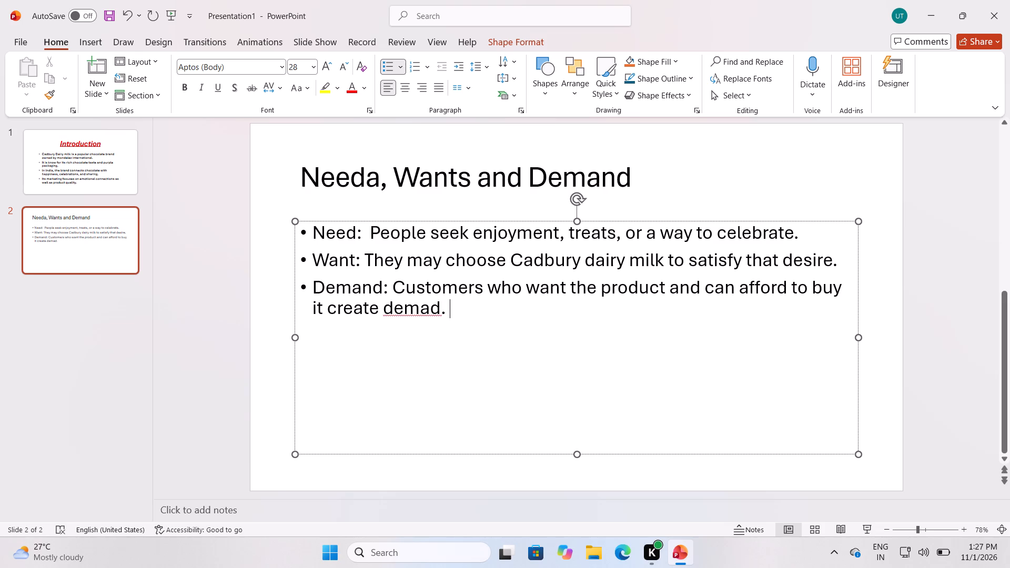
{"action": "key", "text": "e"}
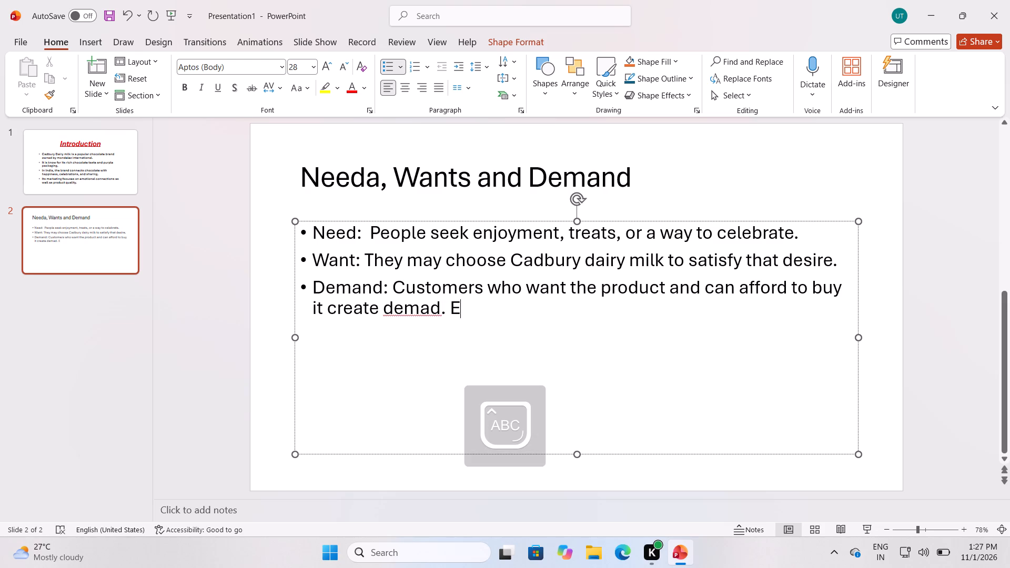
{"action": "key", "text": "BackSpace"}
Add a fourth bullet reading "Example: Buying Dairy Milk to celebrate a Friend's birthday.".
{"action": "key", "text": "Return"}
{"action": "key", "text": "e"}
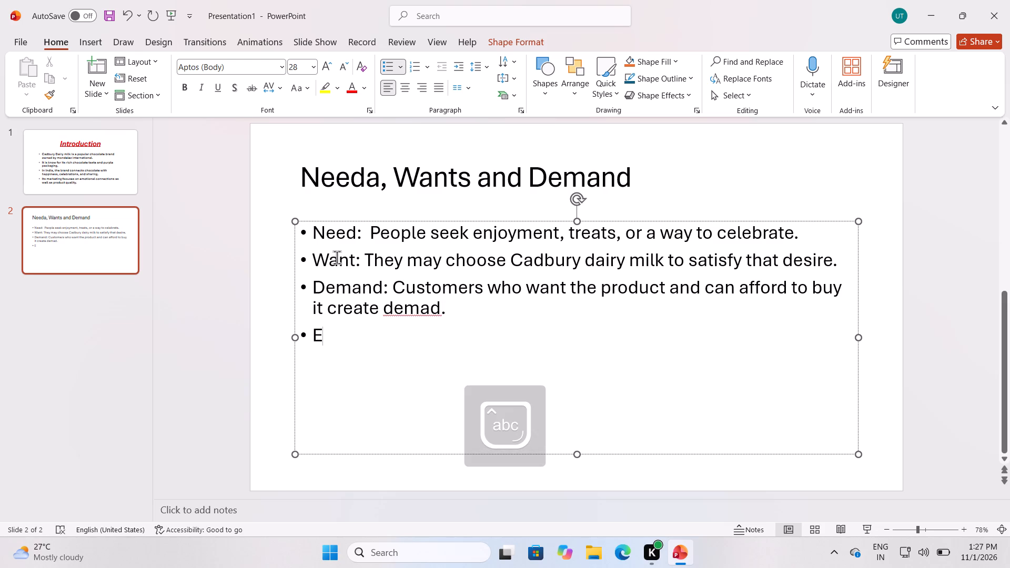
{"action": "type", "text": "xample"}
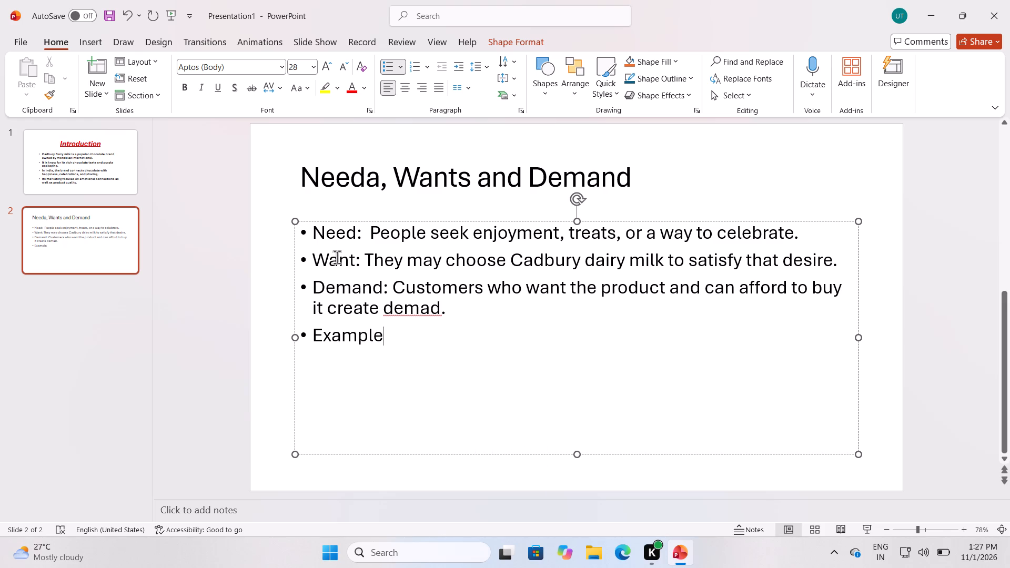
{"action": "type", "text": ":"}
{"action": "key", "text": "space"}
{"action": "key", "text": "space"}
{"action": "key", "text": "BackSpace"}
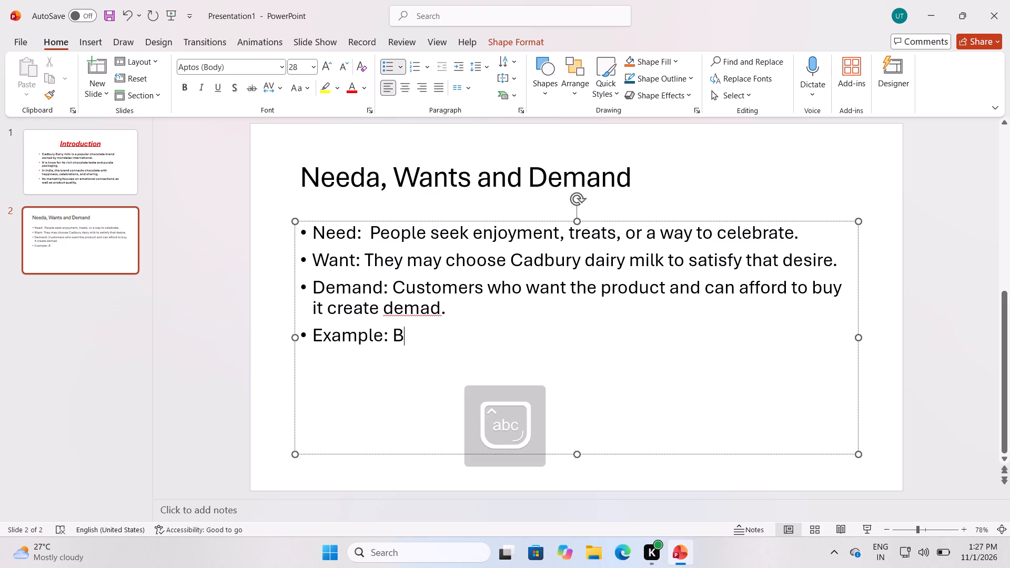
{"action": "type", "text": "uying"}
{"action": "key", "text": "space"}
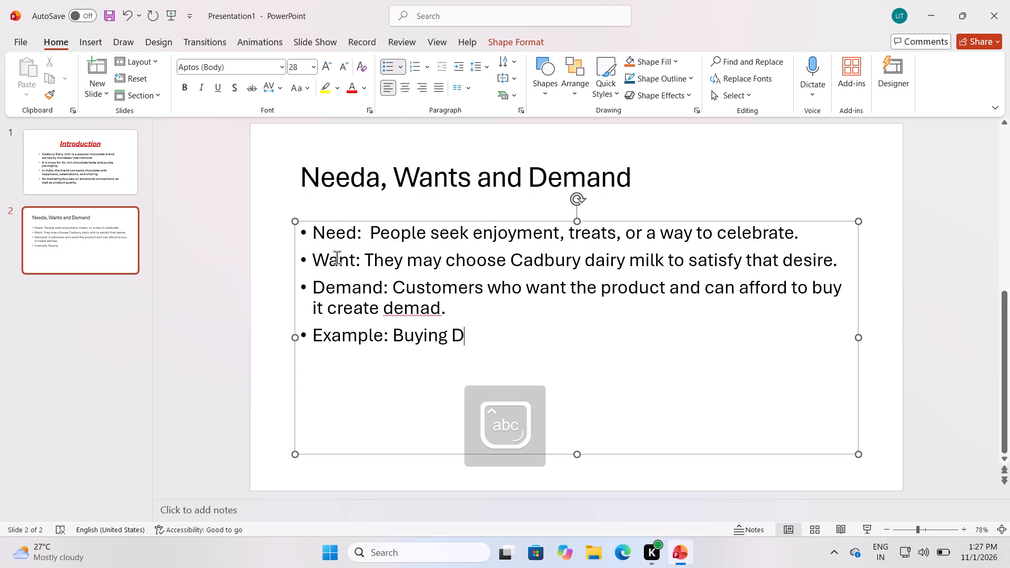
{"action": "type", "text": "airy"}
{"action": "key", "text": "space"}
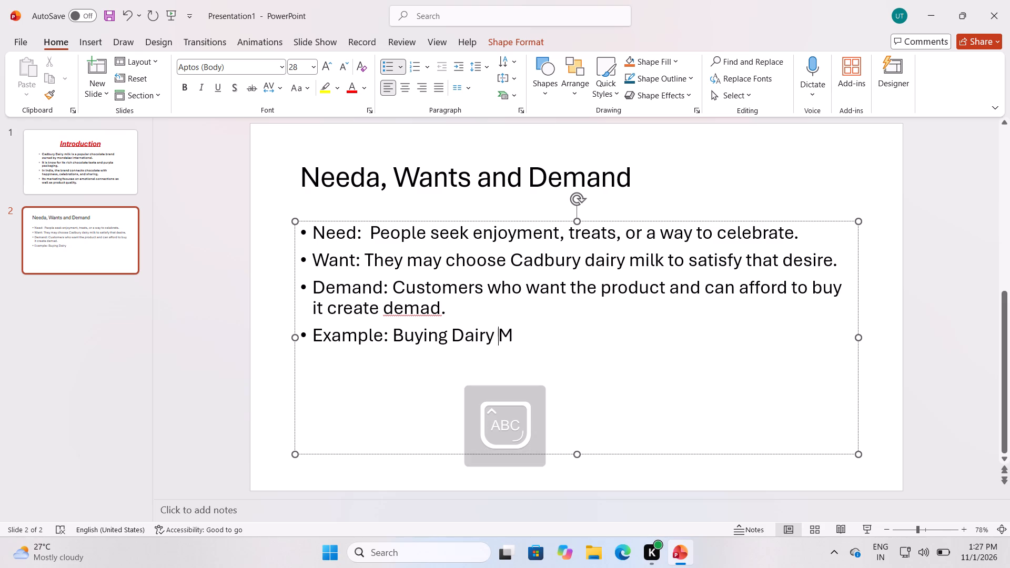
{"action": "type", "text": "k"}
{"action": "key", "text": "space"}
{"action": "type", "text": "to ceelebrate"}
{"action": "key", "text": "space"}
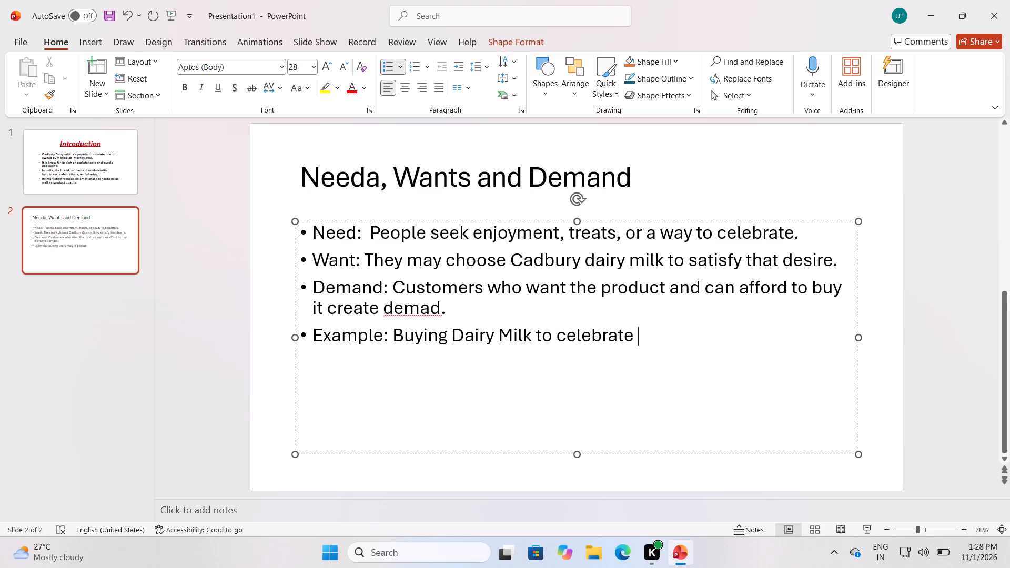
{"action": "type", "text": "a"}
{"action": "key", "text": "space"}
{"action": "type", "text": "FR"}
{"action": "type", "text": "iends"}
{"action": "key", "text": "BackSpace"}
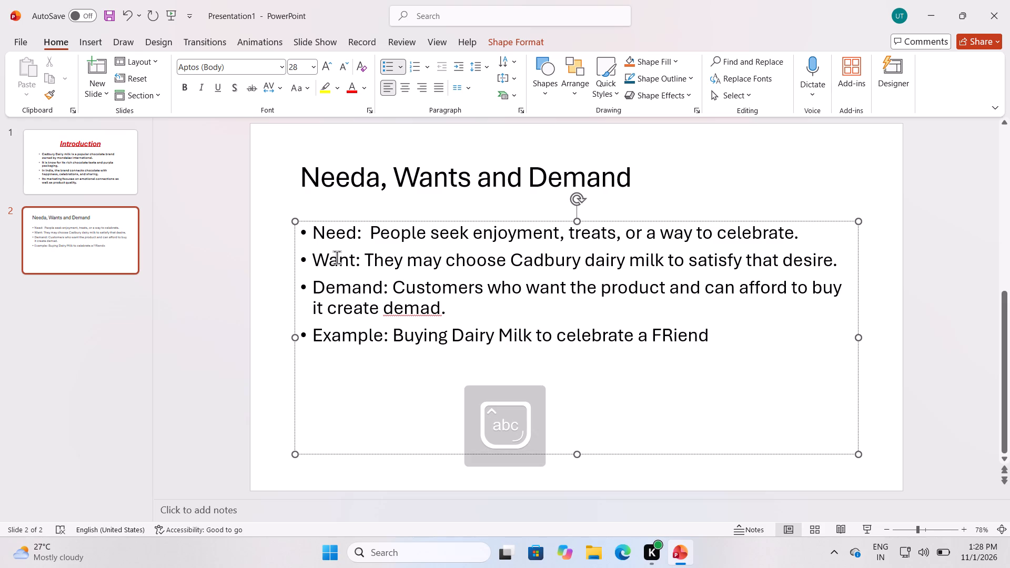
{"action": "key", "text": "shift+quotedbl"}
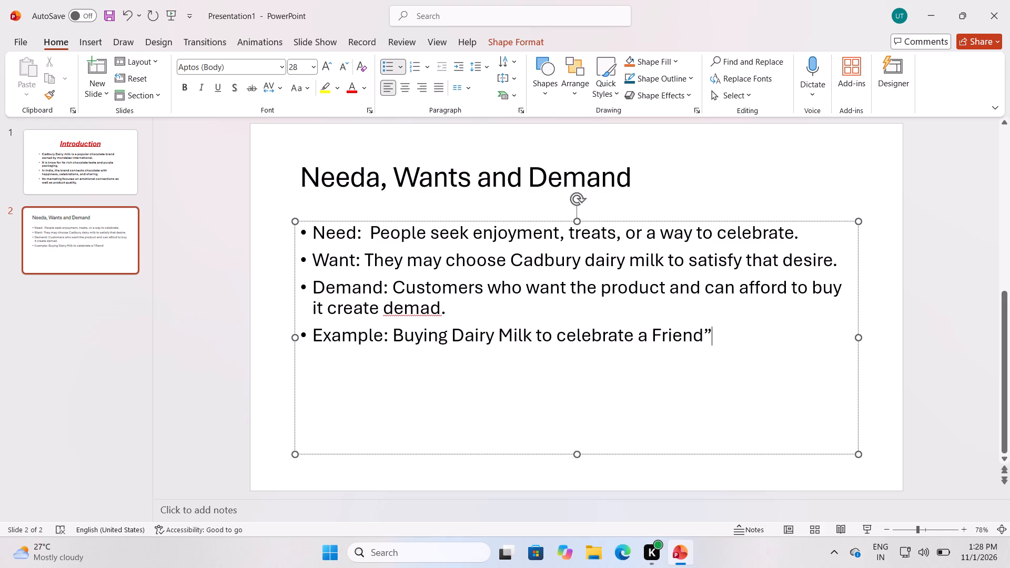
{"action": "key", "text": "BackSpace"}
{"action": "key", "text": "apostrophe"}
{"action": "key", "text": "BackSpace"}
{"action": "key", "text": "BackSpace"}
{"action": "key", "text": "semicolon"}
{"action": "key", "text": "BackSpace"}
{"action": "key", "text": "apostrophe"}
{"action": "key", "text": "BackSpace"}
{"action": "key", "text": "shift+quotedbl"}
{"action": "key", "text": "BackSpace"}
{"action": "key", "text": "semicolon"}
{"action": "key", "text": "BackSpace"}
{"action": "key", "text": "apostrophe"}
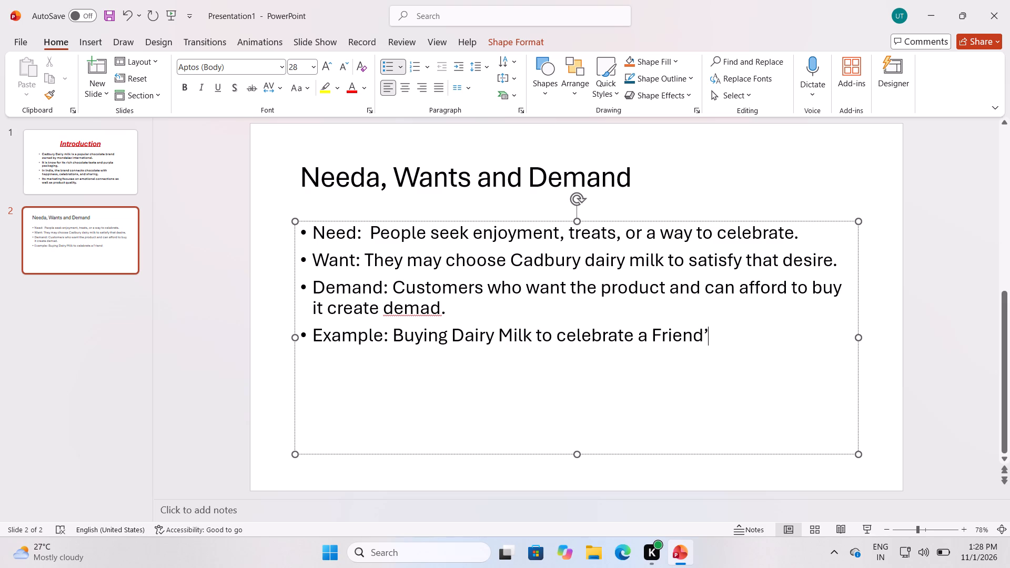
{"action": "type", "text": "s"}
{"action": "key", "text": "space"}
{"action": "type", "text": "birthday"}
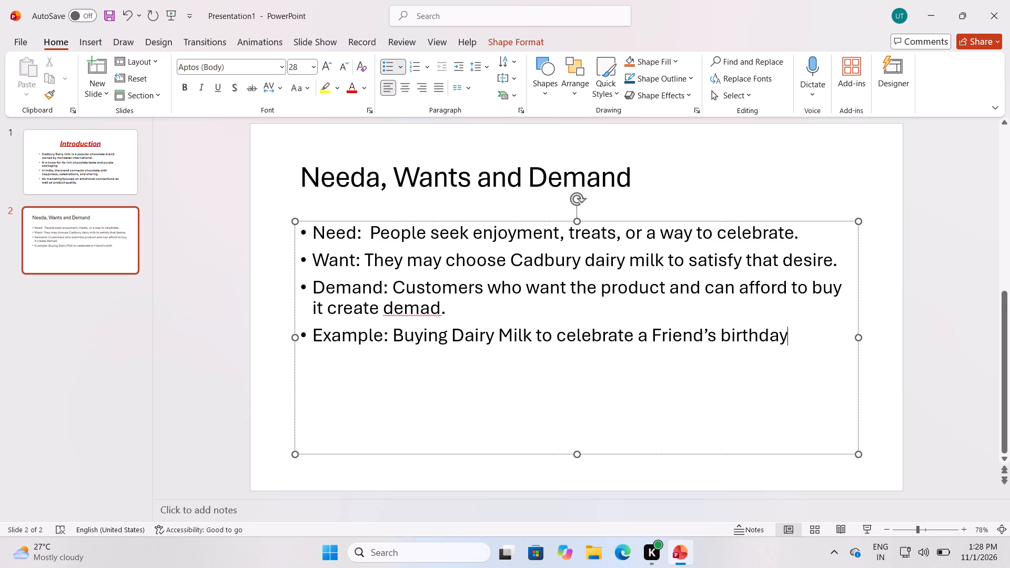
{"action": "key", "text": "period"}
Format the second slide's title at size 60 in bold, italic, underlined, shadowed red text and center it.
{"action": "left_click_drag", "start_coordinate": [299, 183], "coordinate": [633, 204]}
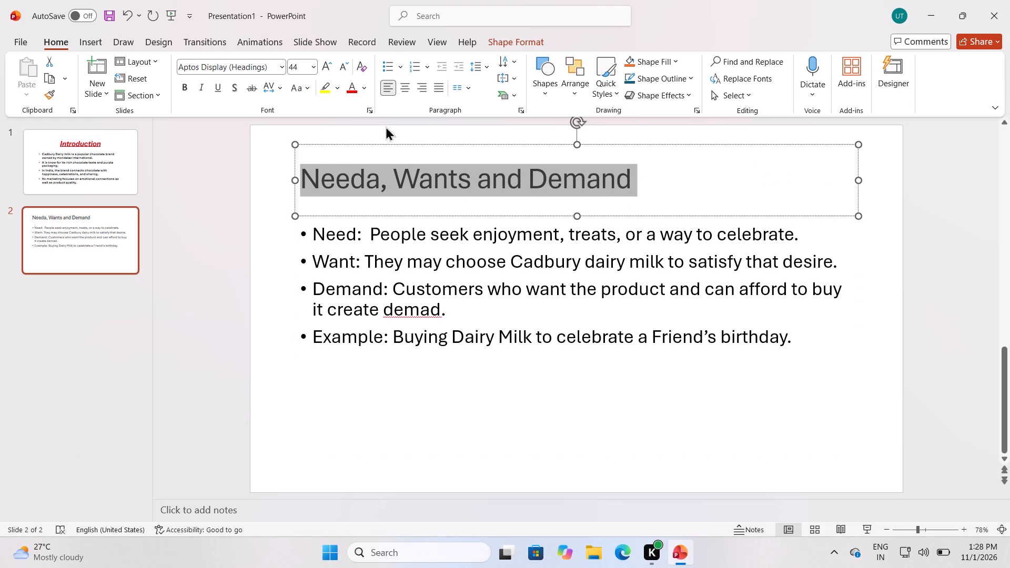
{"action": "left_click", "coordinate": [314, 66]}
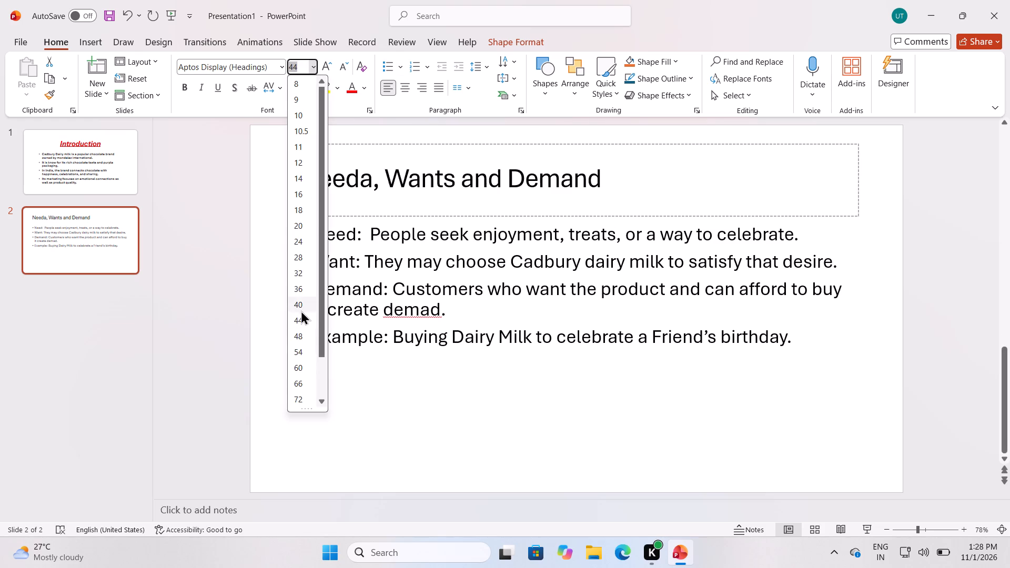
{"action": "left_click", "coordinate": [300, 366]}
{"action": "left_click", "coordinate": [186, 85]}
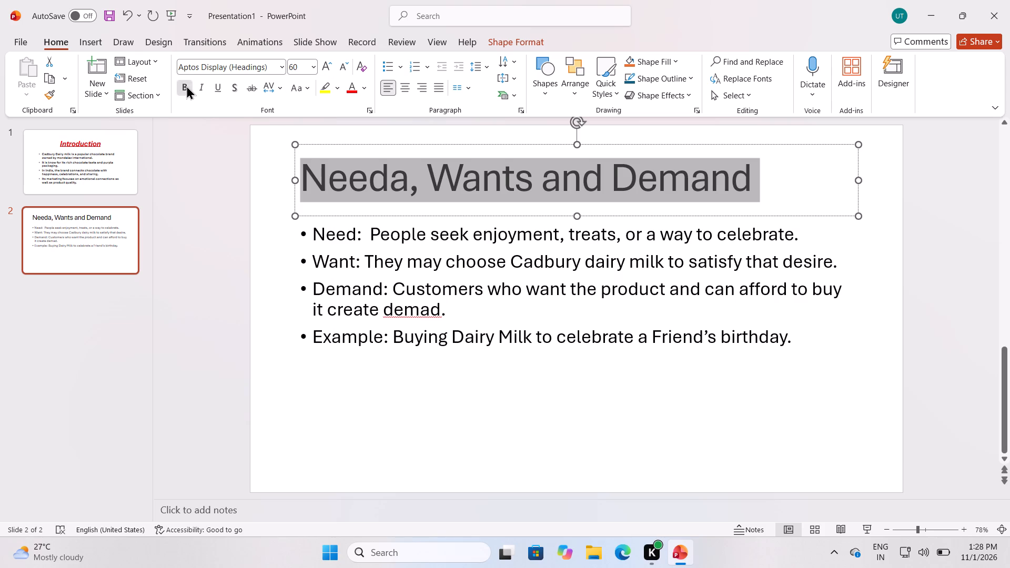
{"action": "left_click", "coordinate": [236, 92]}
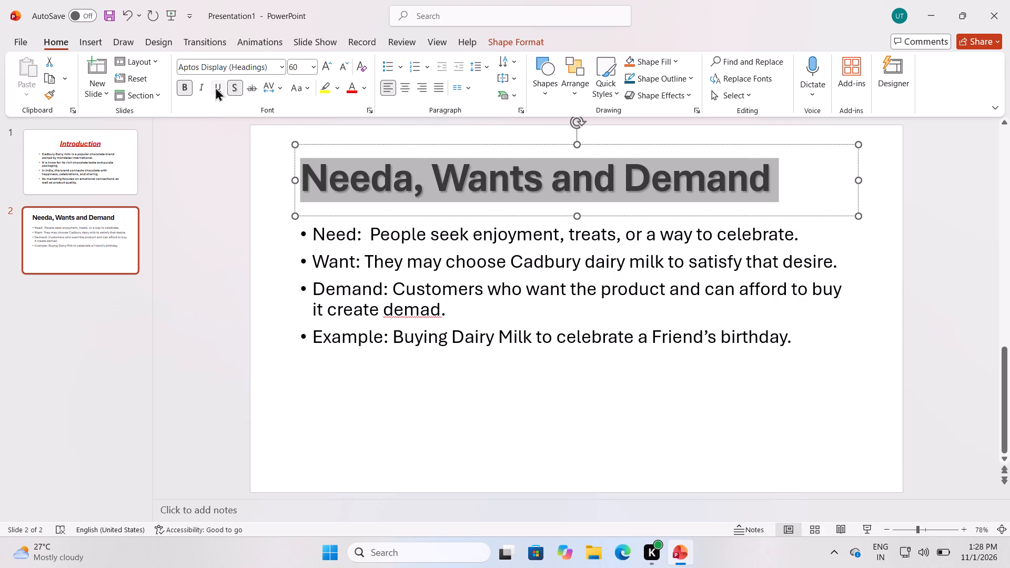
{"action": "left_click", "coordinate": [215, 87]}
{"action": "left_click", "coordinate": [202, 85]}
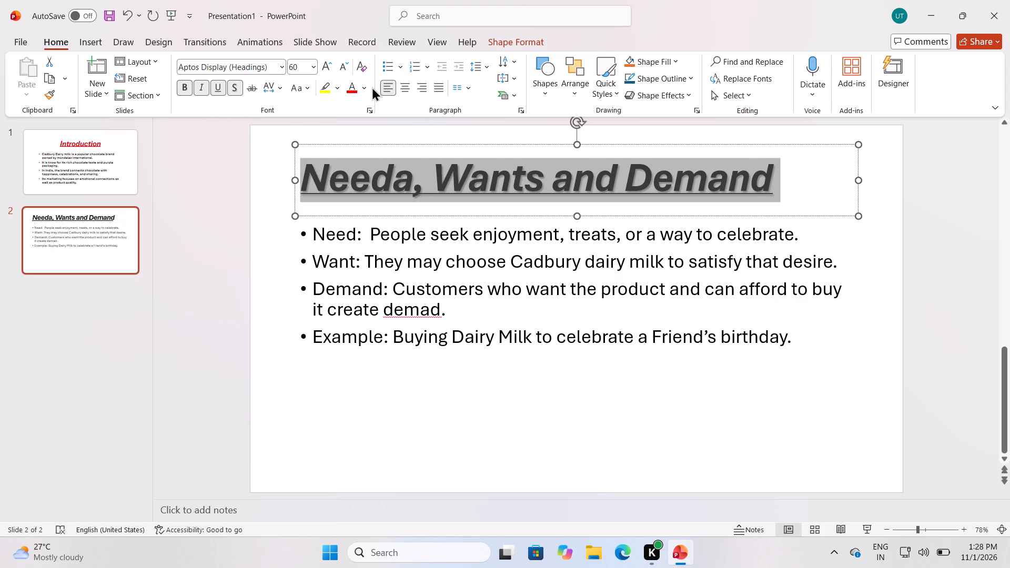
{"action": "left_click", "coordinate": [348, 86]}
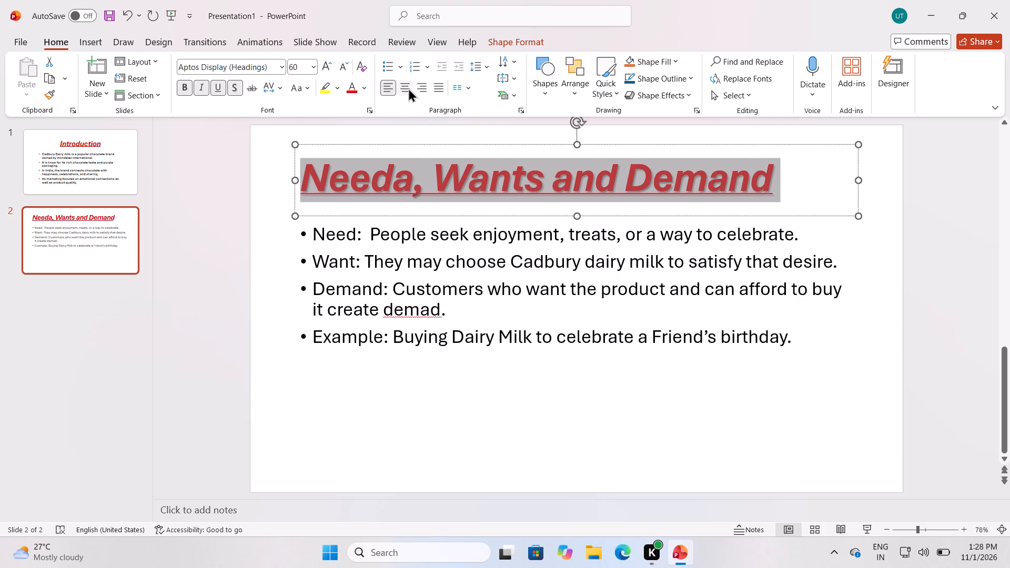
{"action": "left_click", "coordinate": [408, 88]}
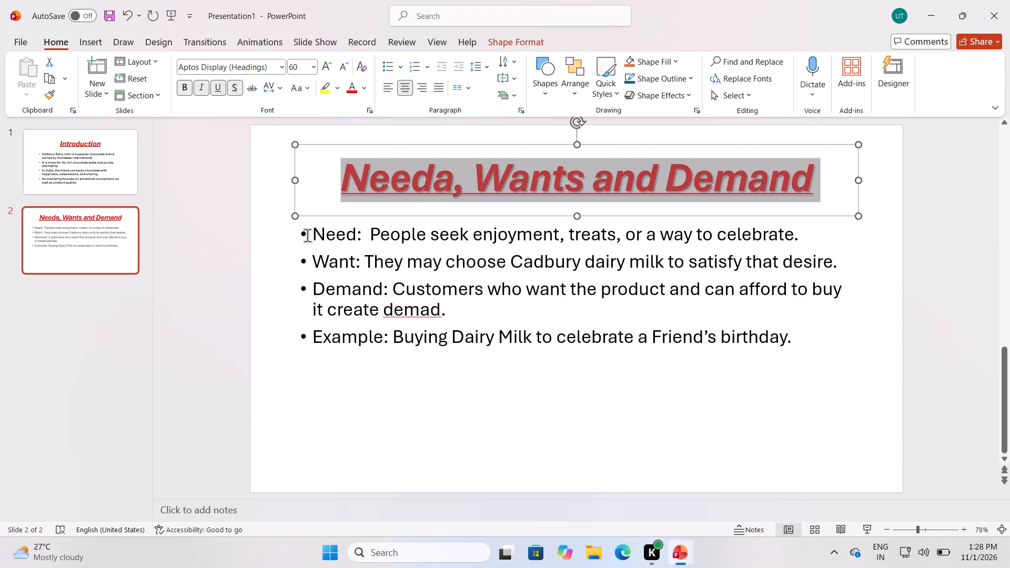
Make all four bullets on the second slide bold at size 32, keeping them left-aligned.
{"action": "left_click_drag", "start_coordinate": [302, 232], "coordinate": [513, 353]}
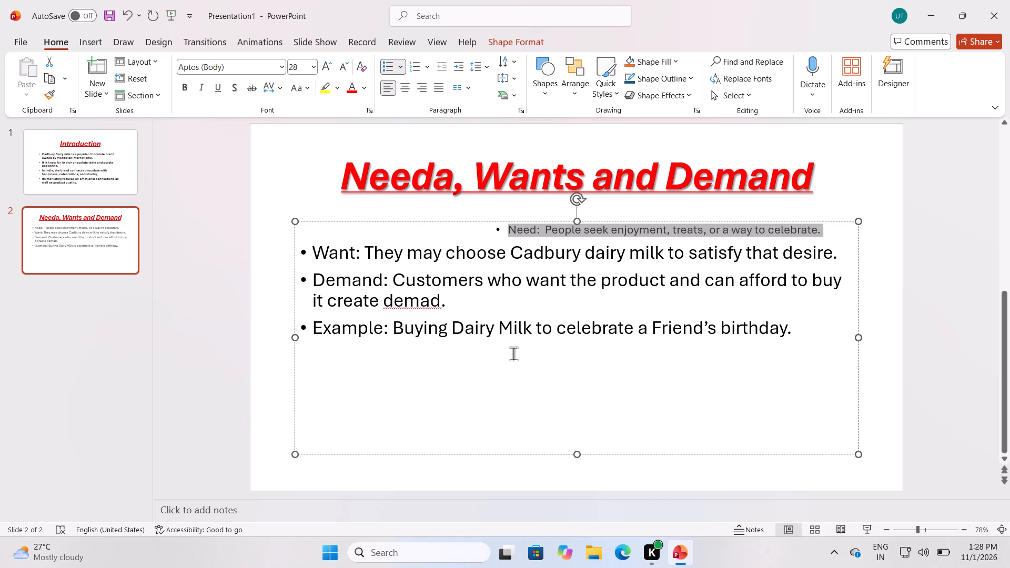
{"action": "key", "text": "ctrl+z"}
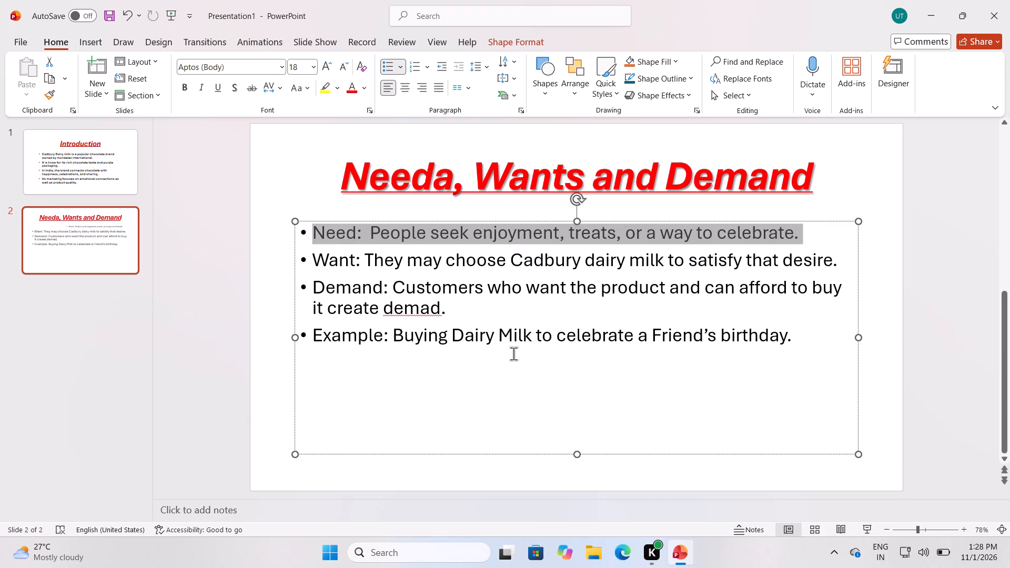
{"action": "key", "text": "ctrl+a"}
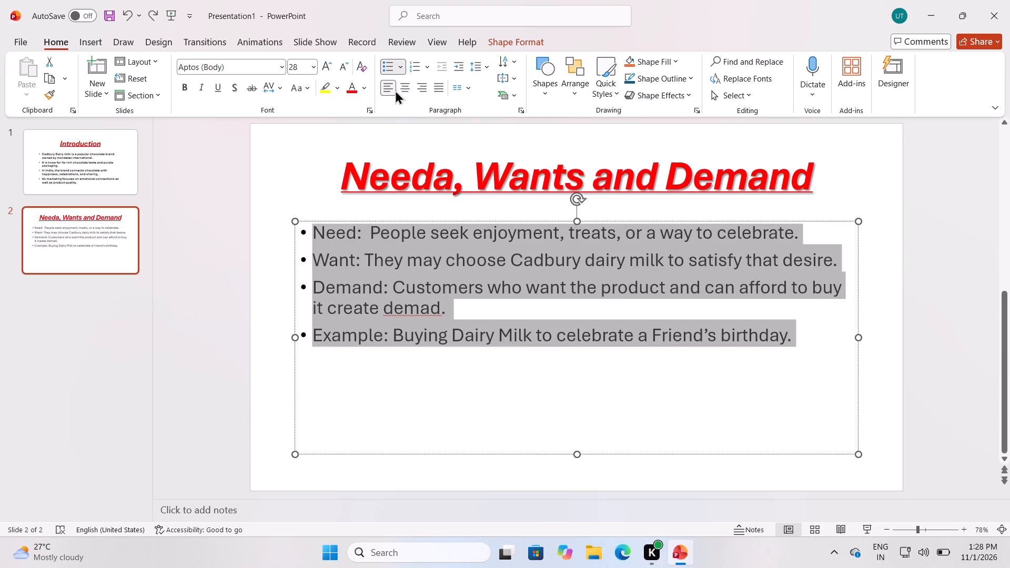
{"action": "left_click", "coordinate": [407, 90]}
{"action": "left_click", "coordinate": [388, 87]}
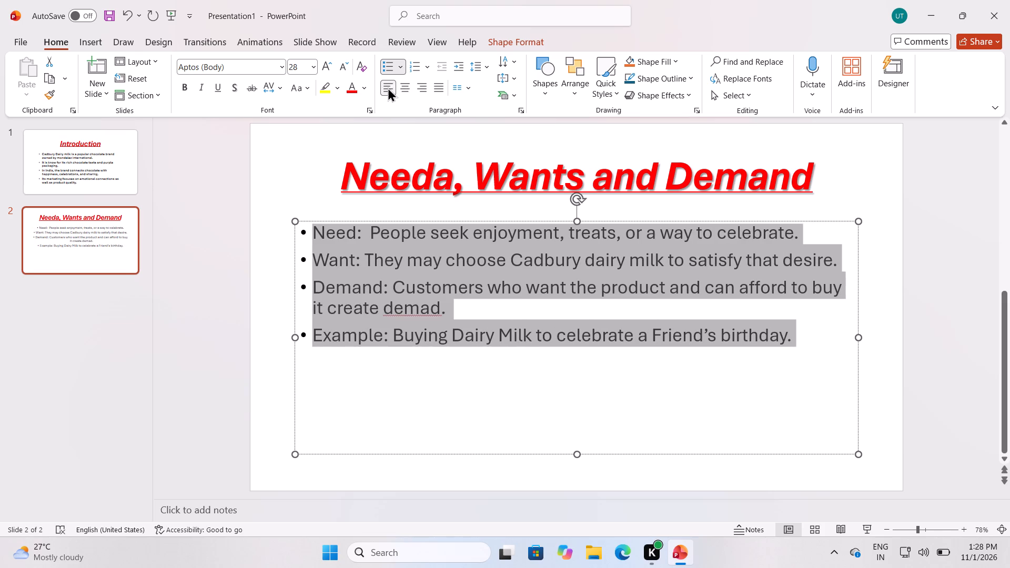
{"action": "left_click", "coordinate": [180, 90]}
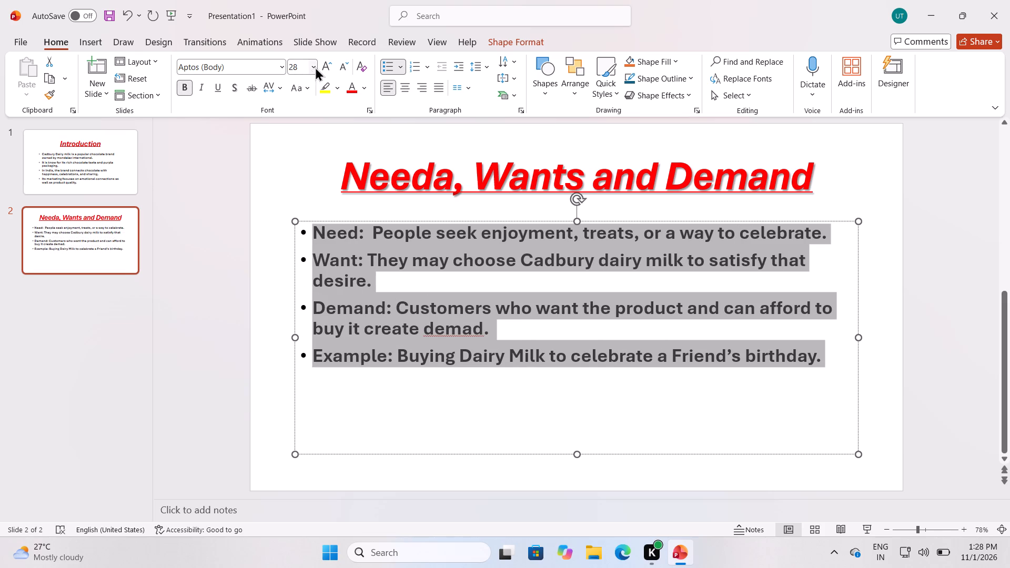
{"action": "left_click_drag", "start_coordinate": [314, 66], "coordinate": [304, 279]}
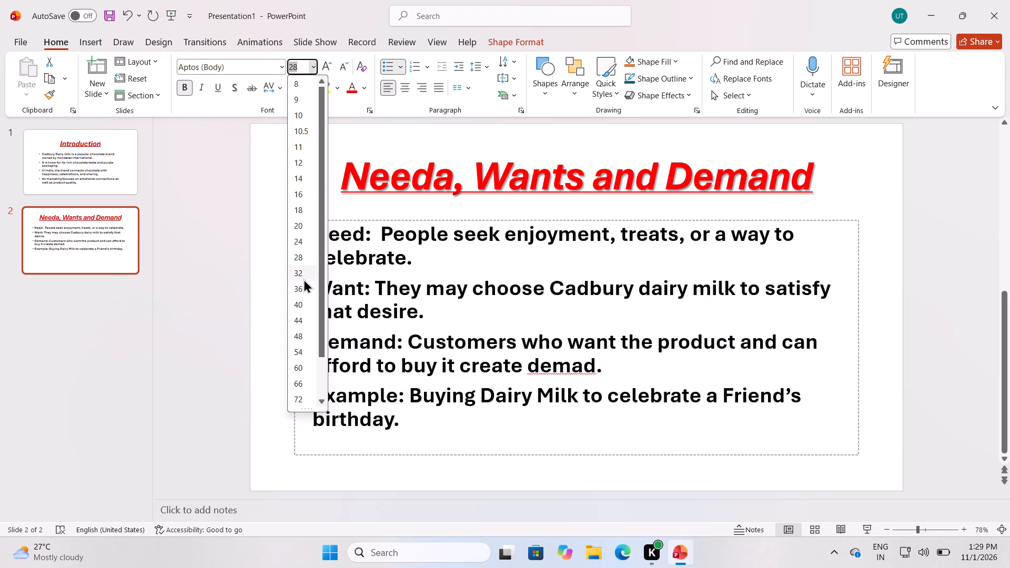
{"action": "left_click_drag", "start_coordinate": [304, 279], "coordinate": [303, 271]}
{"action": "left_click", "coordinate": [303, 271]}
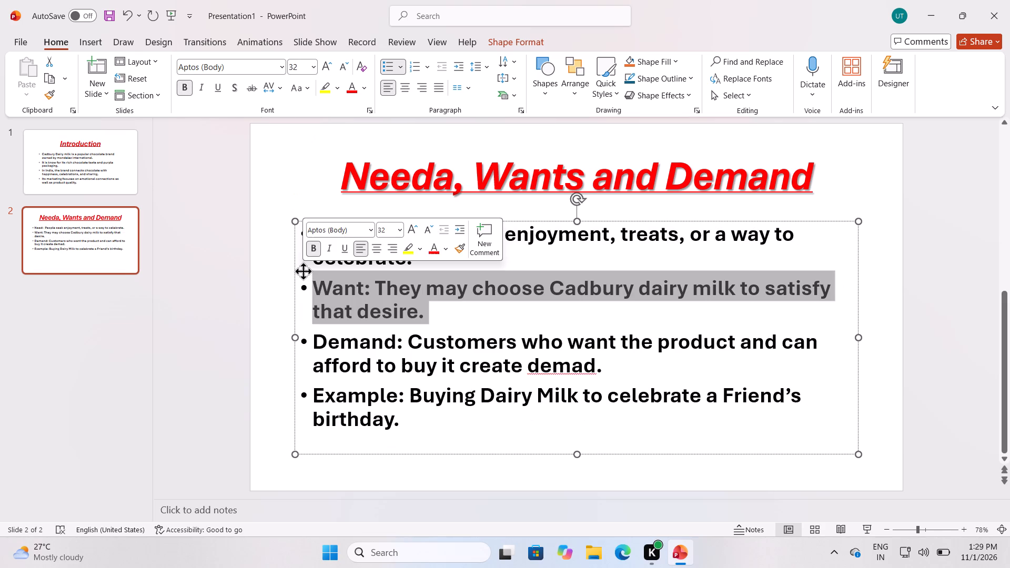
{"action": "left_click", "coordinate": [216, 291]}
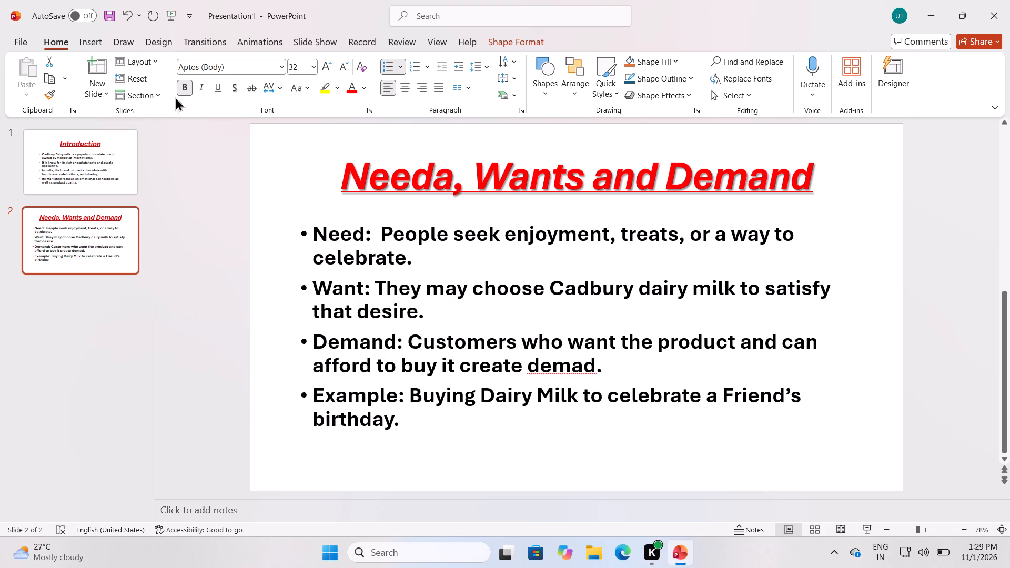
Add a third slide with the Title and Content layout.
{"action": "left_click", "coordinate": [109, 96]}
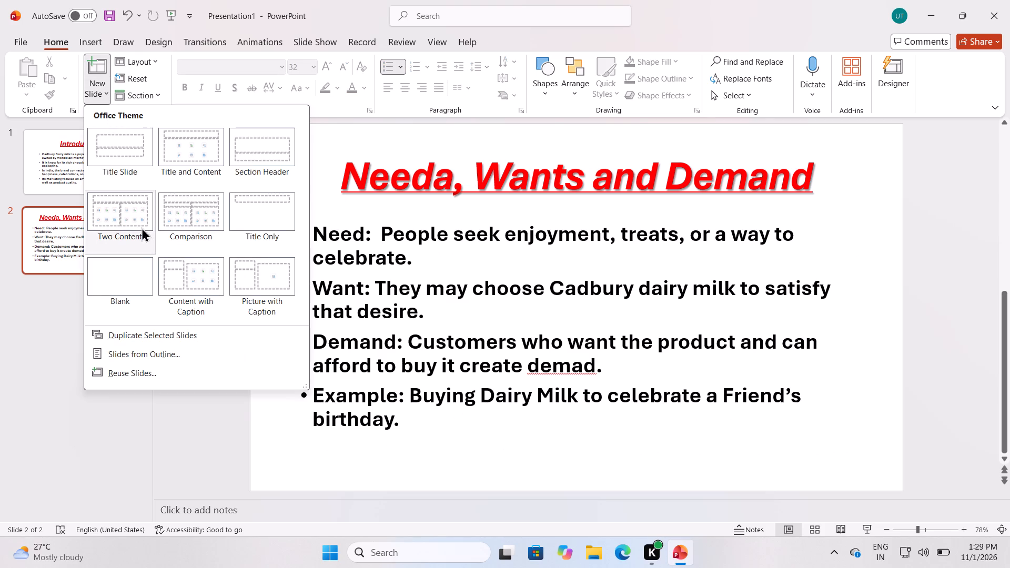
{"action": "left_click", "coordinate": [189, 153]}
Enter "Marketing Concepts" as the title of the third slide.
{"action": "left_click", "coordinate": [349, 186]}
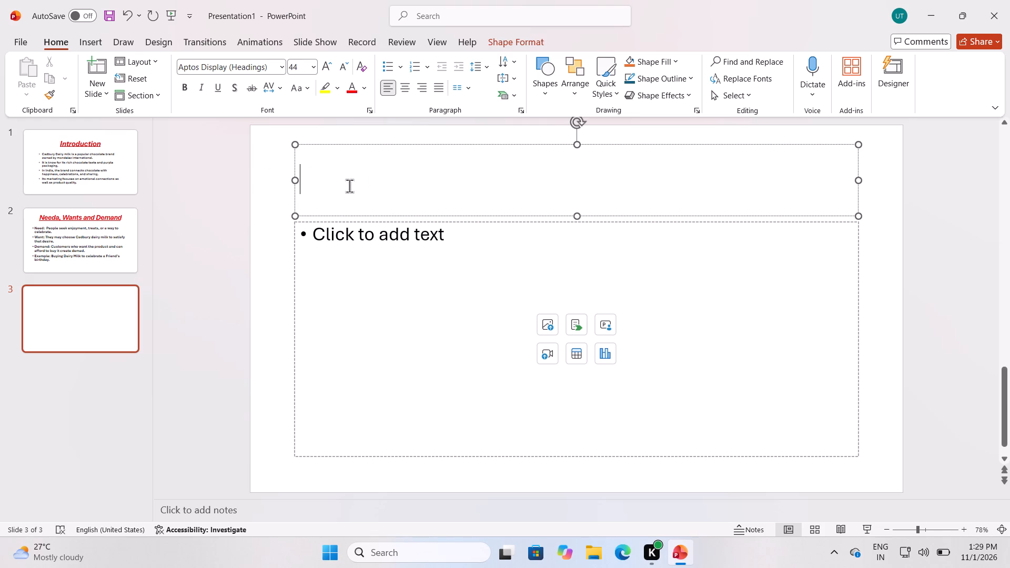
{"action": "key", "text": "m"}
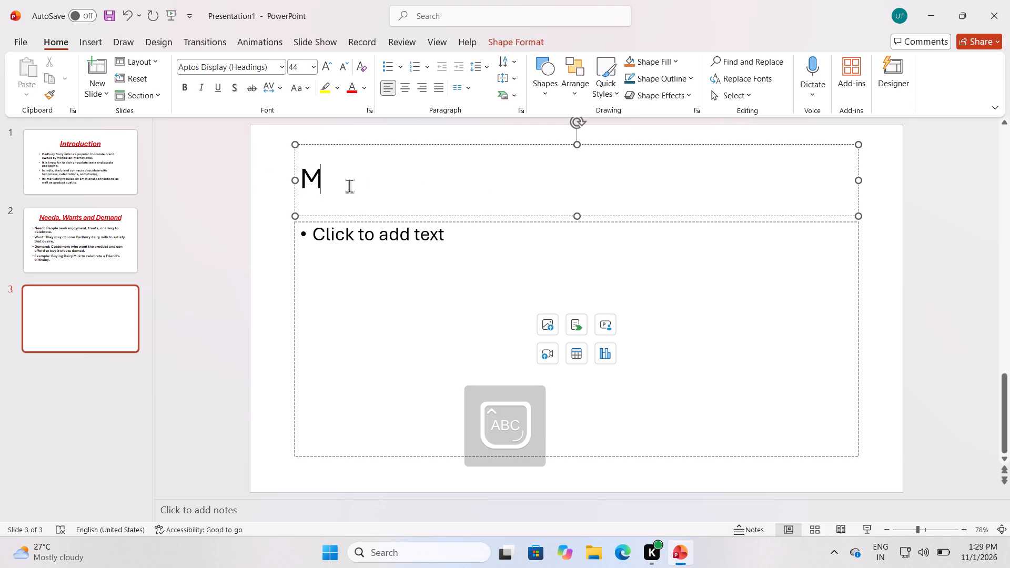
{"action": "type", "text": "ae"}
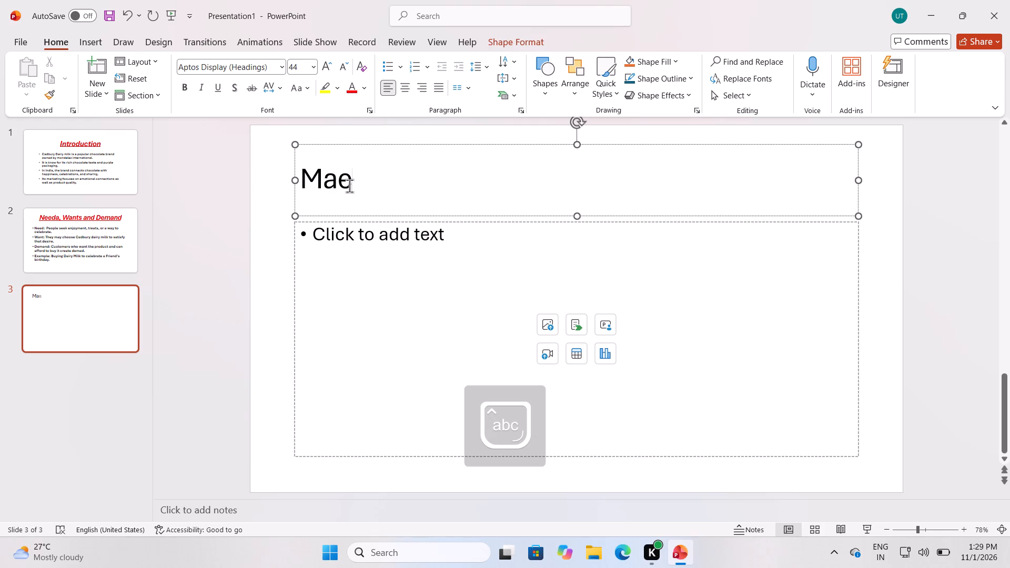
{"action": "key", "text": "BackSpace"}
{"action": "type", "text": "rk"}
{"action": "key", "text": "w"}
{"action": "key", "text": "BackSpace"}
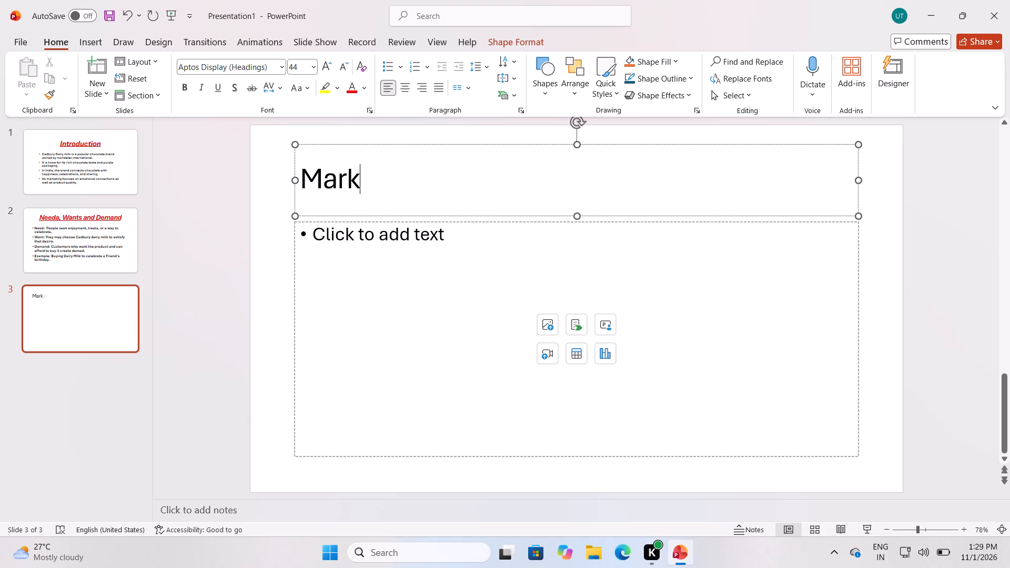
{"action": "type", "text": "eting"}
{"action": "key", "text": "space"}
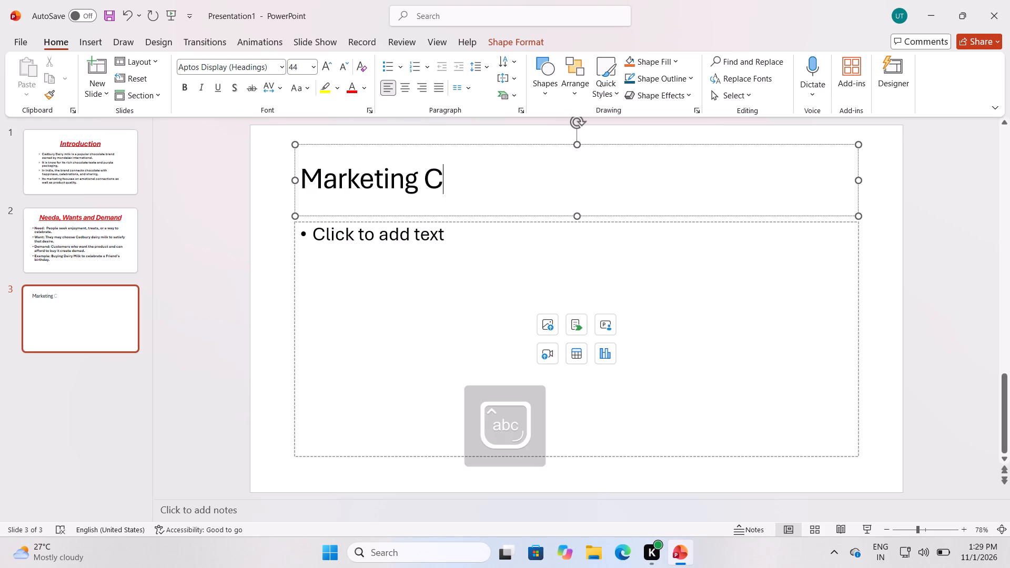
{"action": "type", "text": "oncepts"}
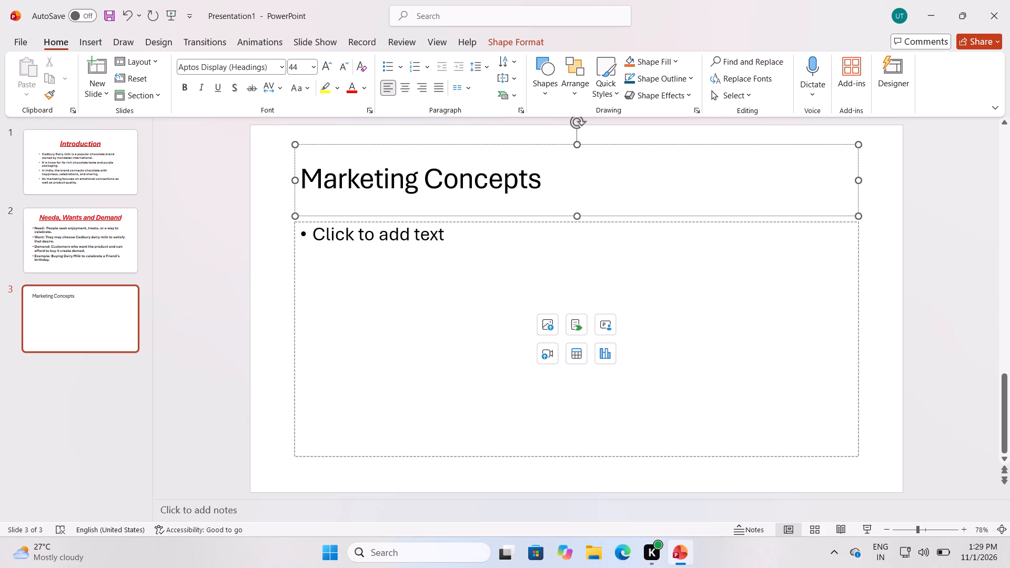
Format the "Marketing Concepts" title as bold, italic, underlined, shadowed and centered red text at size 60.
{"action": "key", "text": "ctrl+a"}
{"action": "key", "text": "ctrl+b"}
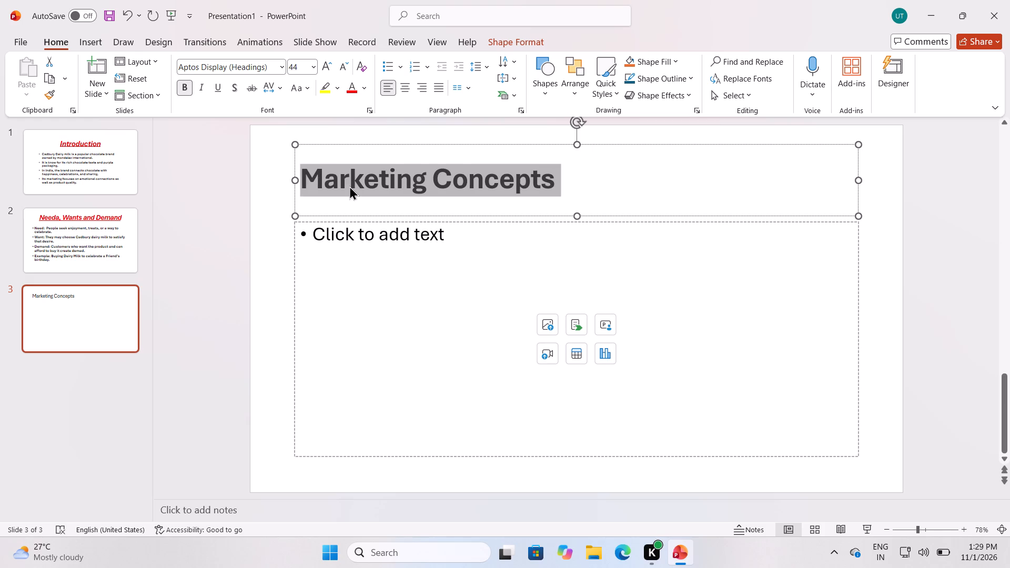
{"action": "key", "text": "ctrl+i"}
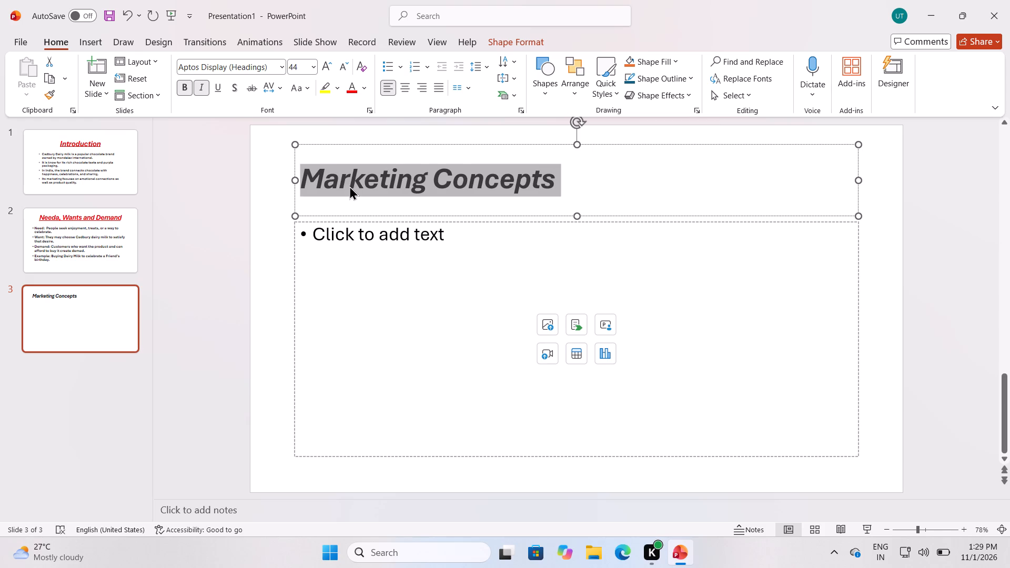
{"action": "key", "text": "ctrl+u"}
{"action": "key", "text": "ctrl+s"}
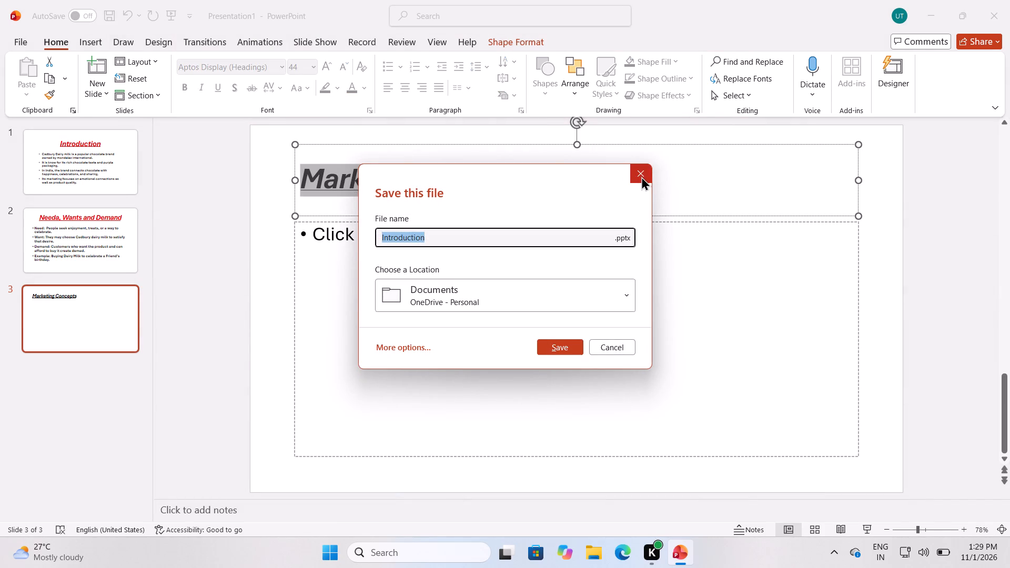
{"action": "left_click", "coordinate": [641, 176]}
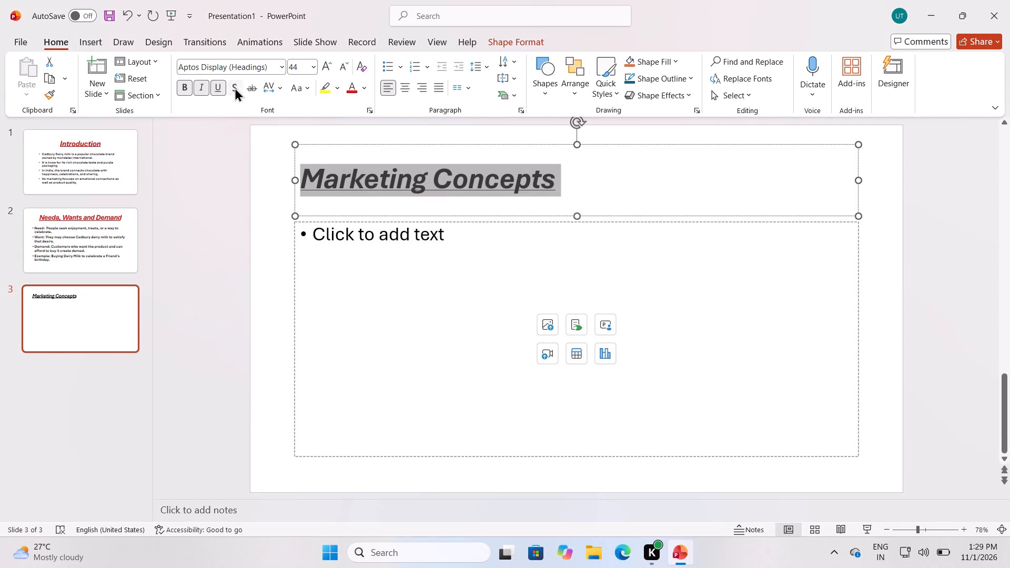
{"action": "left_click", "coordinate": [235, 87]}
{"action": "left_click", "coordinate": [404, 89]}
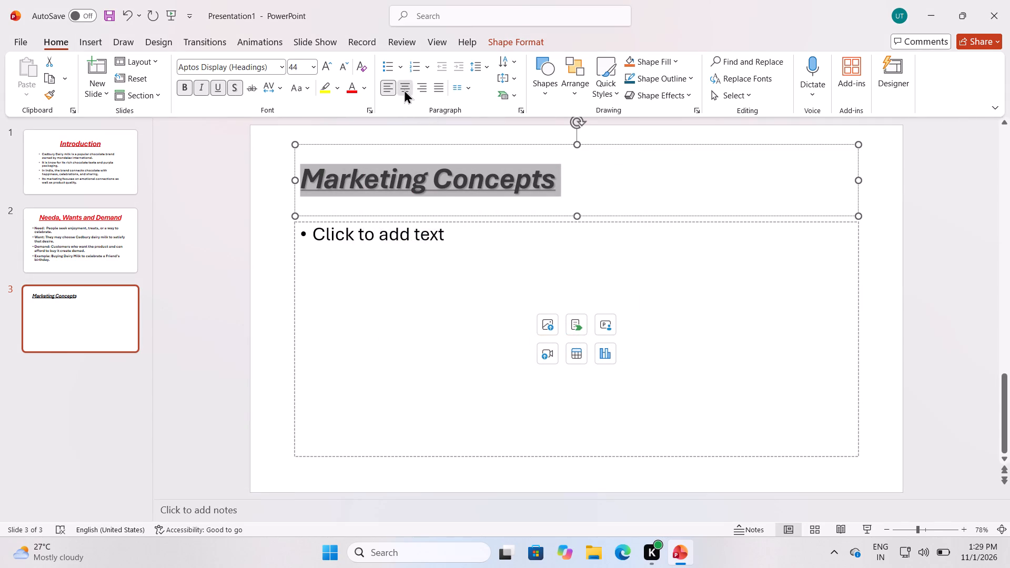
{"action": "left_click", "coordinate": [365, 90]}
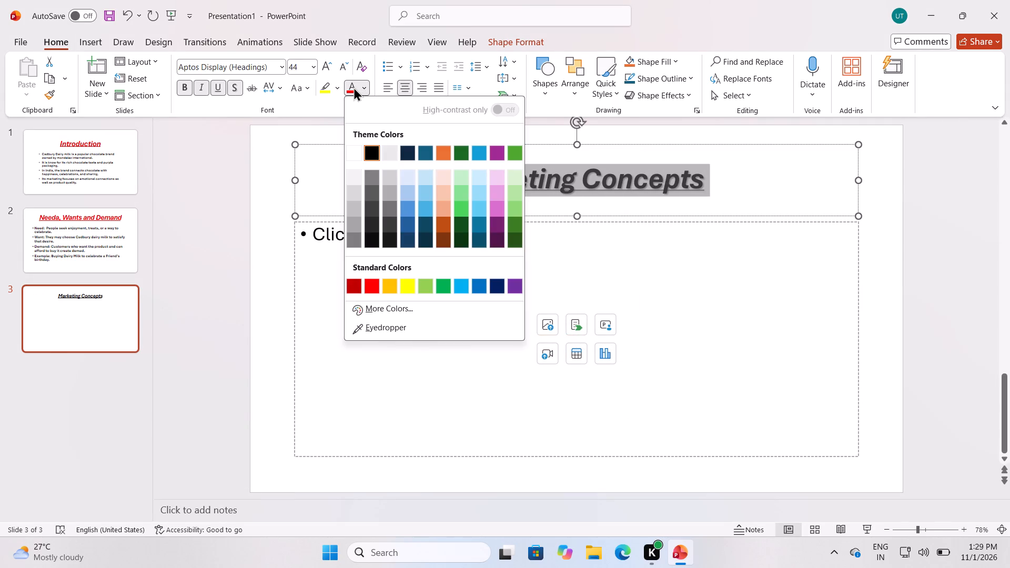
{"action": "left_click", "coordinate": [353, 87]}
{"action": "left_click", "coordinate": [315, 70]}
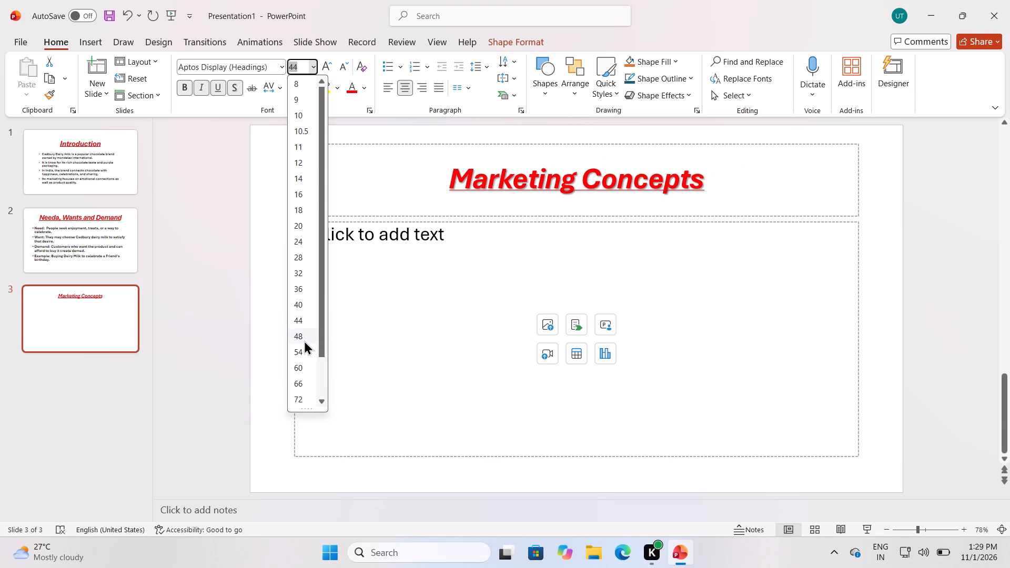
{"action": "left_click", "coordinate": [301, 372]}
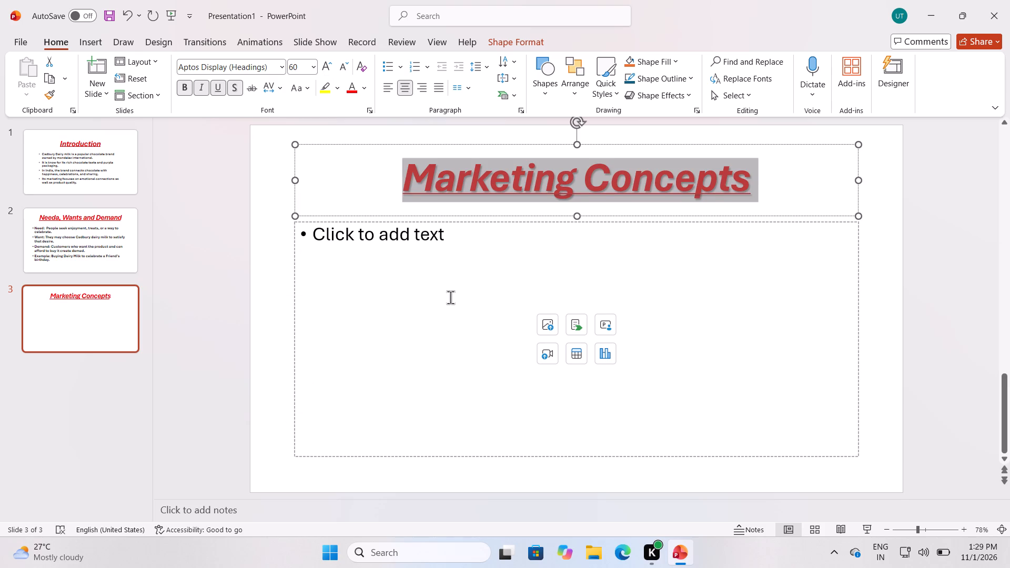
Enter "Product concept: Focuses on product quality and taste." as the first bullet in the third slide's content area.
{"action": "left_click", "coordinate": [450, 297]}
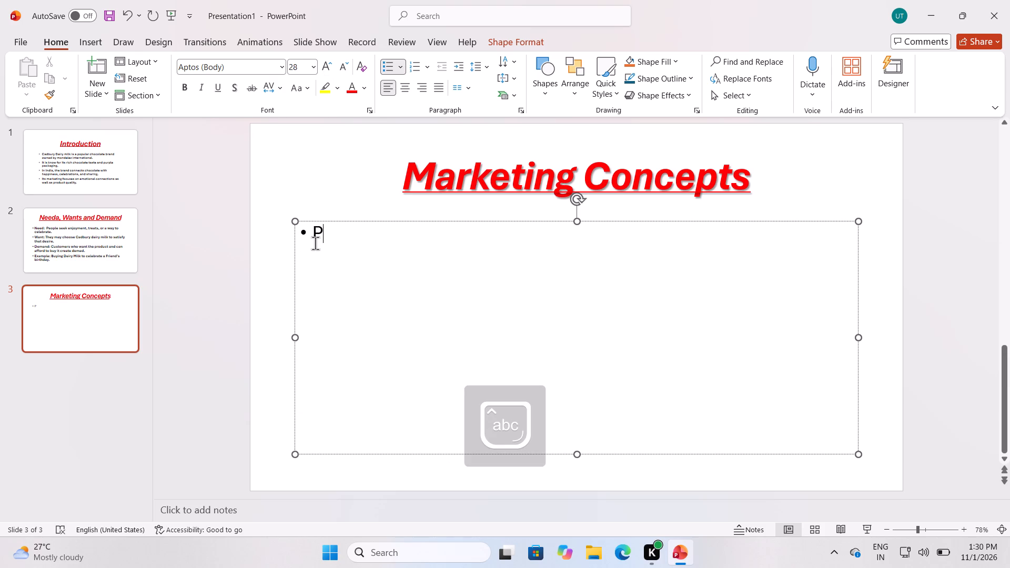
{"action": "type", "text": "rod"}
{"action": "type", "text": "uct"}
{"action": "key", "text": "space"}
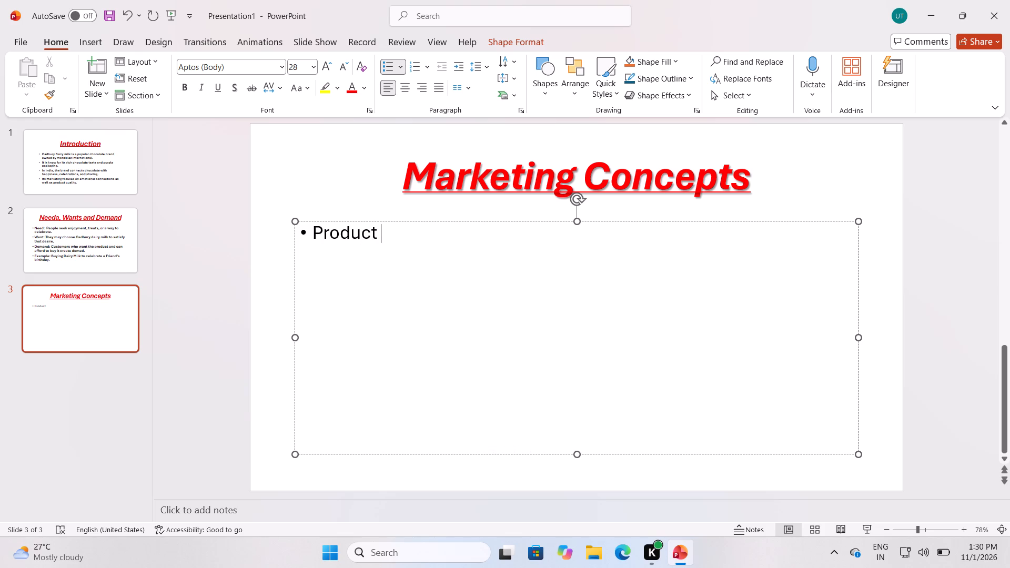
{"action": "type", "text": "concept"}
{"action": "type", "text": ":"}
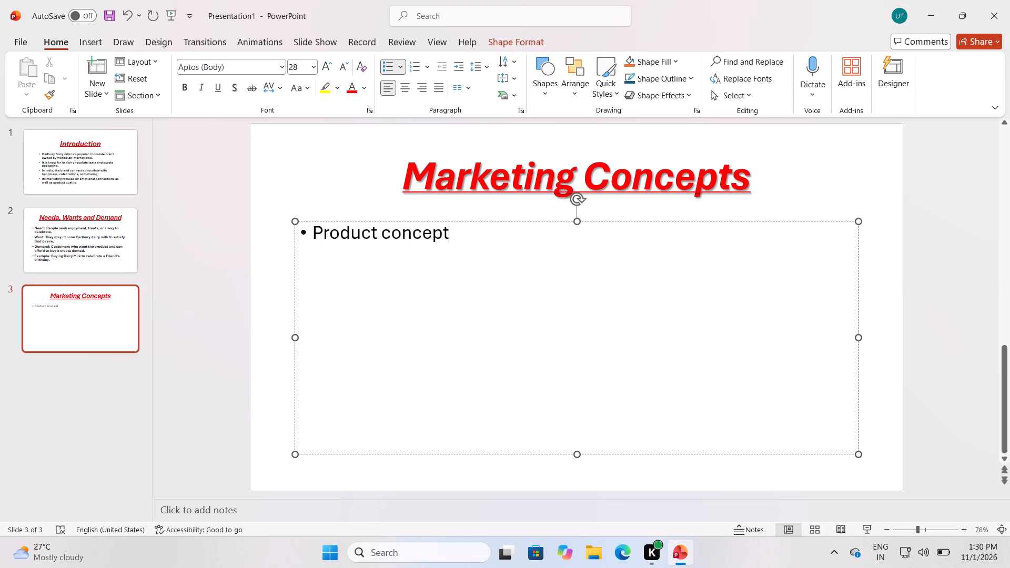
{"action": "key", "text": "space"}
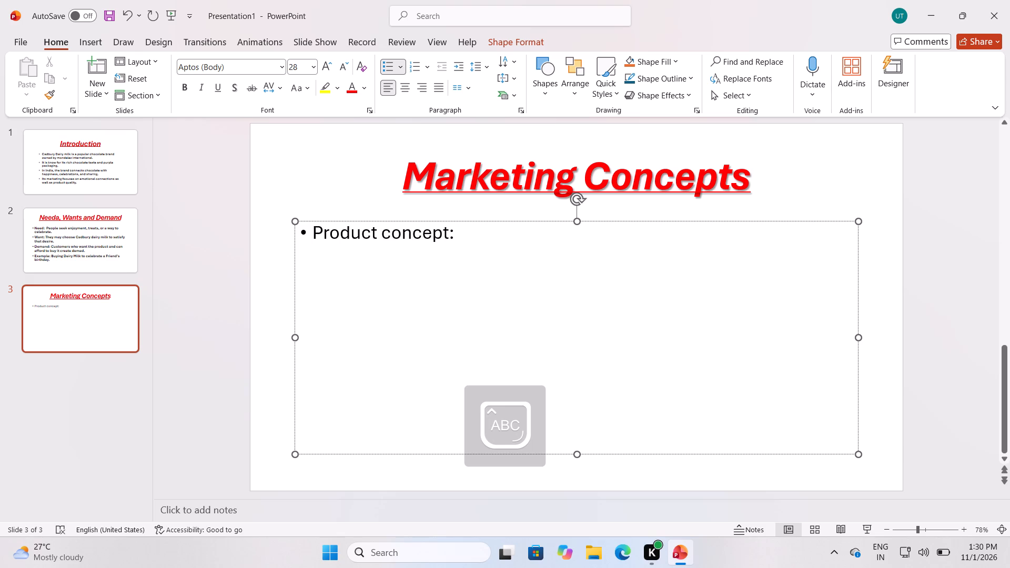
{"action": "key", "text": "o"}
{"action": "type", "text": "cuses on product"}
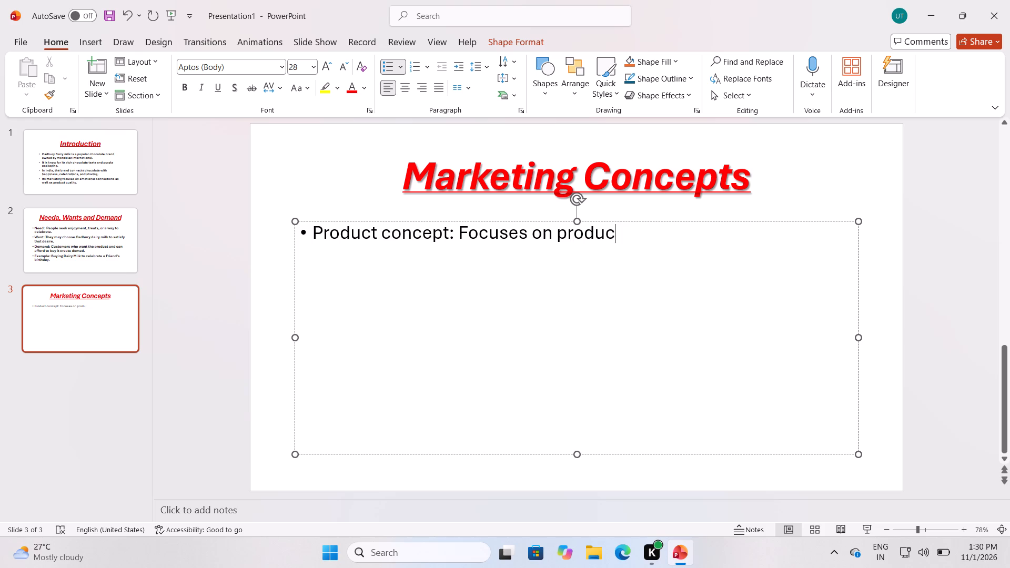
{"action": "key", "text": "space"}
{"action": "key", "text": "q"}
{"action": "type", "text": "uality"}
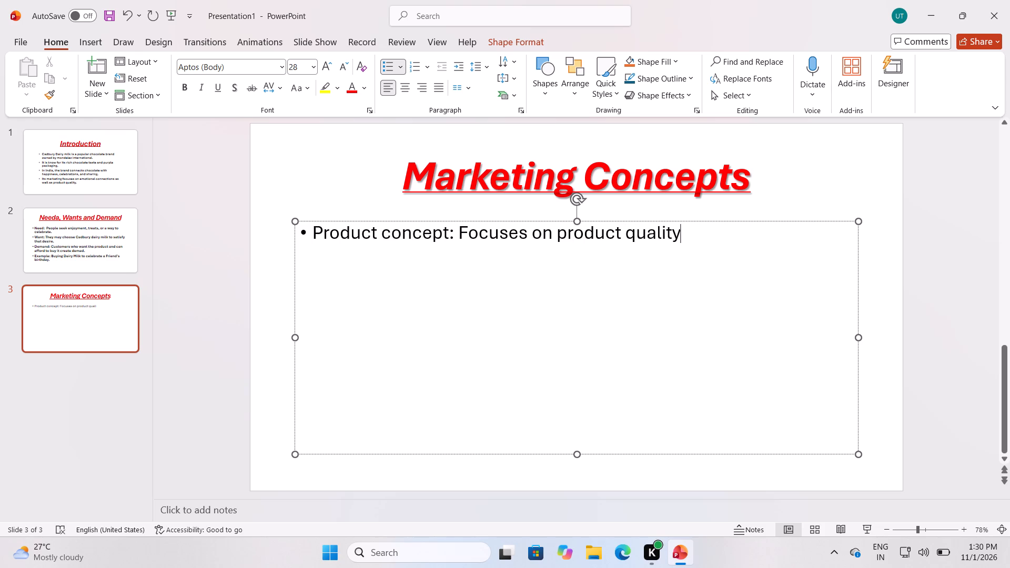
{"action": "key", "text": "space"}
{"action": "type", "text": "and a"}
{"action": "key", "text": "BackSpace"}
{"action": "type", "text": "taste"}
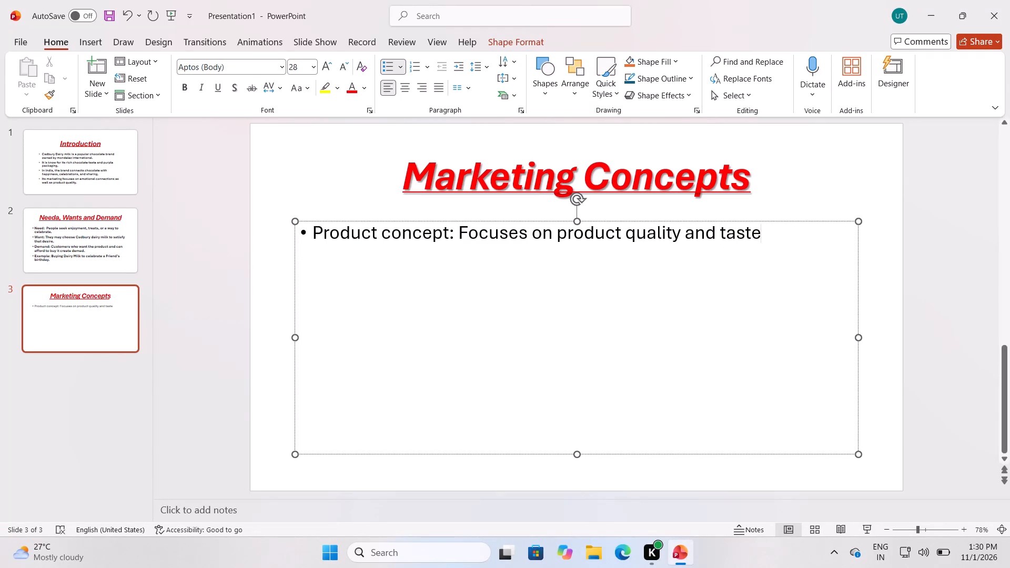
{"action": "type", "text": "."}
{"action": "key", "text": "space"}
Add a second bullet reading "Selling concept: Retail displays, promotions, and offers encourage purchases.".
{"action": "key", "text": "Return"}
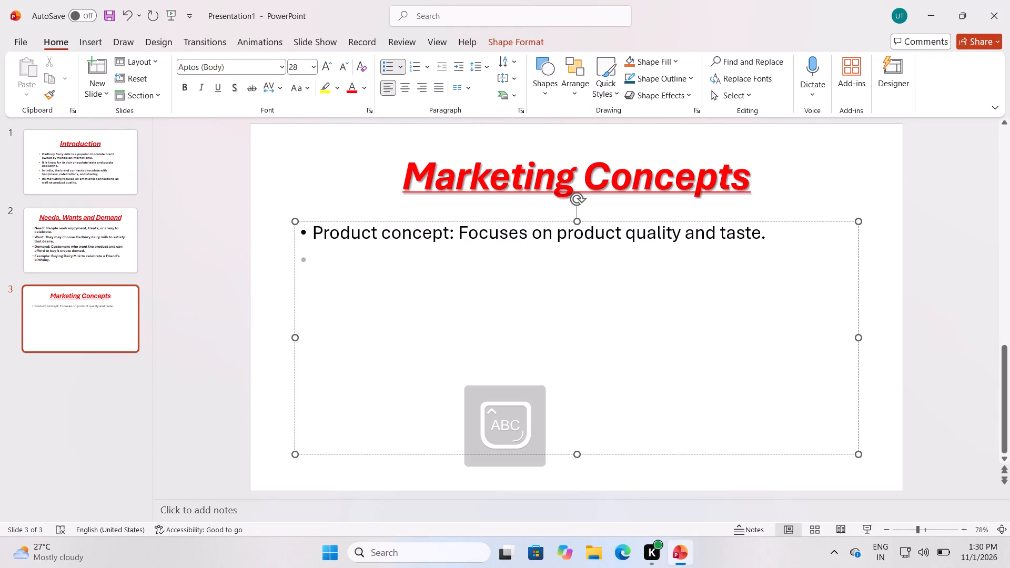
{"action": "key", "text": "s"}
{"action": "type", "text": "elling conce"}
{"action": "type", "text": "pt"}
{"action": "type", "text": ":"}
{"action": "key", "text": "space"}
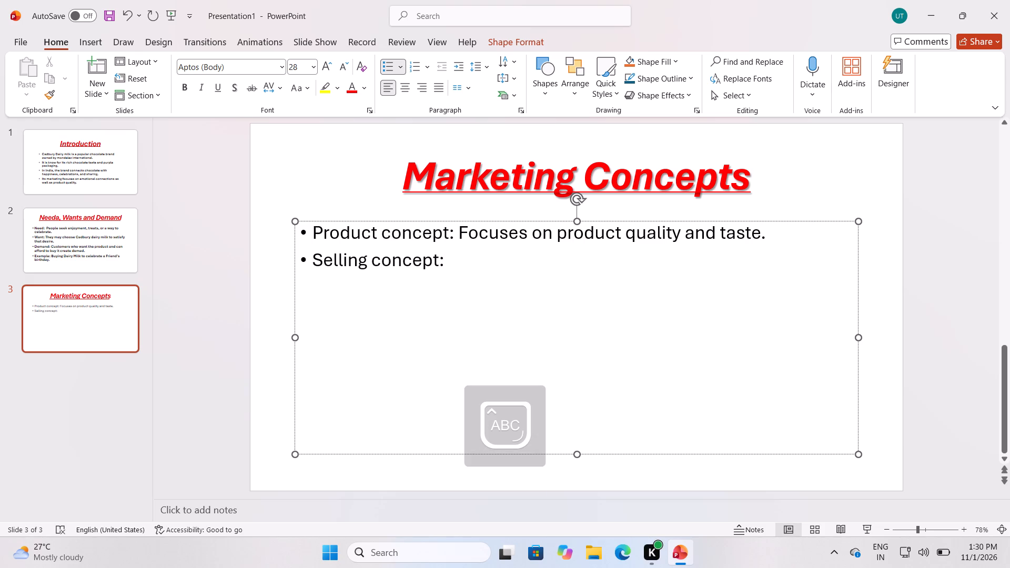
{"action": "key", "text": "r"}
{"action": "type", "text": "etai"}
{"action": "type", "text": "l"}
{"action": "key", "text": "space"}
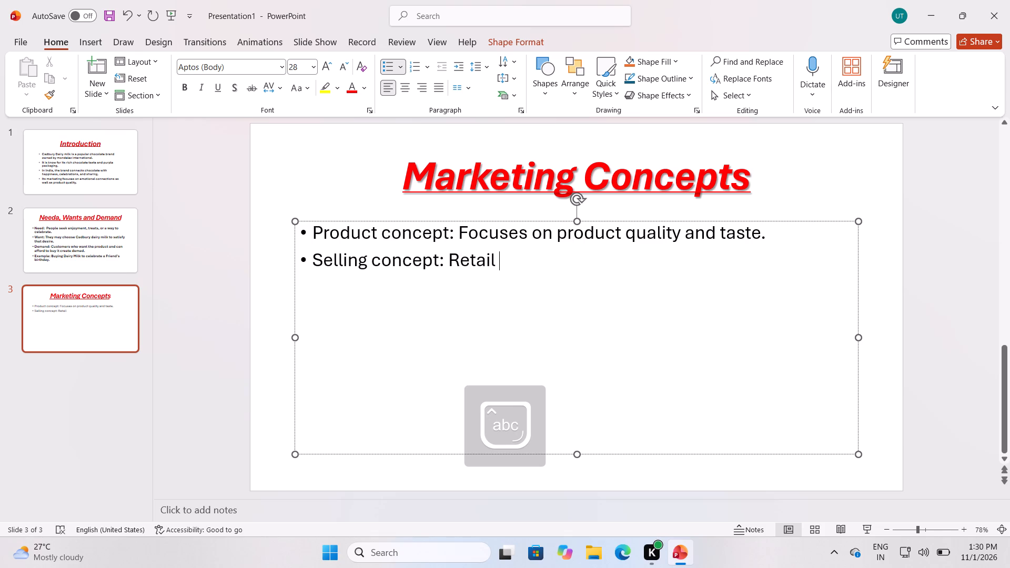
{"action": "type", "text": "displays"}
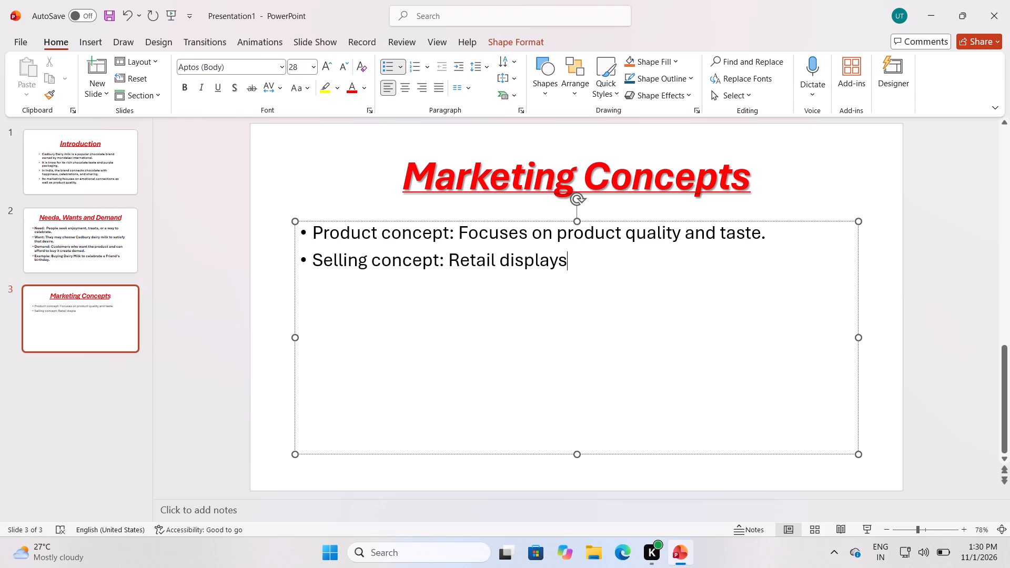
{"action": "type", "text": ">\\"}
{"action": "key", "text": "BackSpace"}
{"action": "key", "text": "BackSpace"}
{"action": "type", "text": ","}
{"action": "key", "text": "space"}
{"action": "type", "text": "promotion"}
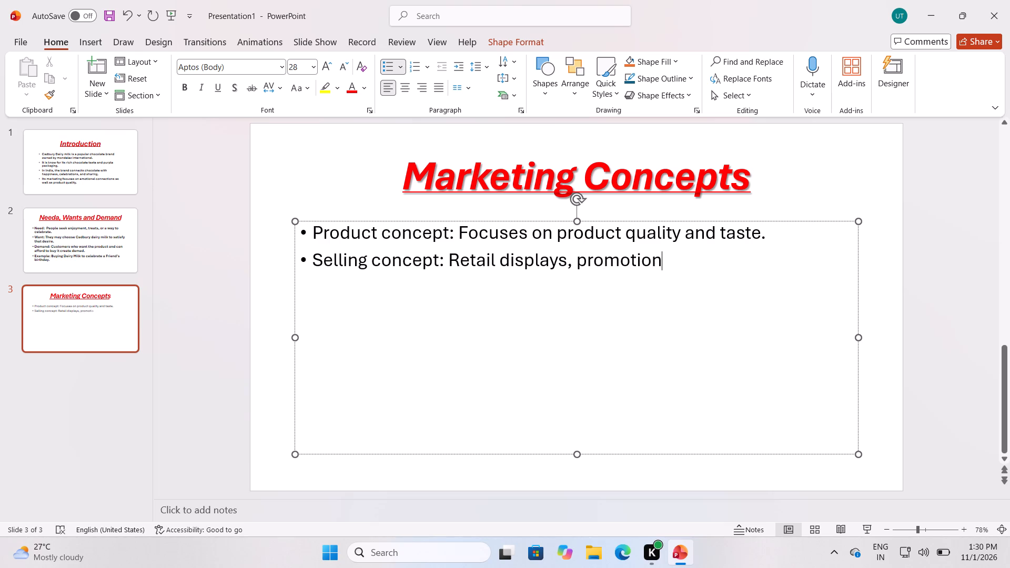
{"action": "type", "text": "s, and"}
{"action": "key", "text": "space"}
{"action": "type", "text": "offer"}
{"action": "key", "text": "space"}
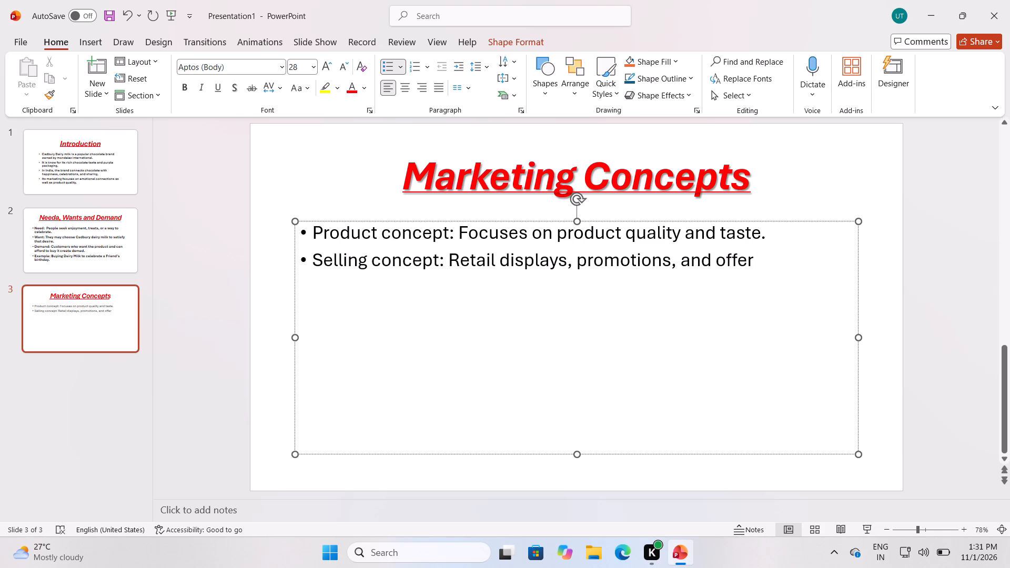
{"action": "key", "text": "BackSpace"}
{"action": "type", "text": "s encourage"}
{"action": "type", "text": "e"}
{"action": "key", "text": "space"}
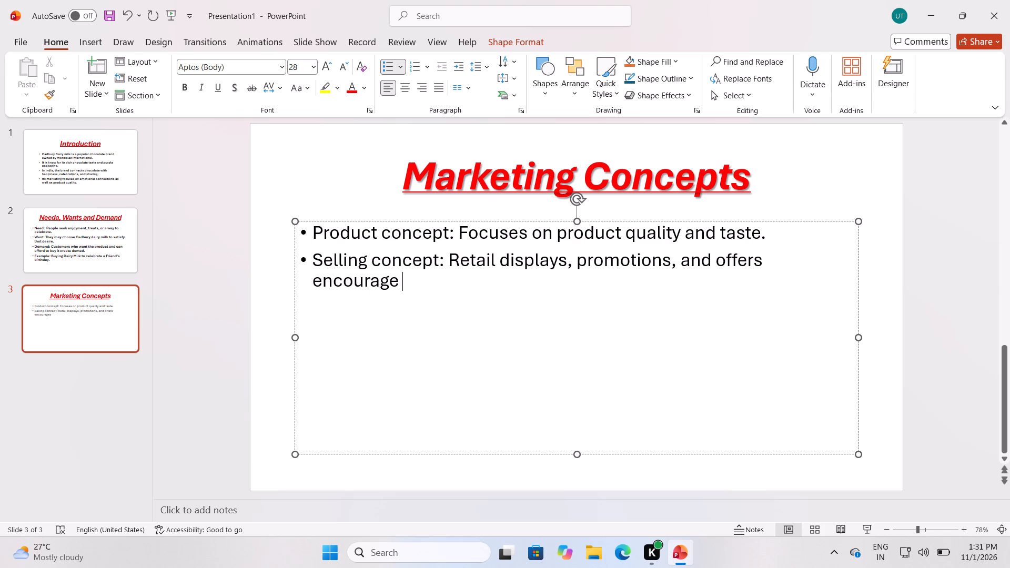
{"action": "type", "text": "pu"}
{"action": "type", "text": "rchases"}
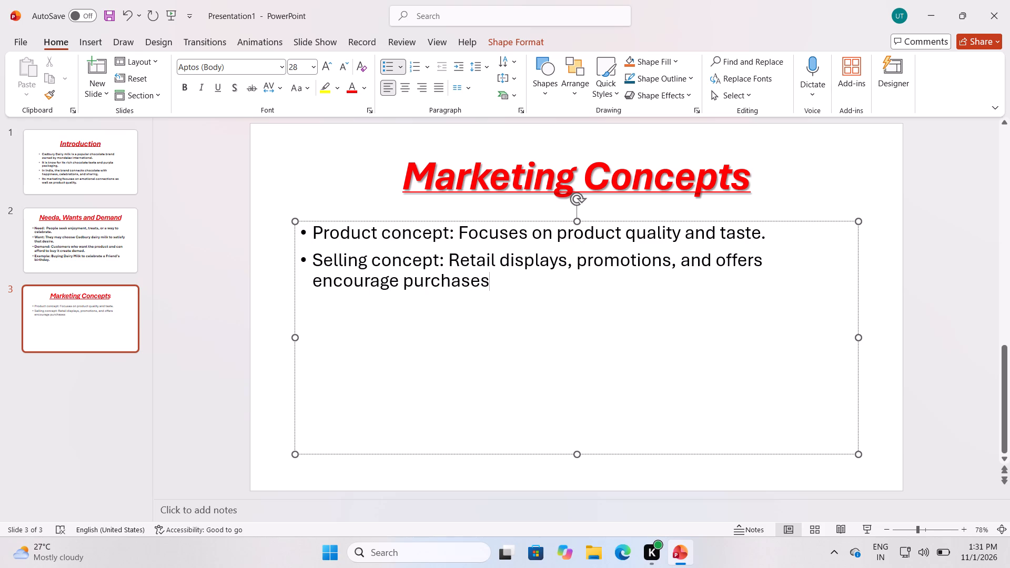
{"action": "key", "text": "period"}
Add a third bullet reading "Marketing concept: Understand customer preferences and provide products they enjoy.".
{"action": "key", "text": "Return"}
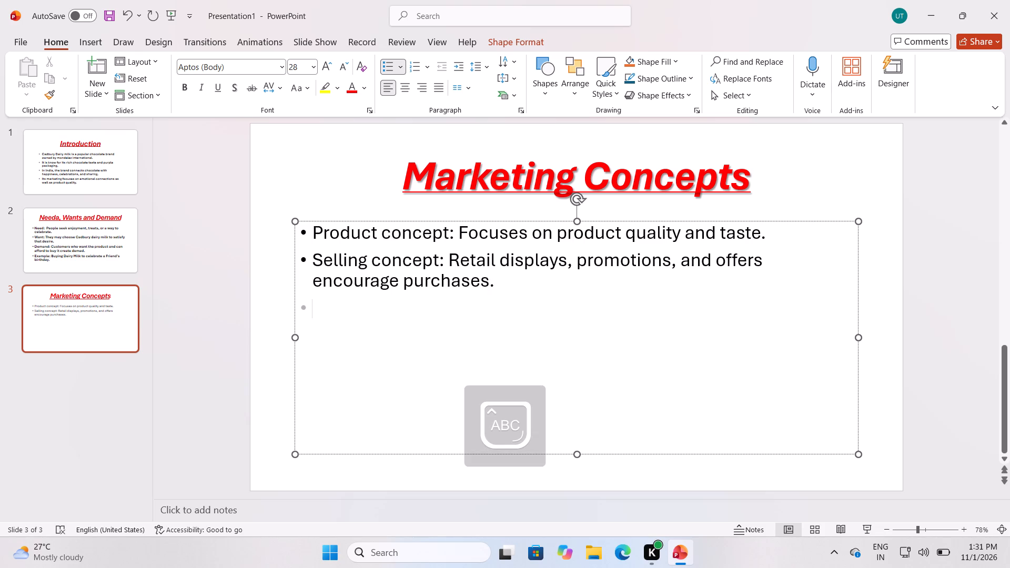
{"action": "type", "text": "arketing concept"}
{"action": "type", "text": ":"}
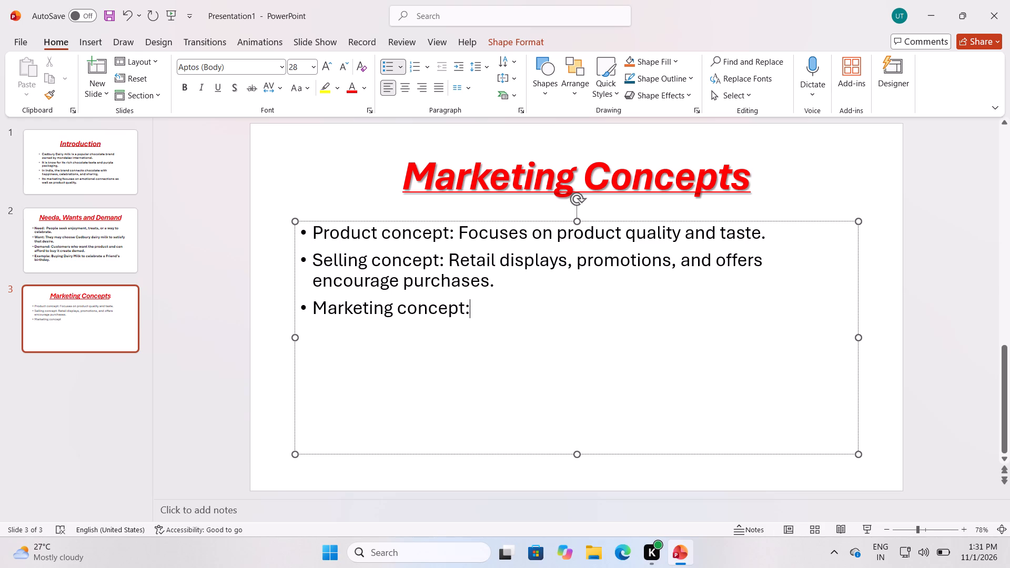
{"action": "key", "text": "space"}
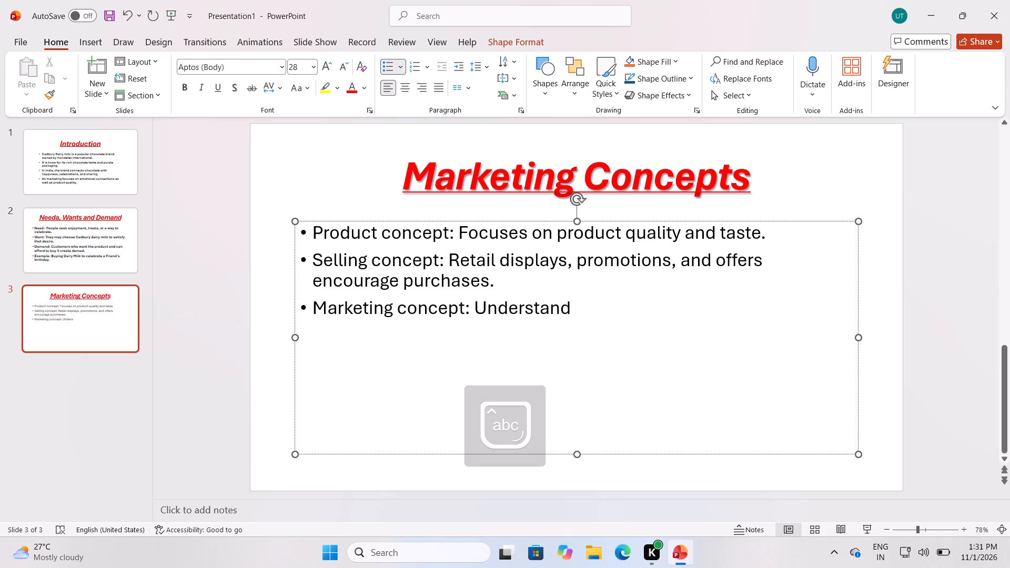
{"action": "type", "text": "customer"}
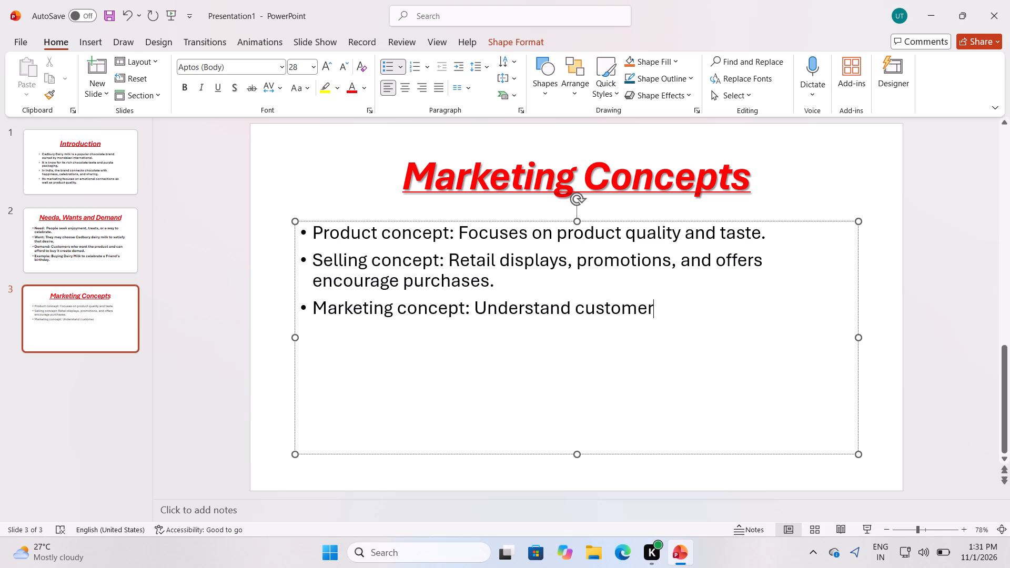
{"action": "key", "text": "space"}
{"action": "key", "text": "p"}
{"action": "type", "text": "ref"}
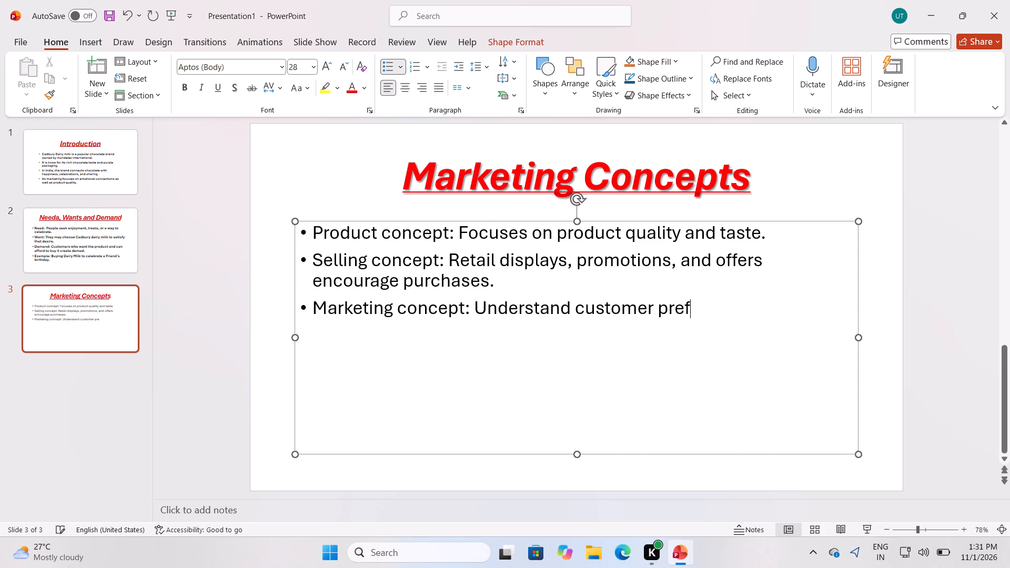
{"action": "type", "text": "ere"}
{"action": "type", "text": "nces"}
{"action": "key", "text": "space"}
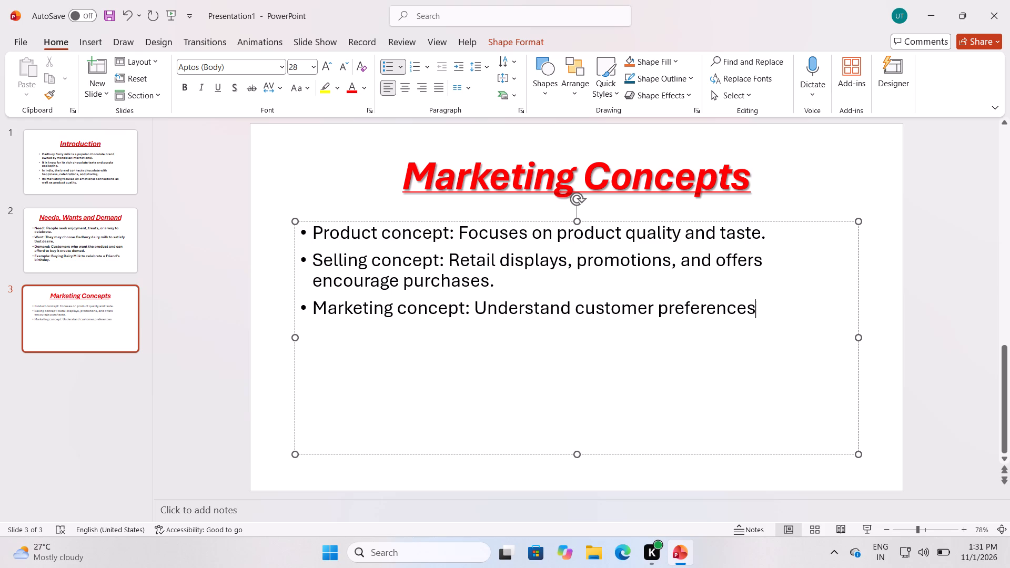
{"action": "type", "text": "and"}
{"action": "key", "text": "space"}
{"action": "type", "text": "provide"}
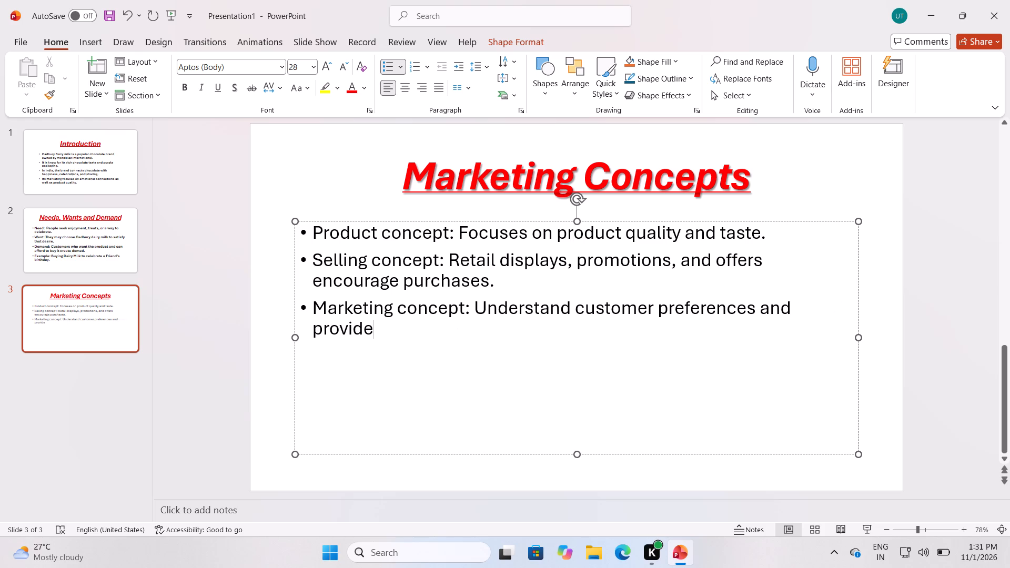
{"action": "key", "text": "space"}
{"action": "type", "text": "products"}
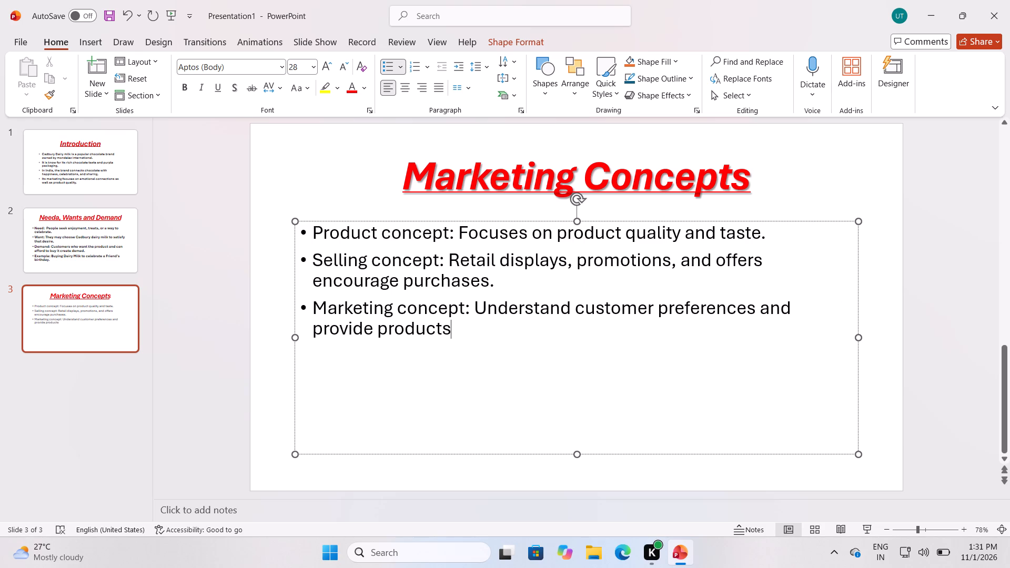
{"action": "key", "text": "space"}
{"action": "type", "text": "they"}
{"action": "key", "text": "space"}
{"action": "type", "text": "enjoy"}
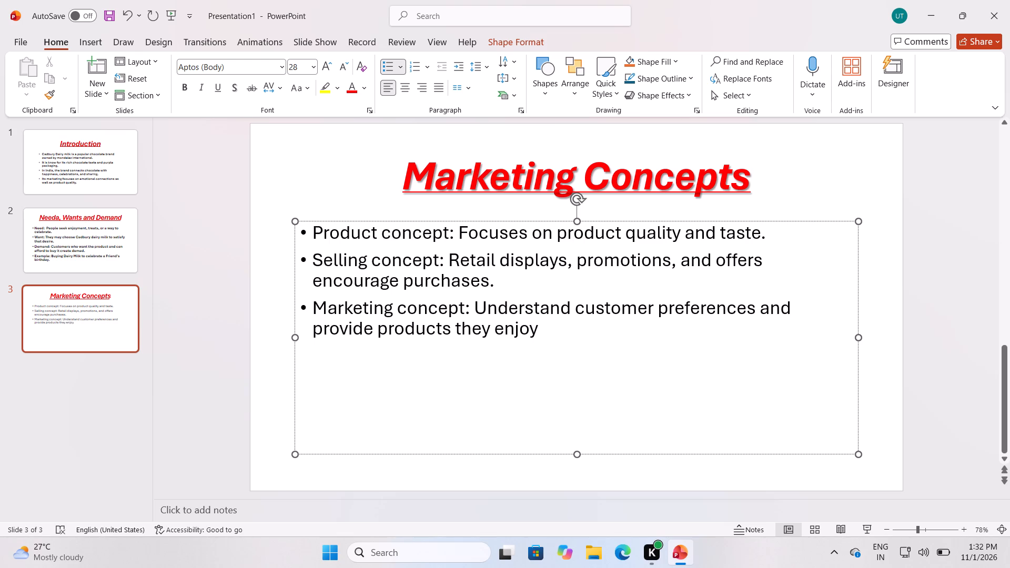
{"action": "key", "text": "period"}
Start a fourth bullet on the third slide with the label "Societal marketing concept:".
{"action": "key", "text": "Return"}
{"action": "key", "text": "s"}
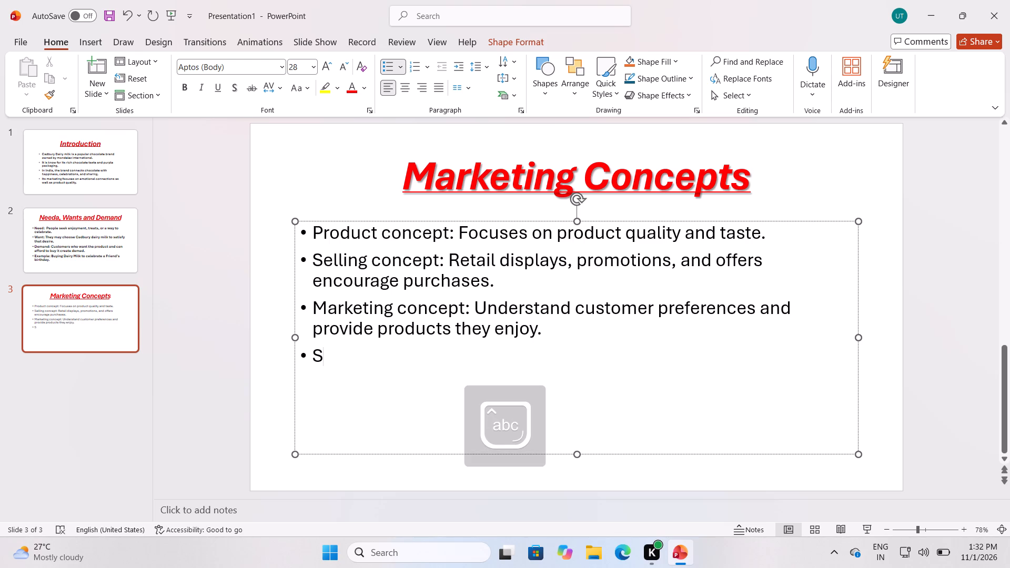
{"action": "type", "text": "oci"}
{"action": "type", "text": "etal"}
{"action": "key", "text": "space"}
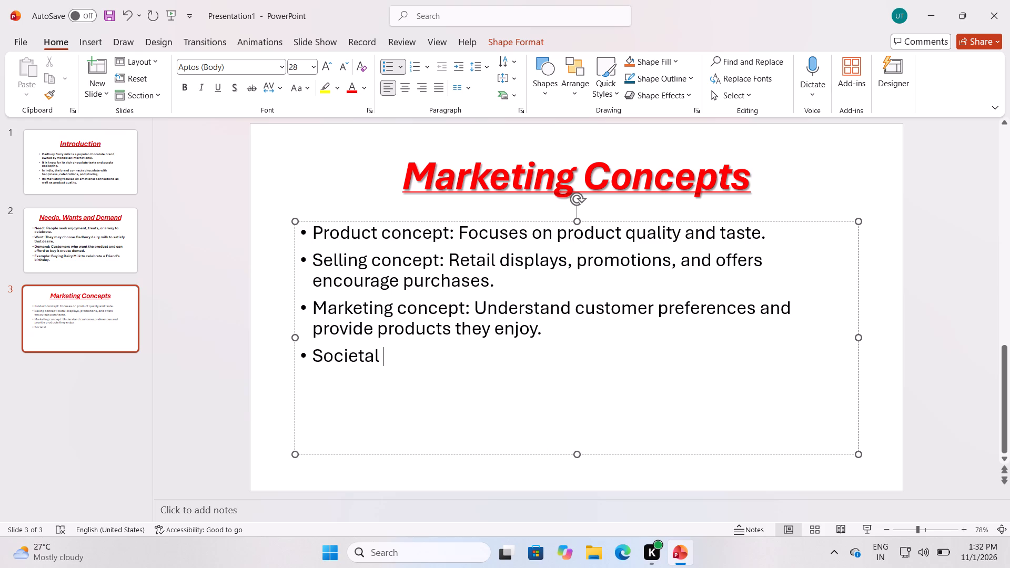
{"action": "key", "text": "c"}
{"action": "key", "text": "BackSpace"}
{"action": "type", "text": "marketing concept"}
{"action": "key", "text": "Up"}
{"action": "key", "text": "Right"}
{"action": "key", "text": "Right"}
{"action": "key", "text": "Right"}
{"action": "key", "text": "Right"}
{"action": "key", "text": "Right"}
{"action": "key", "text": "Right"}
{"action": "key", "text": "Right"}
{"action": "key", "text": "Right"}
{"action": "key", "text": "Right"}
{"action": "key", "text": "Right"}
{"action": "key", "text": "Right"}
{"action": "key", "text": "Right"}
{"action": "key", "text": "Right"}
{"action": "key", "text": "Right"}
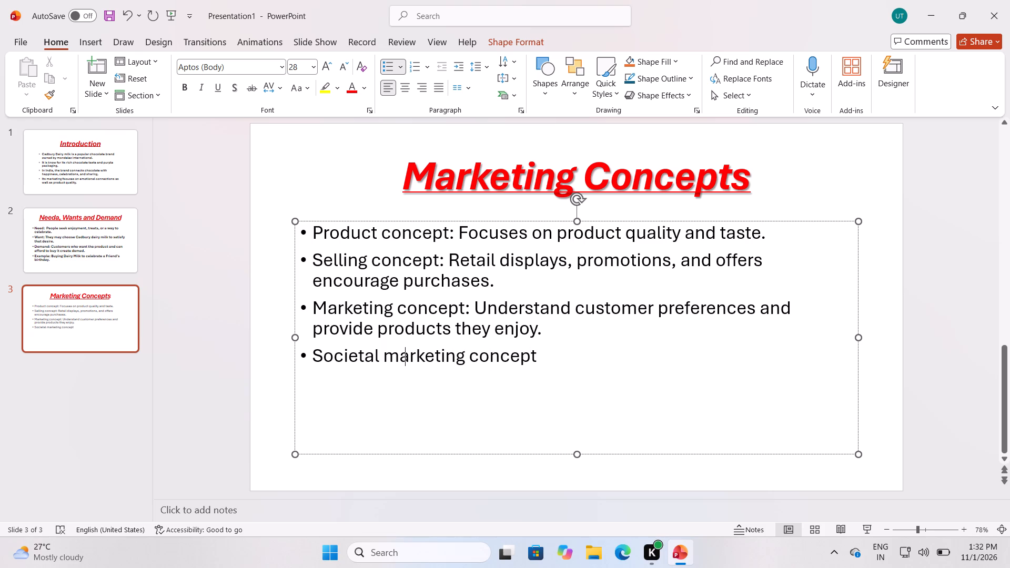
{"action": "key", "text": "Right"}
{"action": "key", "text": "shift+colon"}
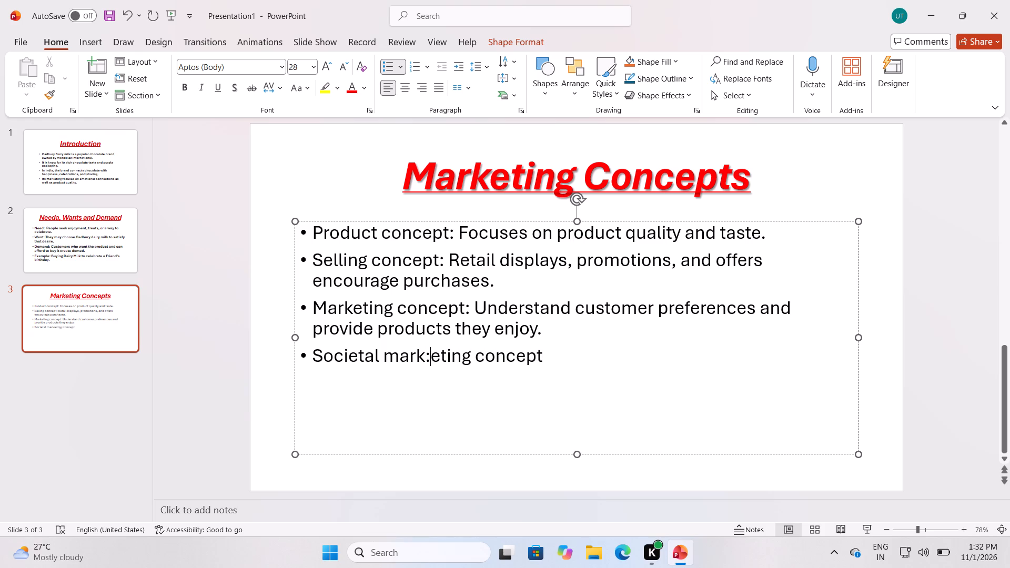
{"action": "key", "text": "BackSpace"}
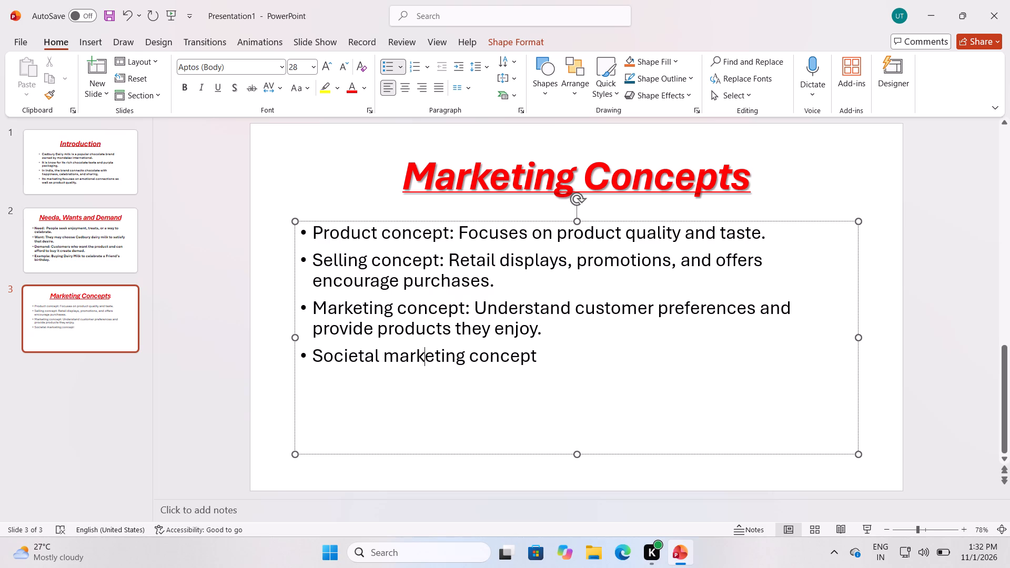
{"action": "key", "text": "Right"}
{"action": "key", "text": "Right"}
{"action": "key", "text": "Right"}
{"action": "key", "text": "Right"}
{"action": "key", "text": "Right"}
{"action": "key", "text": "Right"}
{"action": "key", "text": "Right"}
{"action": "key", "text": "Right"}
{"action": "key", "text": "Right"}
{"action": "key", "text": "Right"}
{"action": "key", "text": "Right"}
{"action": "key", "text": "Right"}
{"action": "key", "text": "Right"}
{"action": "key", "text": "Right"}
{"action": "key", "text": "Right"}
{"action": "type", "text": ":"}
{"action": "key", "text": "space"}
Complete the fourth bullet with the text "Encouages responsible consumption and responsible packaging practices.".
{"action": "key", "text": "e"}
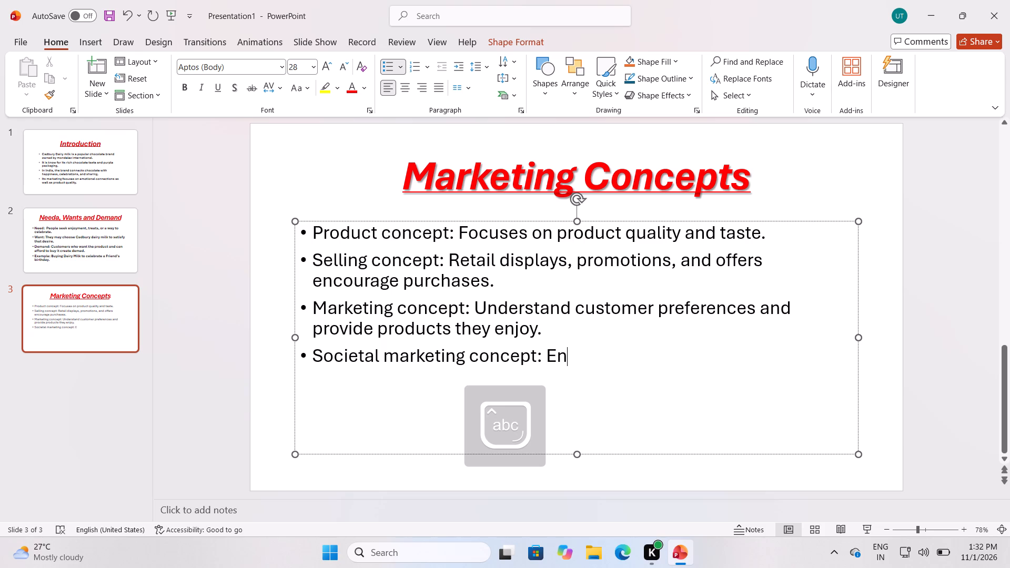
{"action": "type", "text": "uages"}
{"action": "key", "text": "space"}
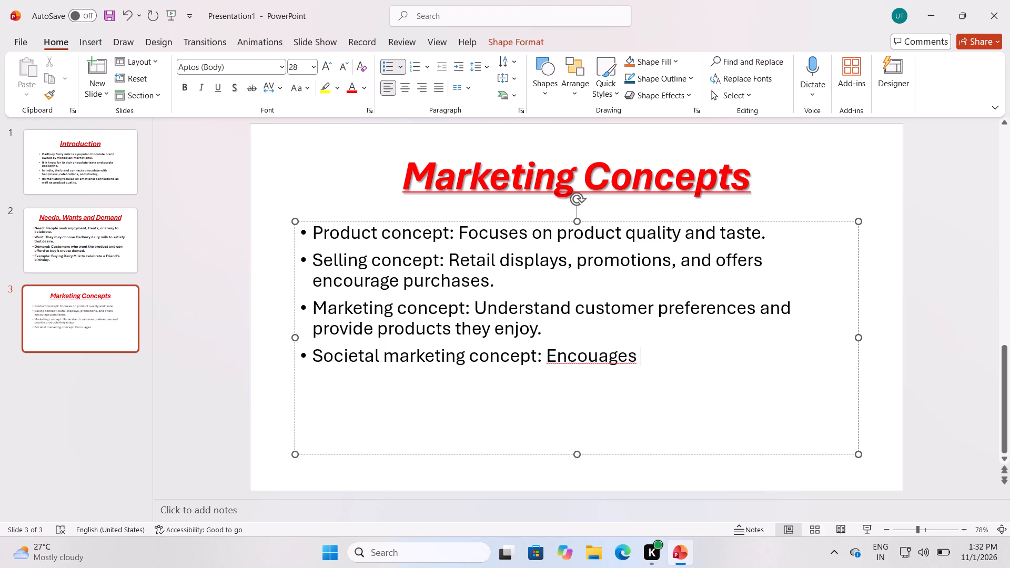
{"action": "type", "text": "res"}
{"action": "type", "text": "pon"}
{"action": "type", "text": "sible"}
{"action": "key", "text": "space"}
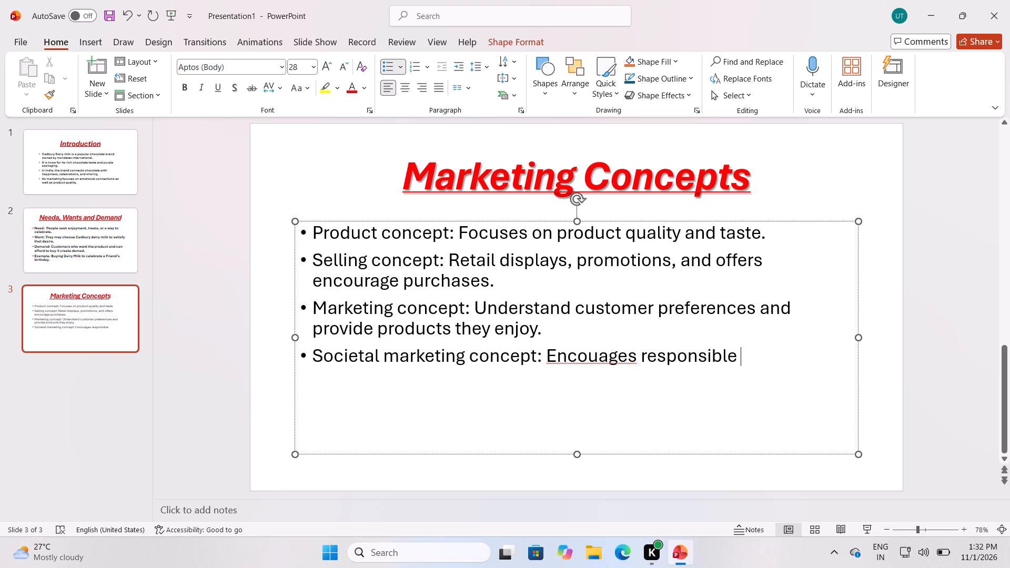
{"action": "type", "text": "consump"}
{"action": "type", "text": "tion"}
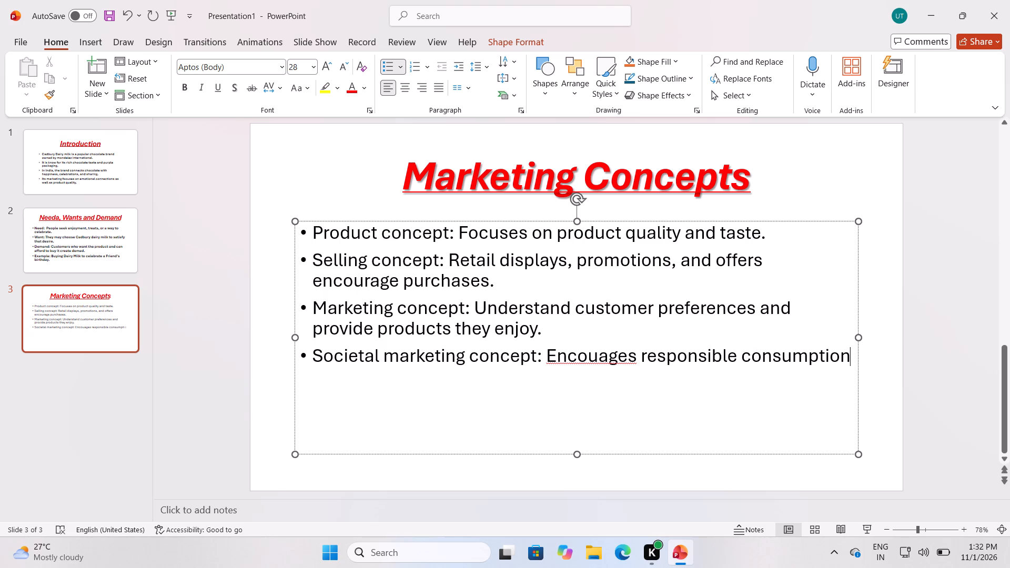
{"action": "key", "text": "space"}
{"action": "type", "text": "ans"}
{"action": "key", "text": "BackSpace"}
{"action": "type", "text": "d"}
{"action": "key", "text": "space"}
{"action": "type", "text": "re"}
{"action": "key", "text": "s"}
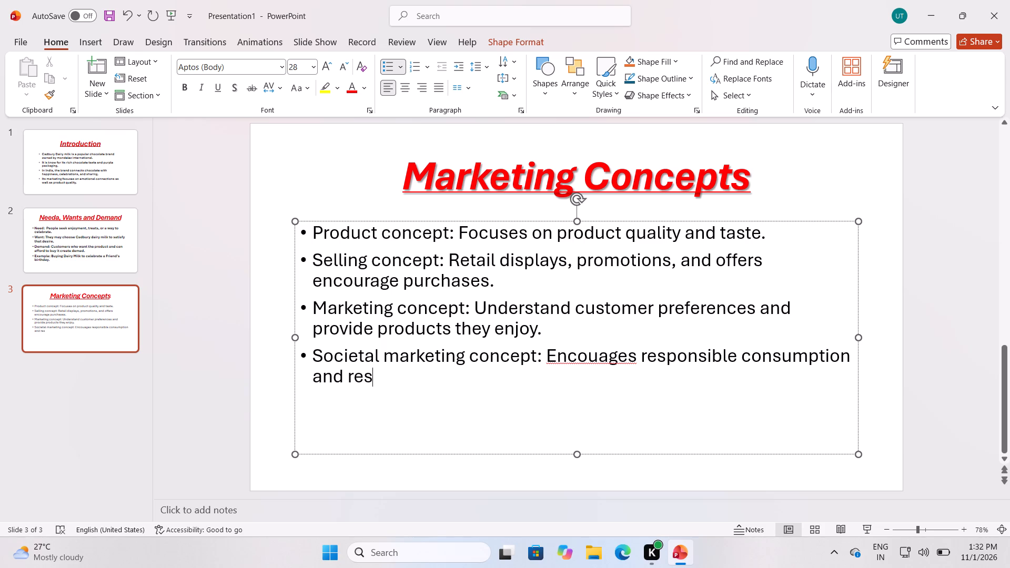
{"action": "type", "text": "ponsible"}
{"action": "key", "text": "space"}
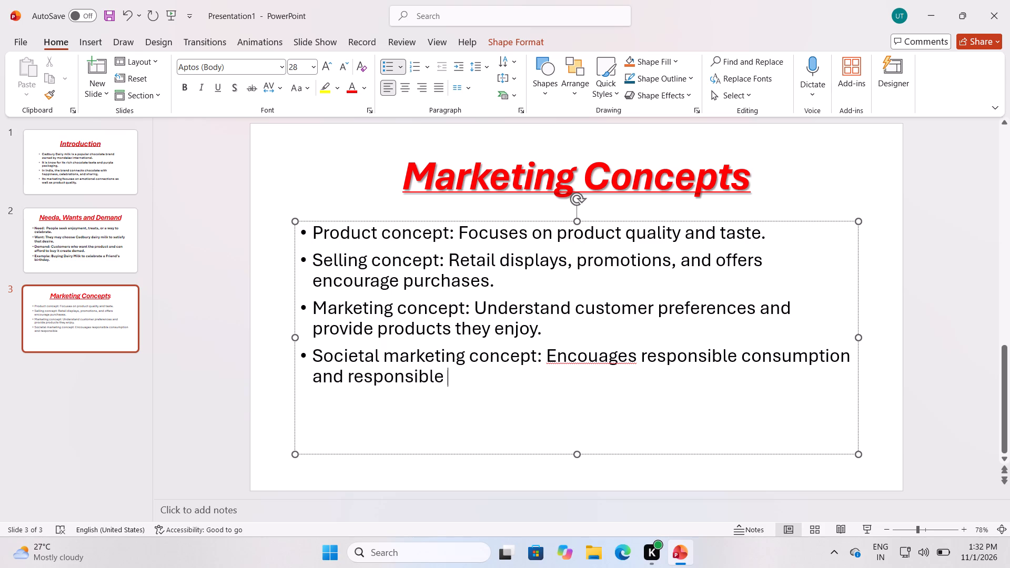
{"action": "type", "text": "pa"}
{"action": "key", "text": "c"}
{"action": "type", "text": "kaging prac"}
{"action": "type", "text": "tices"}
{"action": "key", "text": "period"}
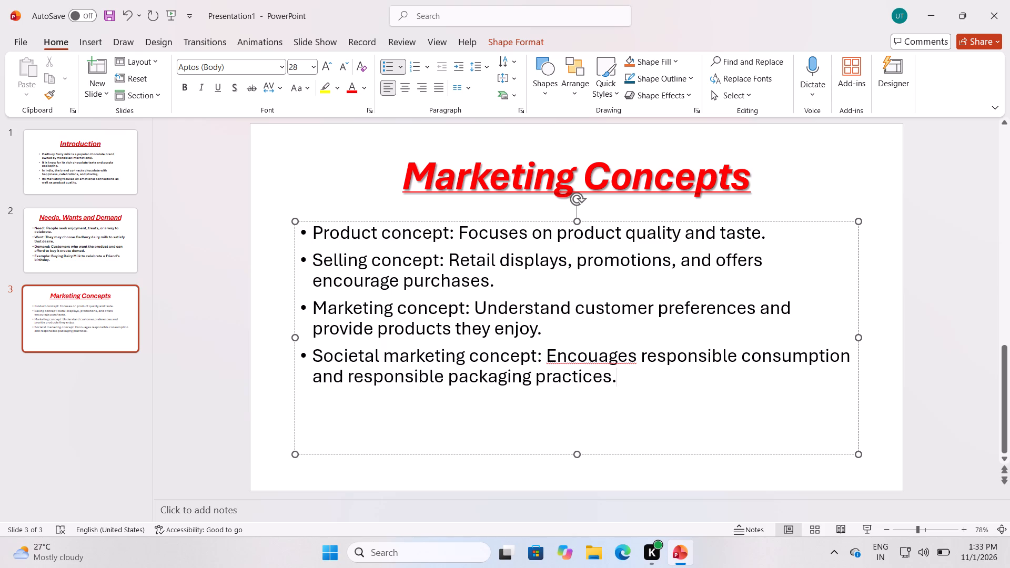
Correct the misspelled first word after the fourth bullet's label to "Encourages".
{"action": "left_click", "coordinate": [609, 351]}
{"action": "key", "text": "BackSpace"}
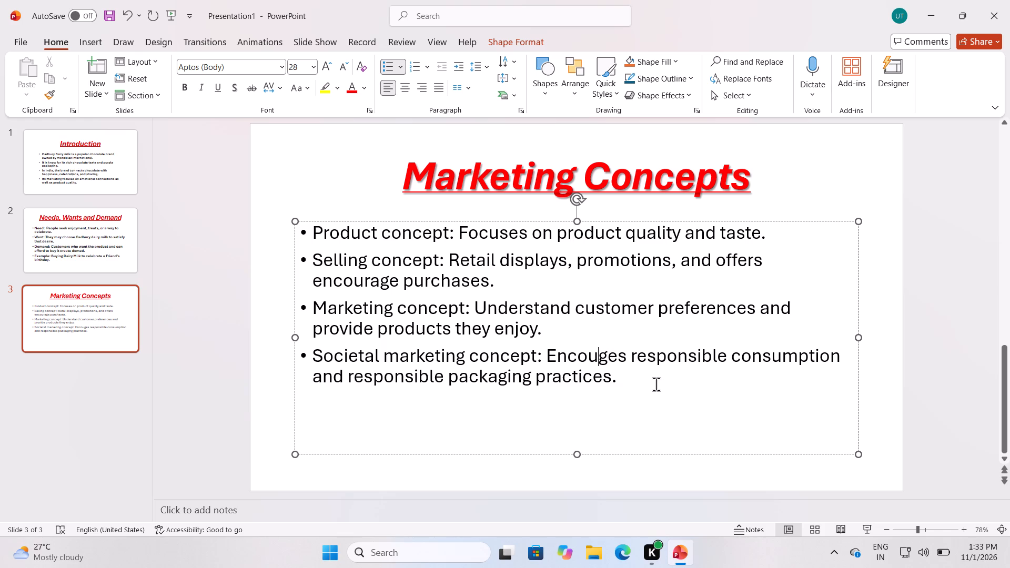
{"action": "left_click", "coordinate": [656, 384]}
{"action": "left_click", "coordinate": [599, 354]}
{"action": "type", "text": "ra"}
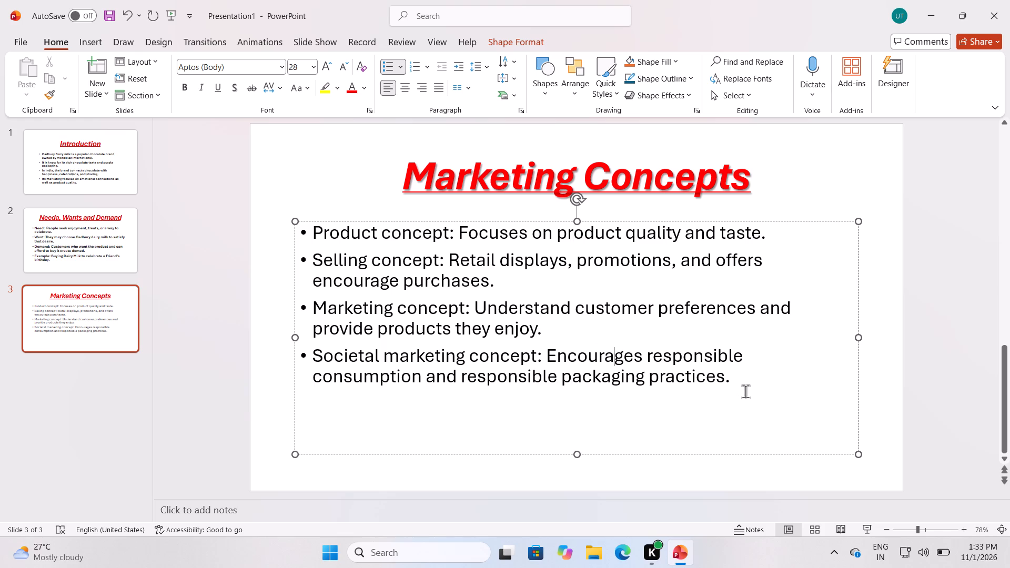
Start a fifth bullet on the third slide with the label "Example:".
{"action": "left_click", "coordinate": [745, 390]}
{"action": "key", "text": "Return"}
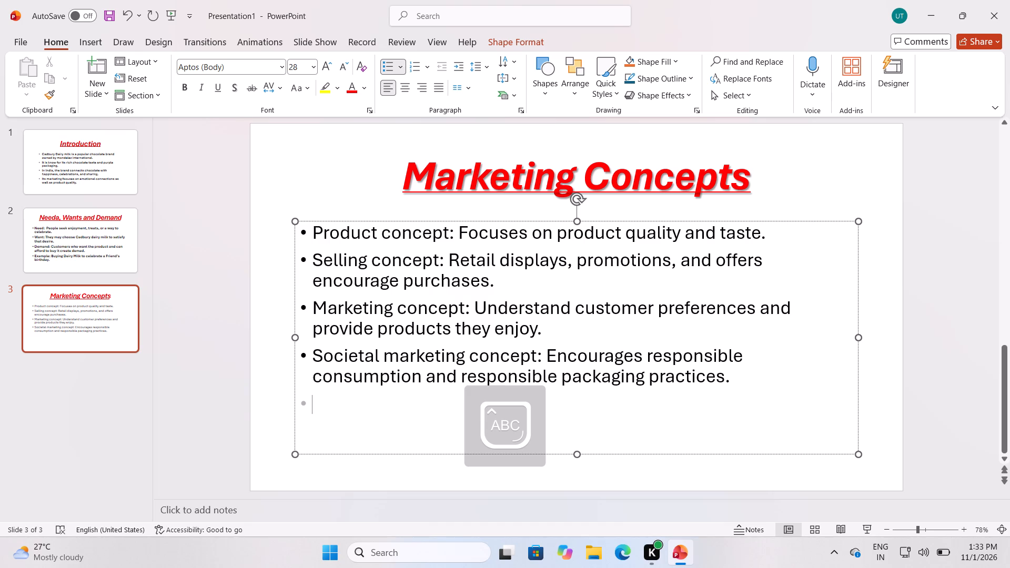
{"action": "key", "text": "z"}
{"action": "key", "text": "BackSpace"}
{"action": "type", "text": "xample"}
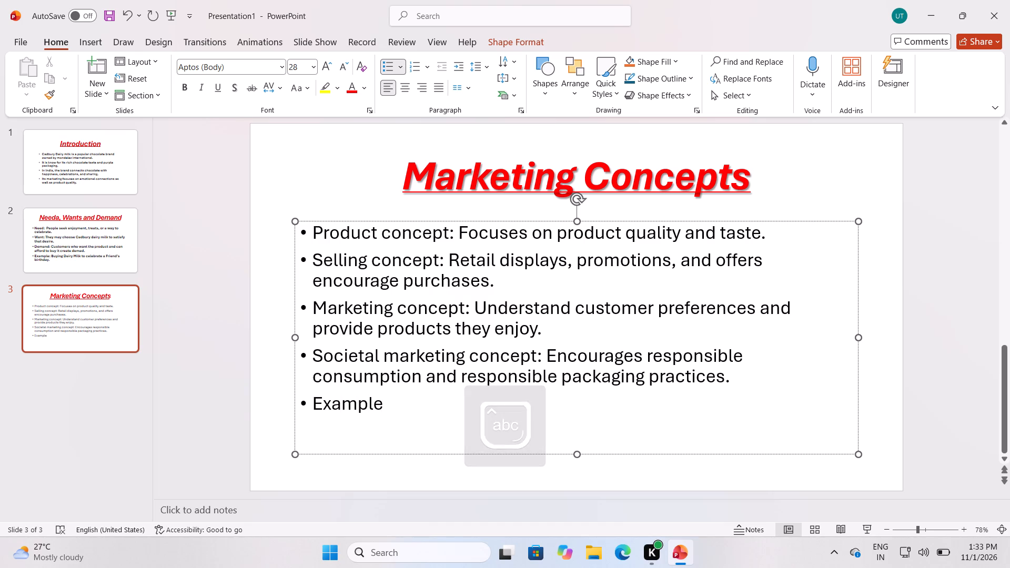
{"action": "type", "text": ":"}
{"action": "key", "text": "space"}
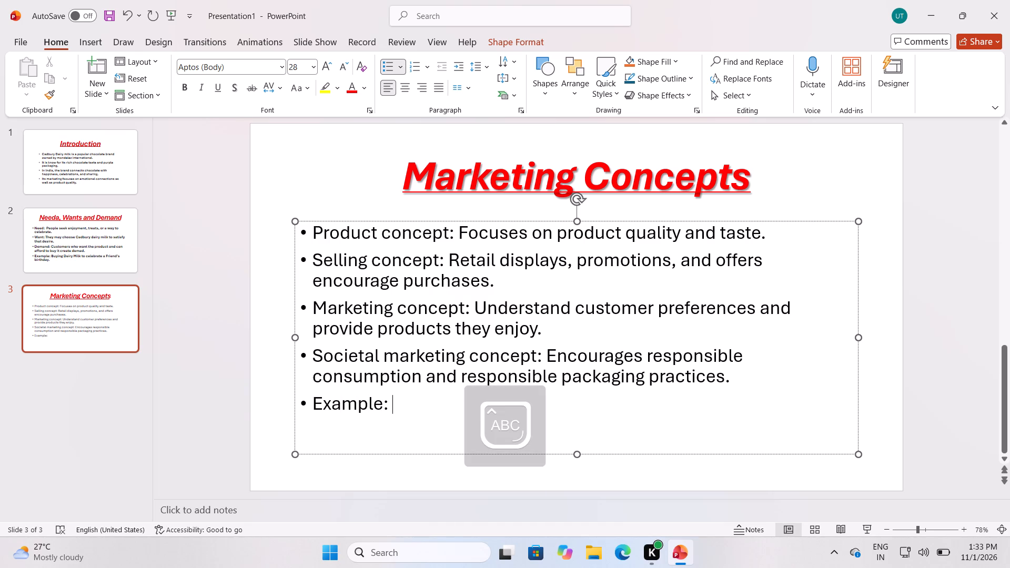
Complete the fifth bullet with the text "Advertising that presents chocolate as a way to share happiness.".
{"action": "type", "text": "dver"}
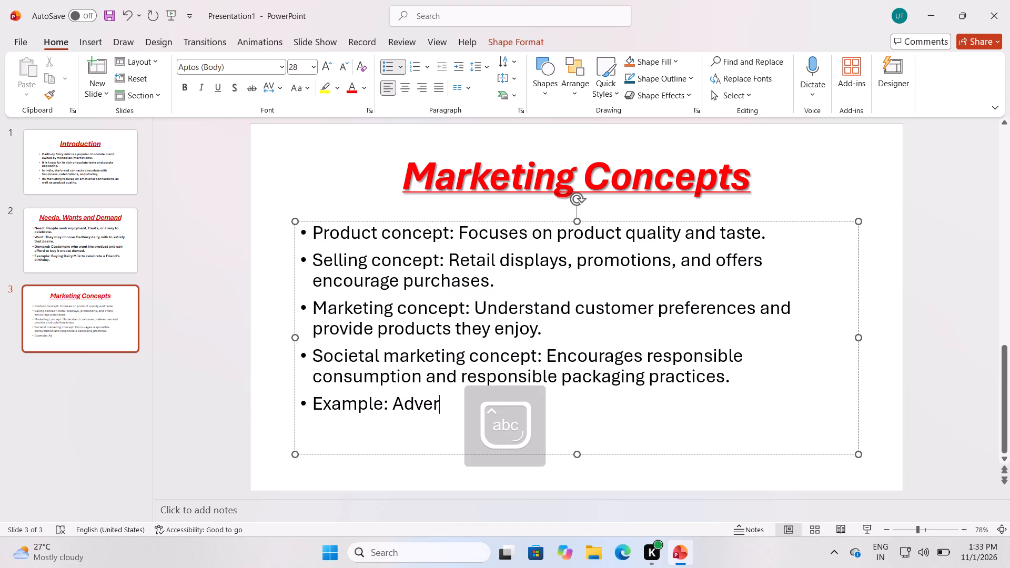
{"action": "type", "text": "tising"}
{"action": "key", "text": "space"}
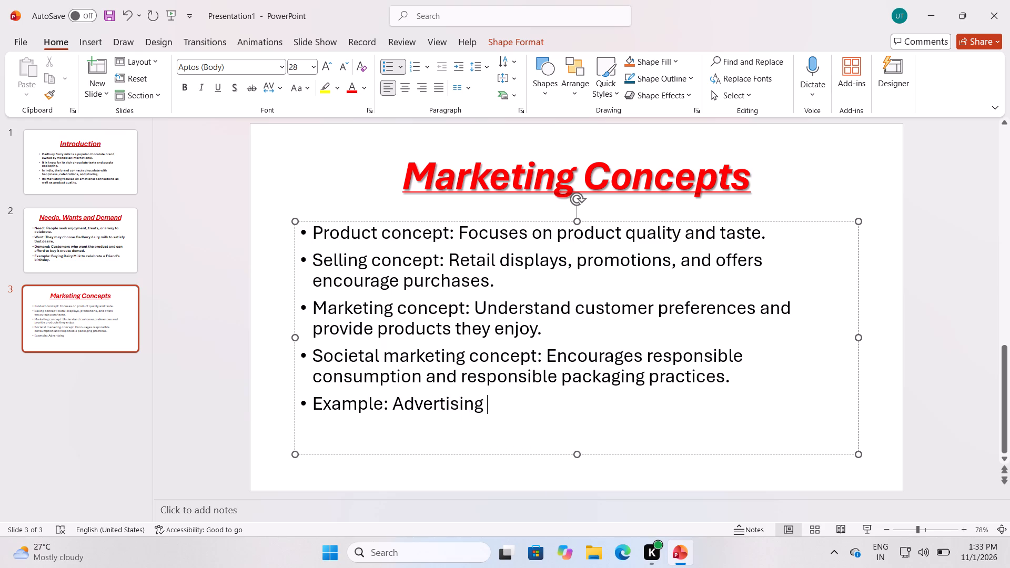
{"action": "type", "text": "that"}
{"action": "key", "text": "space"}
{"action": "type", "text": "pre"}
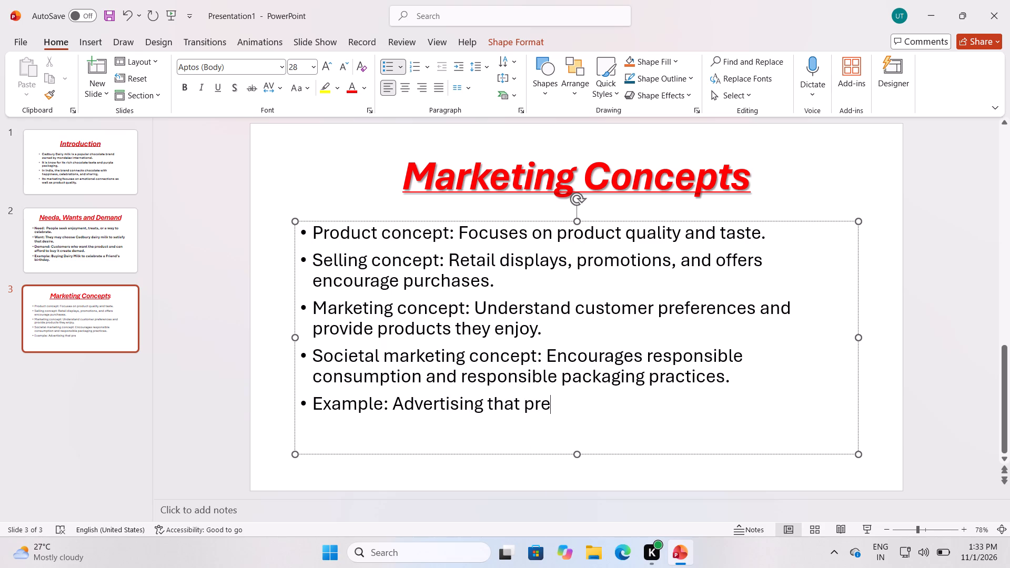
{"action": "type", "text": "sents"}
{"action": "key", "text": "space"}
{"action": "type", "text": "chocolate"}
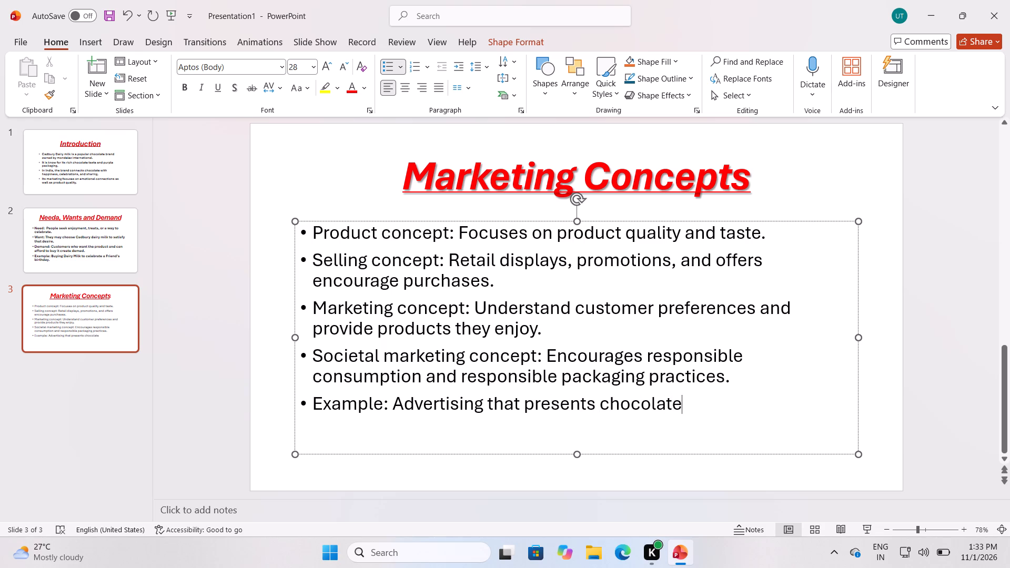
{"action": "key", "text": "space"}
{"action": "type", "text": "as awya"}
{"action": "key", "text": "BackSpace"}
{"action": "key", "text": "BackSpace"}
{"action": "key", "text": "BackSpace"}
{"action": "key", "text": "space"}
{"action": "type", "text": "way"}
{"action": "key", "text": "space"}
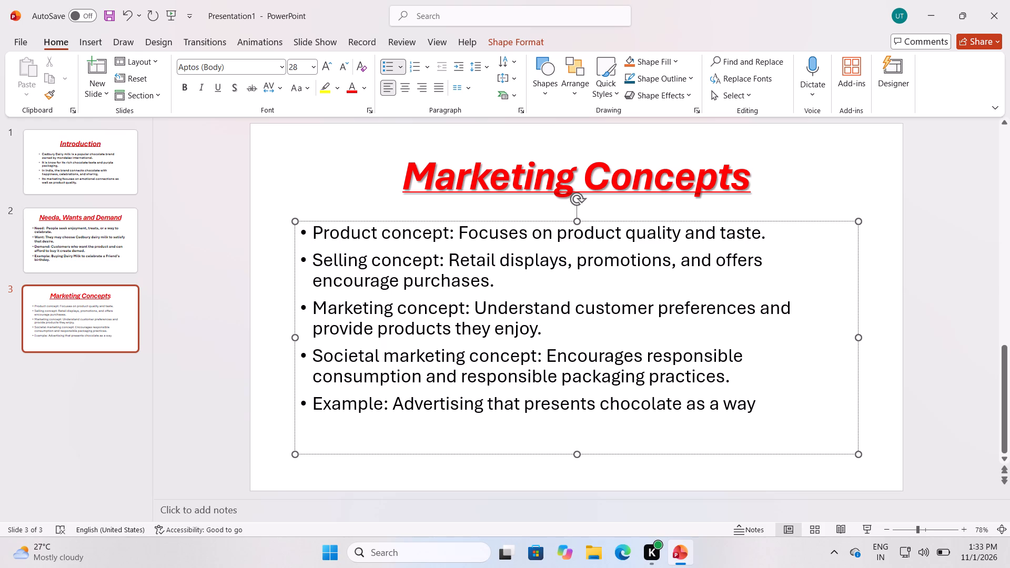
{"action": "type", "text": "to share"}
{"action": "key", "text": "space"}
{"action": "type", "text": "happiness"}
{"action": "key", "text": "period"}
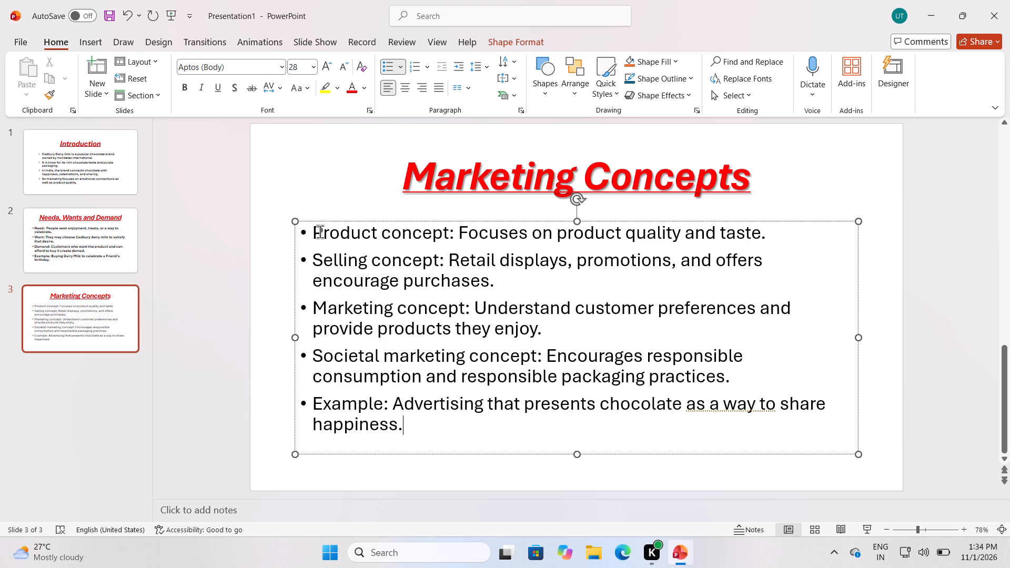
Make all the bullet text on the Marketing Concepts slide bold at font size 32.
{"action": "left_click_drag", "start_coordinate": [301, 230], "coordinate": [360, 259]}
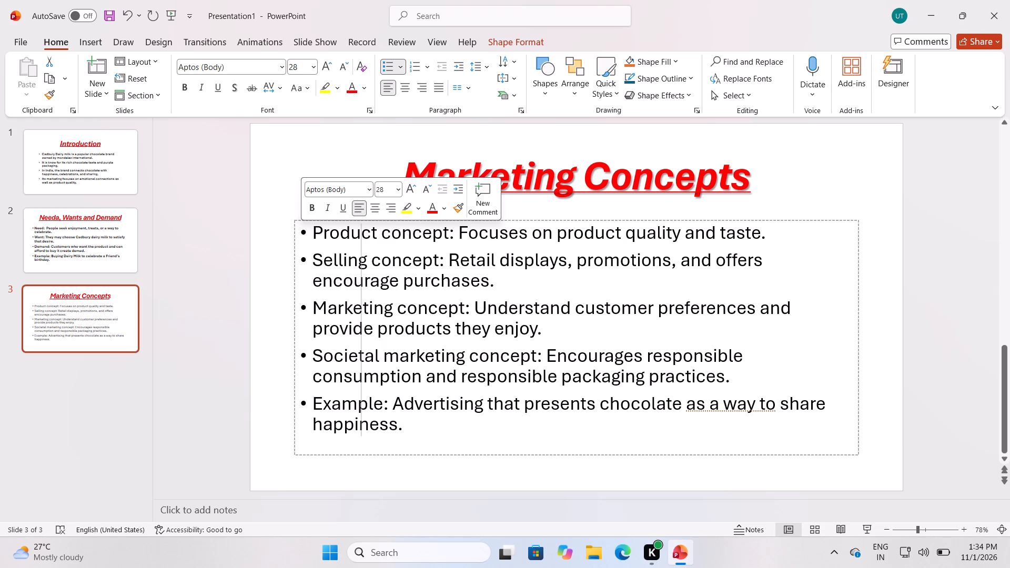
{"action": "left_click_drag", "start_coordinate": [360, 259], "coordinate": [309, 234]}
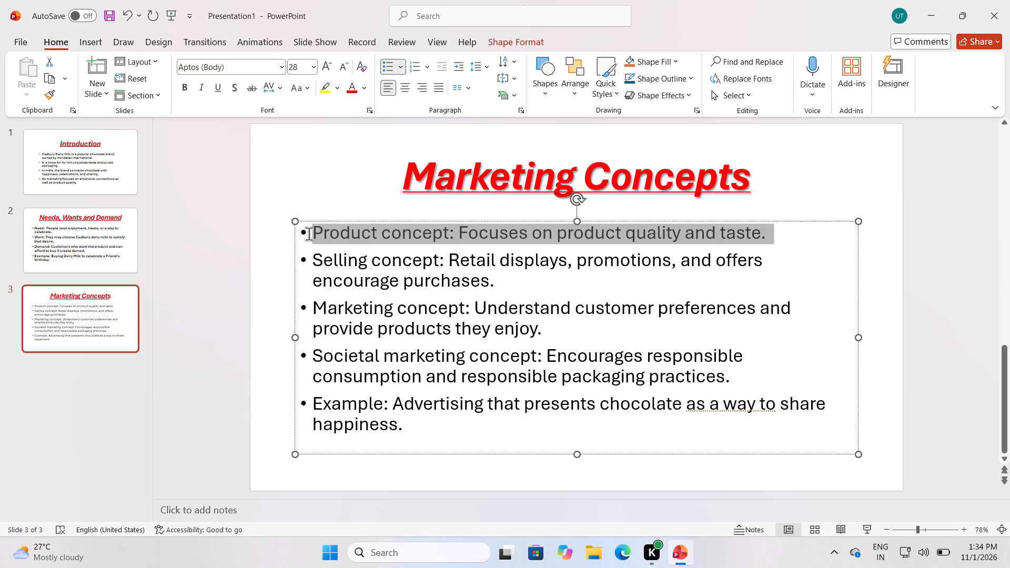
{"action": "key", "text": "ctrl+a"}
{"action": "key", "text": "ctrl+b"}
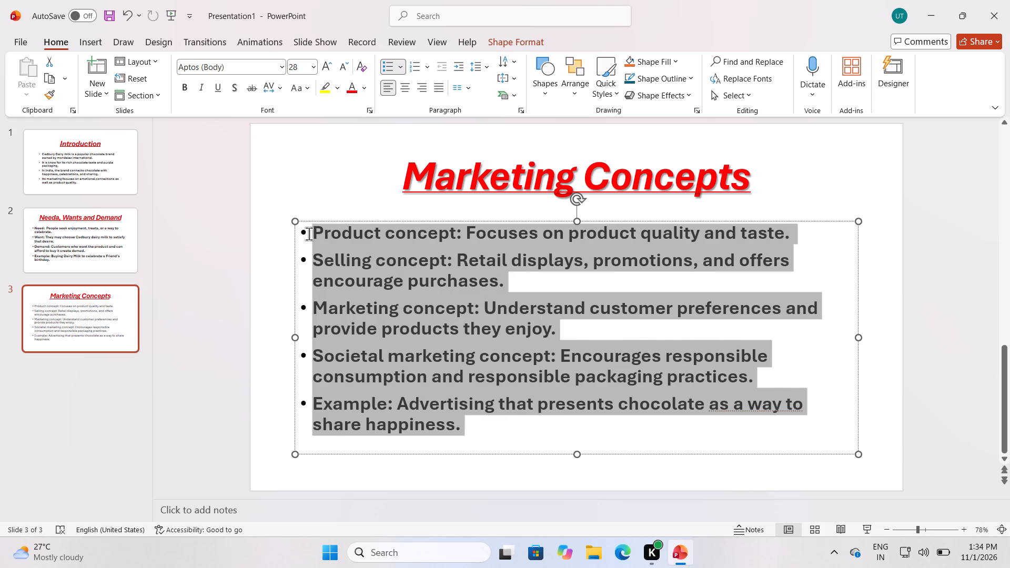
{"action": "left_click", "coordinate": [317, 69]}
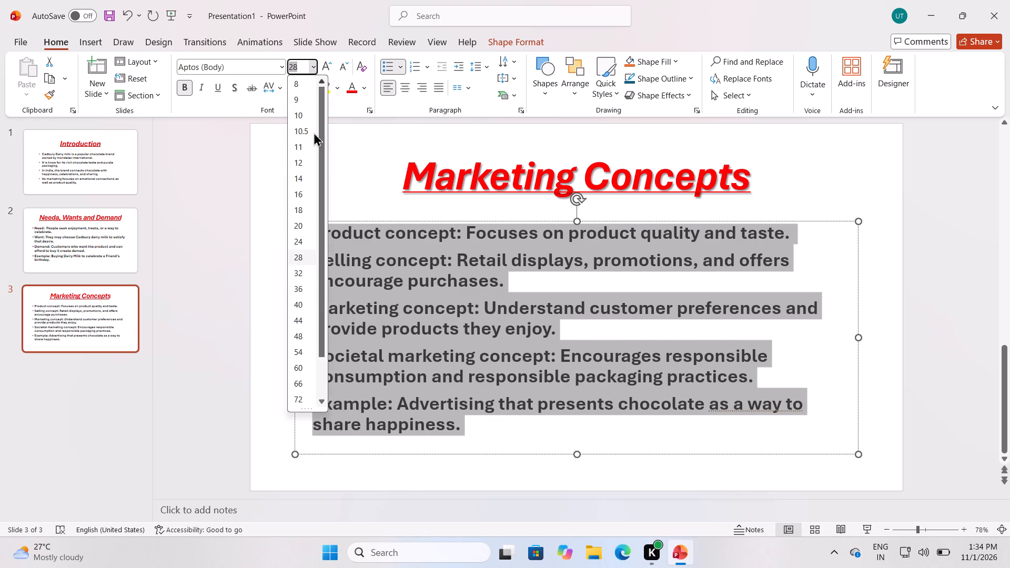
{"action": "left_click", "coordinate": [302, 277]}
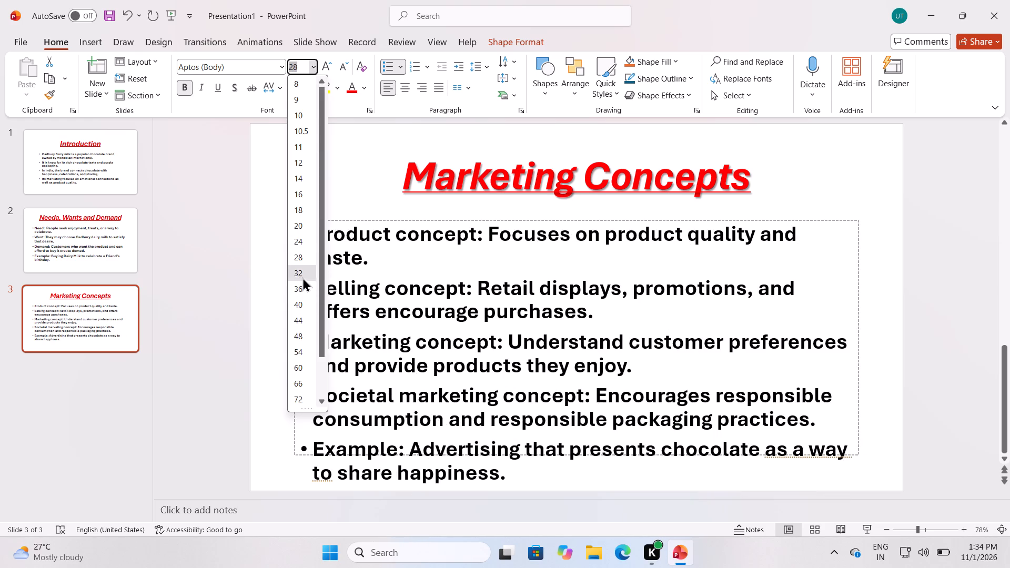
{"action": "left_click", "coordinate": [229, 356]}
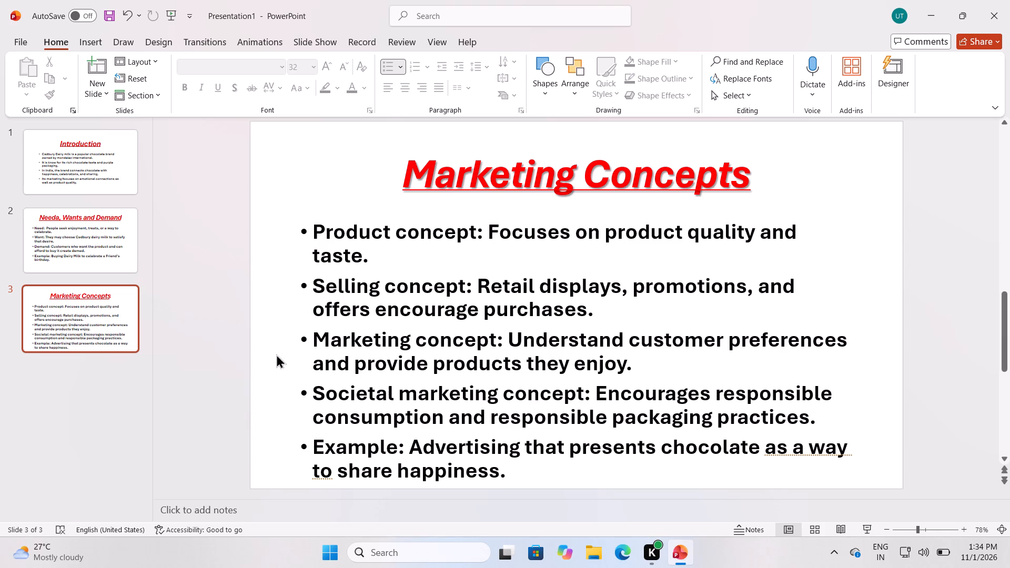
Add a fourth slide with the Title and Content layout and title it "STP Strategy".
{"action": "left_click", "coordinate": [105, 95]}
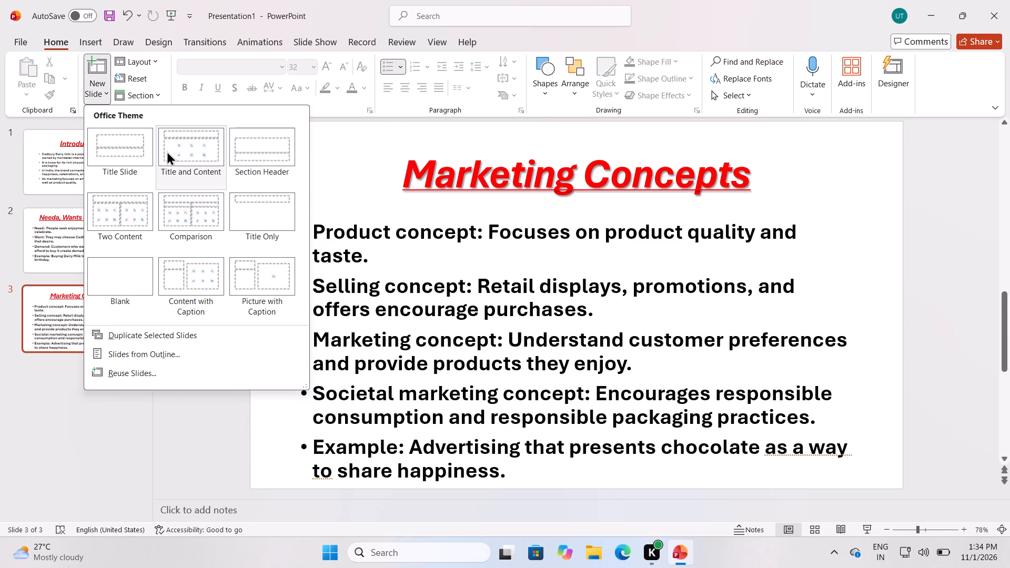
{"action": "left_click", "coordinate": [180, 150]}
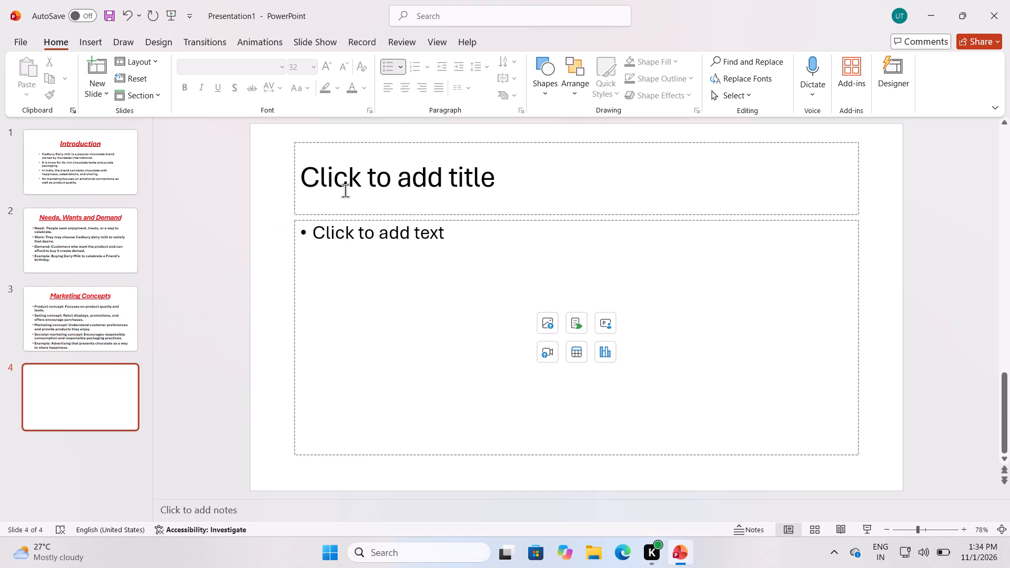
{"action": "left_click", "coordinate": [345, 190]}
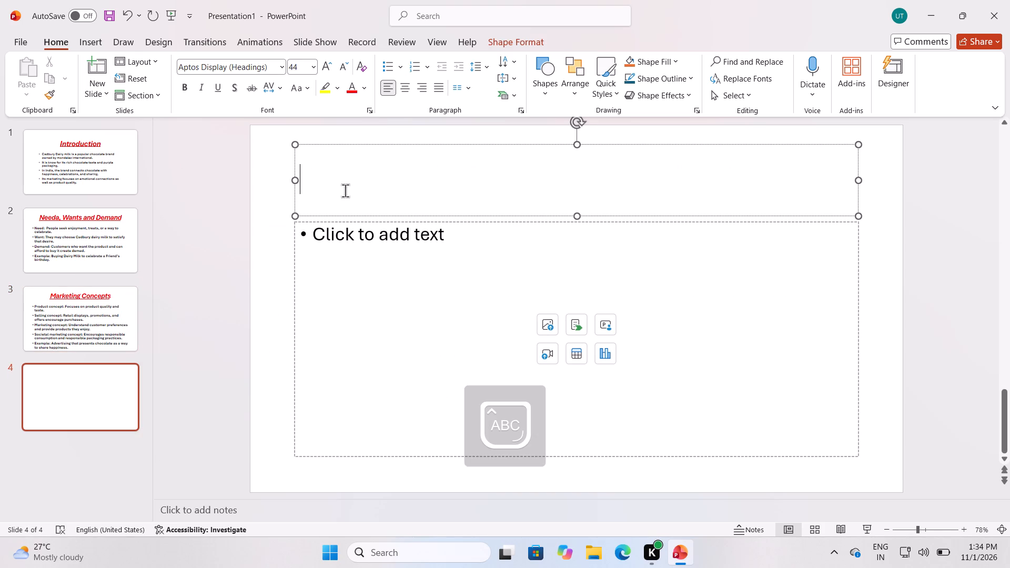
{"action": "key", "text": "s"}
{"action": "type", "text": "TP S"}
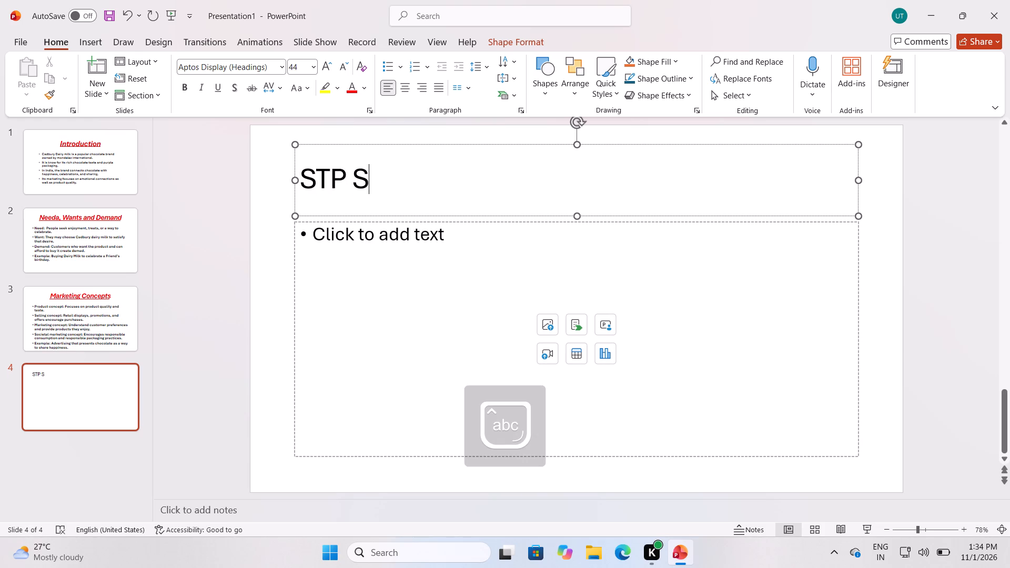
{"action": "key", "text": "t"}
{"action": "type", "text": "rategy"}
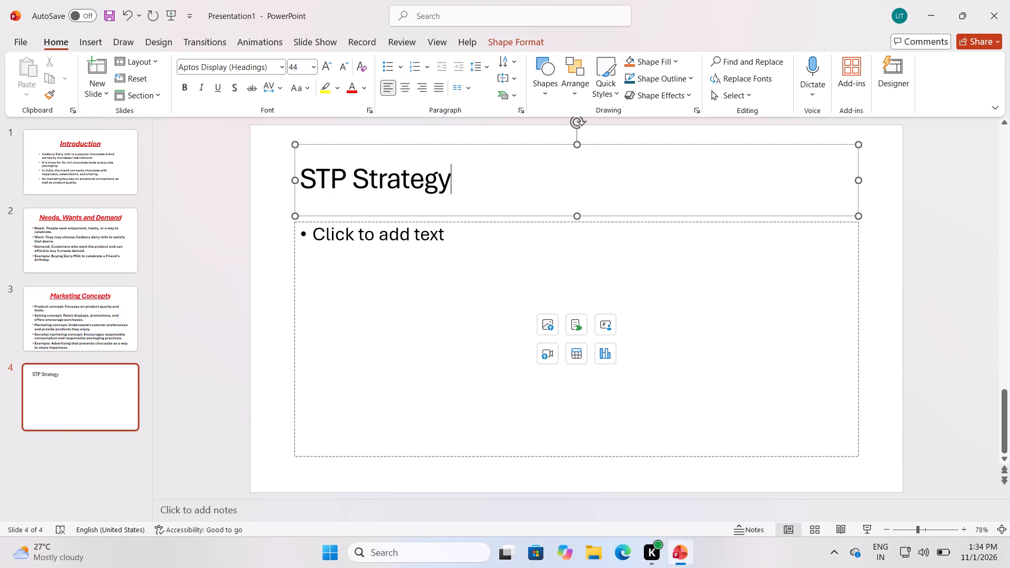
Format the "STP Strategy" title as bold, underlined, italic, shadowed, red and centred, at font size 66.
{"action": "key", "text": "ctrl+a"}
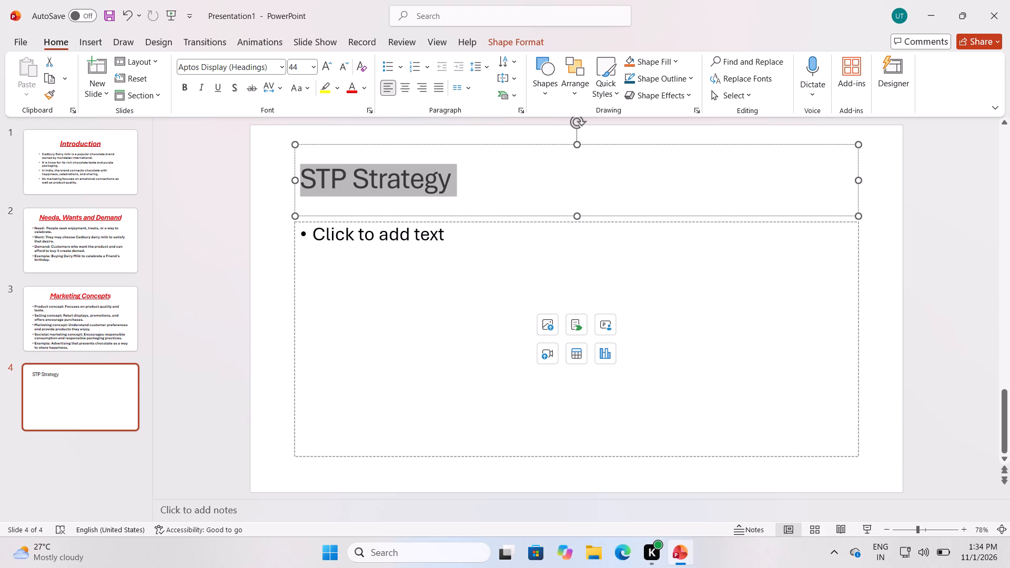
{"action": "key", "text": "ctrl+b"}
{"action": "key", "text": "ctrl+u"}
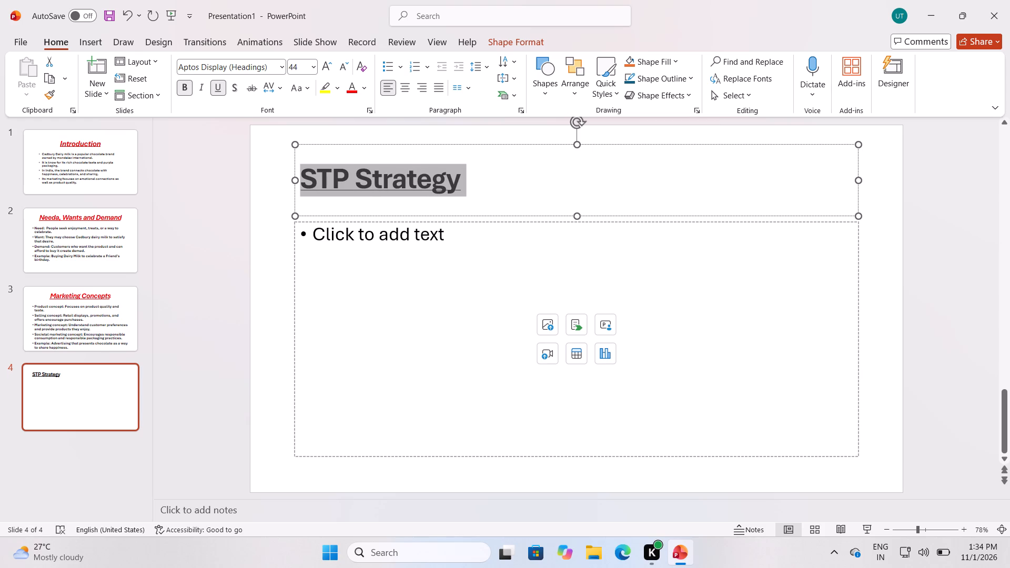
{"action": "key", "text": "ctrl+i"}
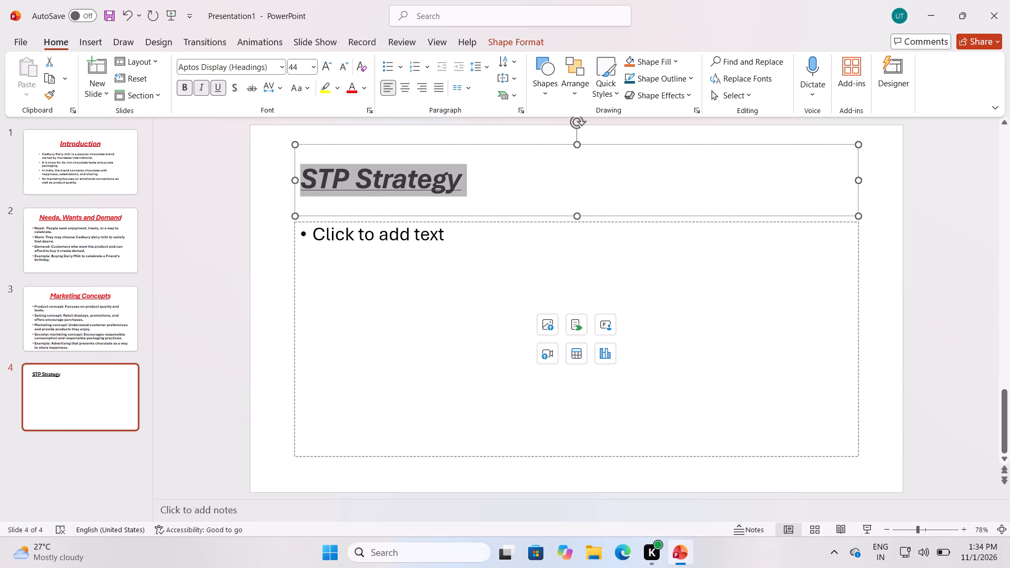
{"action": "left_click", "coordinate": [233, 90]}
{"action": "left_click", "coordinate": [349, 85]}
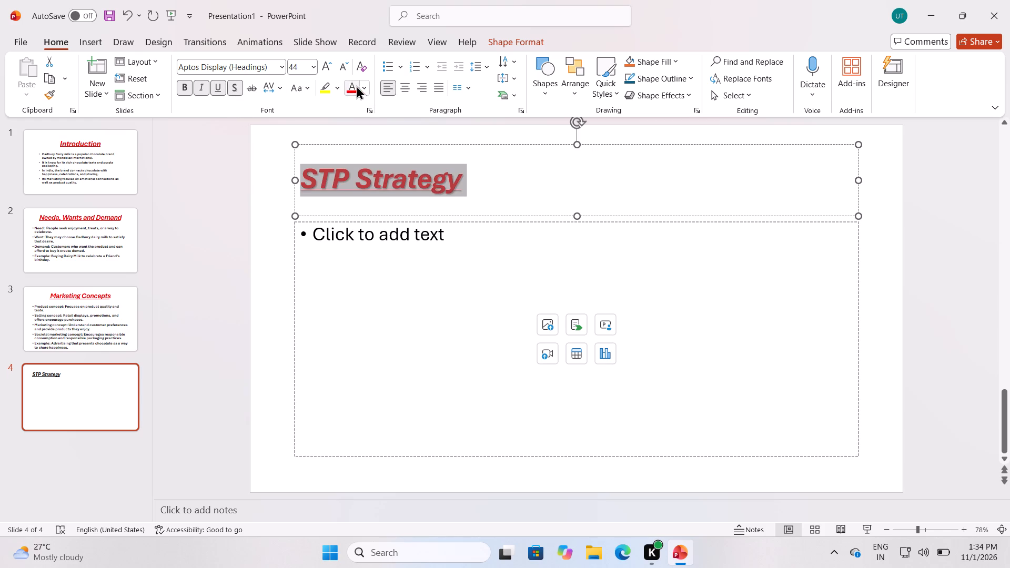
{"action": "left_click", "coordinate": [405, 84]}
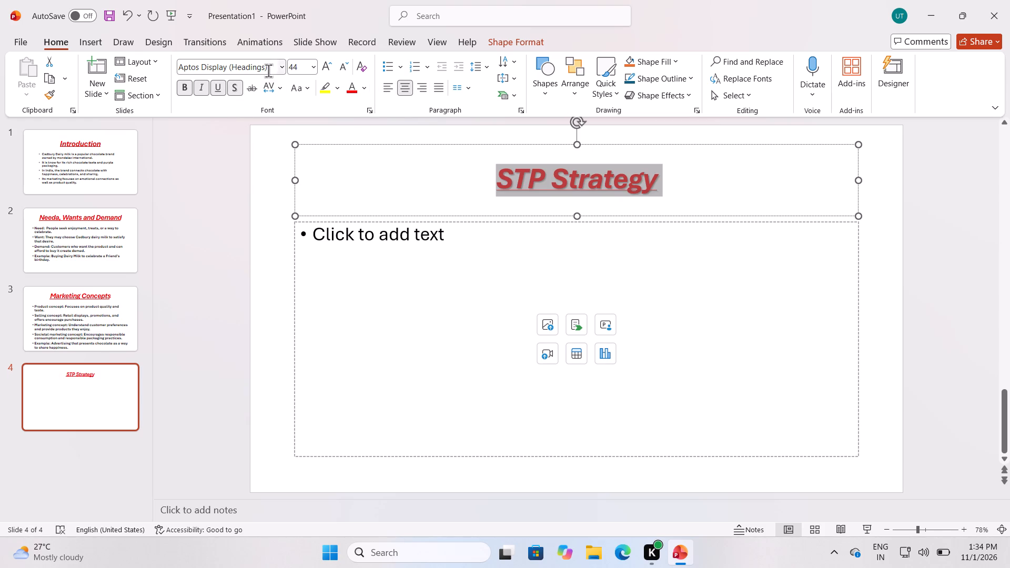
{"action": "left_click", "coordinate": [311, 65]}
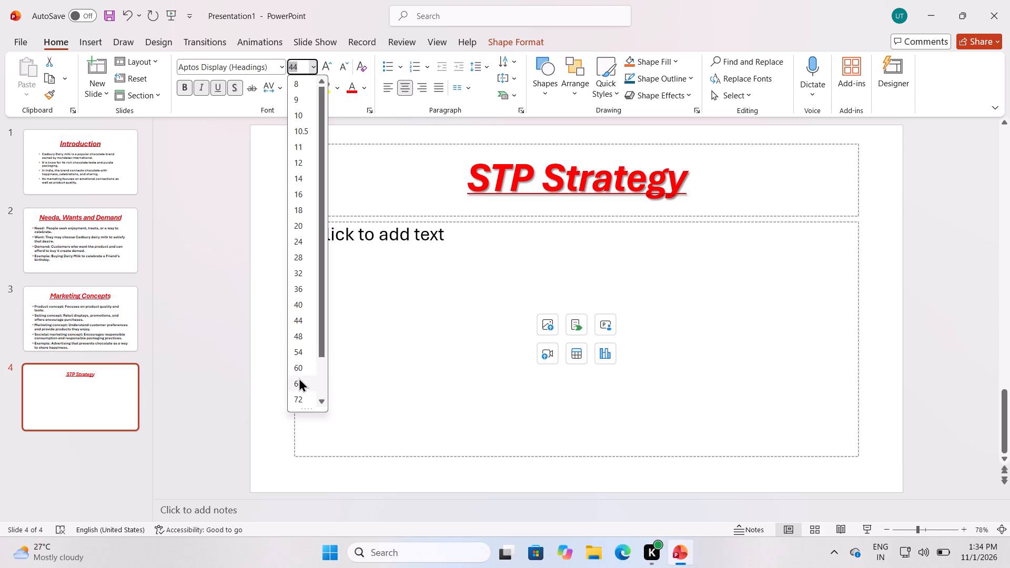
{"action": "left_click", "coordinate": [299, 379]}
Begin the first bullet on the STP Strategy slide with "Segmentation: Divides the markets".
{"action": "left_click", "coordinate": [369, 241]}
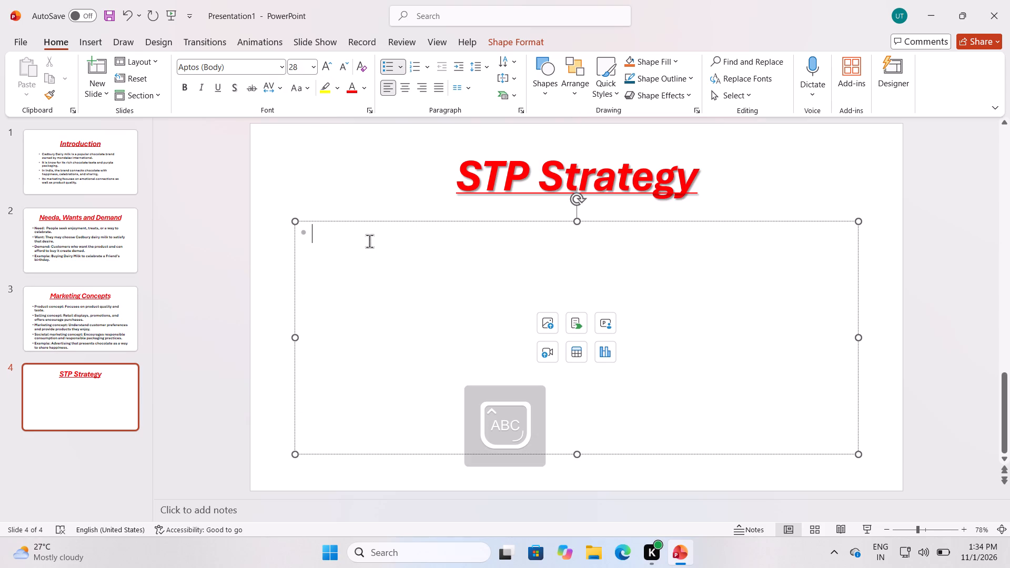
{"action": "key", "text": "s"}
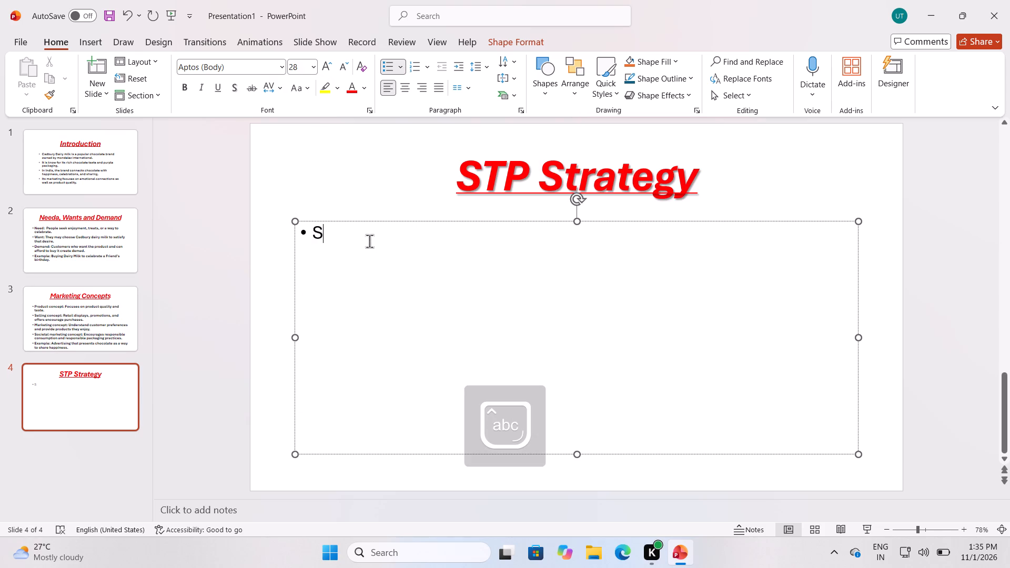
{"action": "key", "text": "e"}
{"action": "type", "text": "gmen"}
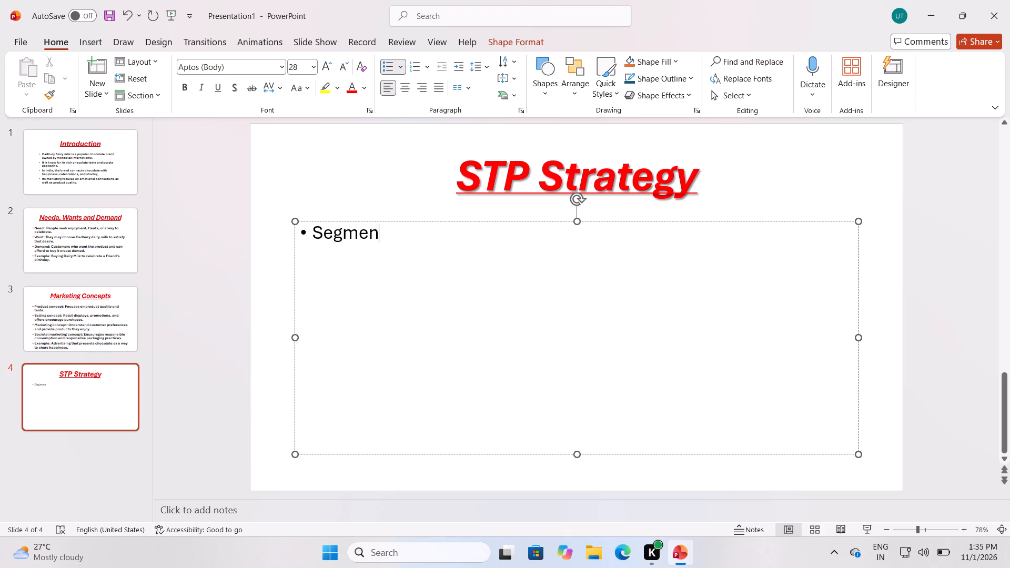
{"action": "type", "text": "tation:"}
{"action": "key", "text": "space"}
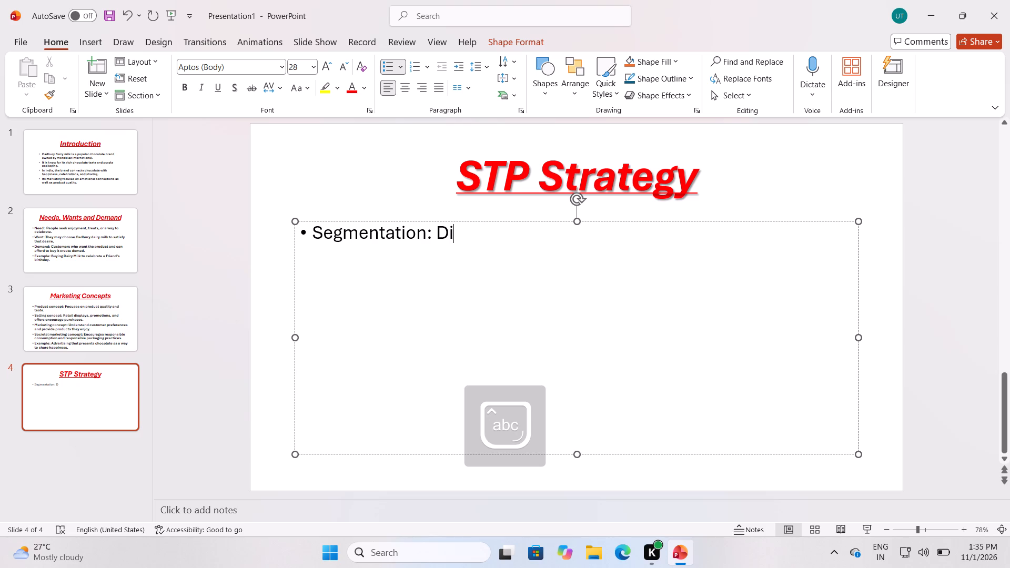
{"action": "type", "text": "vide"}
{"action": "type", "text": "s"}
{"action": "key", "text": "space"}
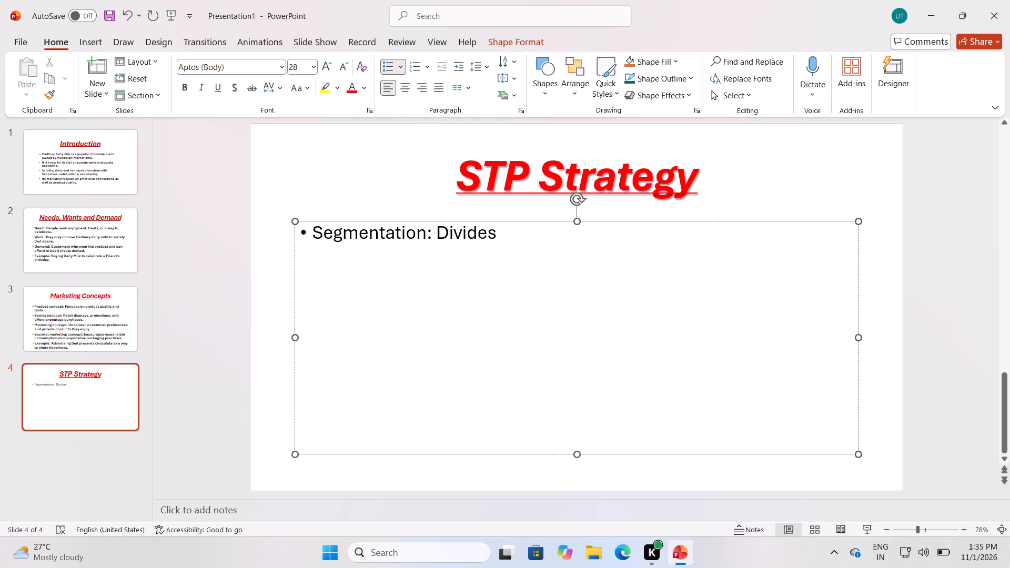
{"action": "type", "text": "the ma"}
{"action": "key", "text": "r"}
{"action": "type", "text": "kets"}
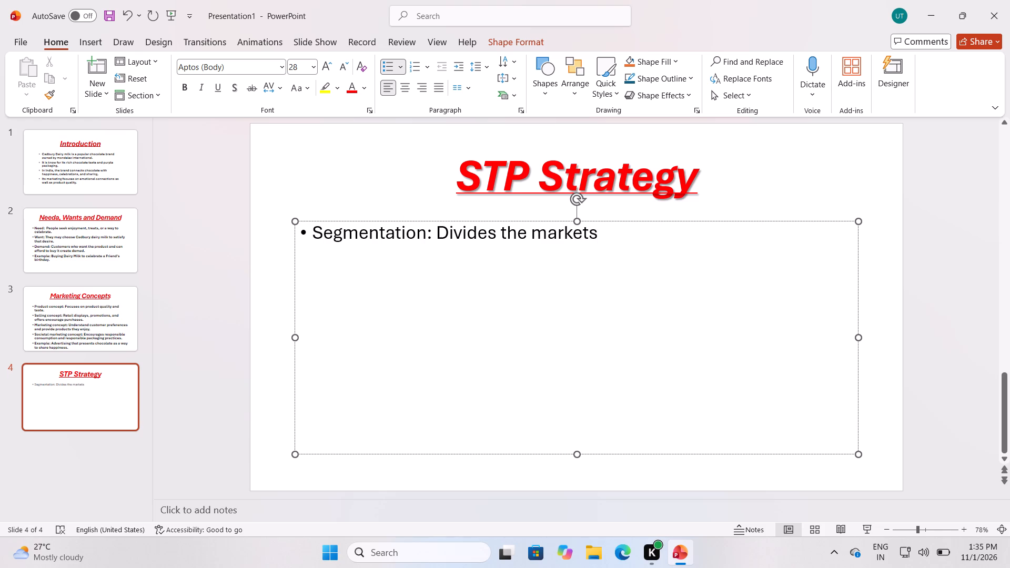
Complete the Segmentation bullet with the text "by age, income lifestyle, and buying behaviour.".
{"action": "key", "text": "space"}
{"action": "type", "text": "by age"}
{"action": "key", "text": "space"}
{"action": "key", "text": "BackSpace"}
{"action": "type", "text": ","}
{"action": "key", "text": "space"}
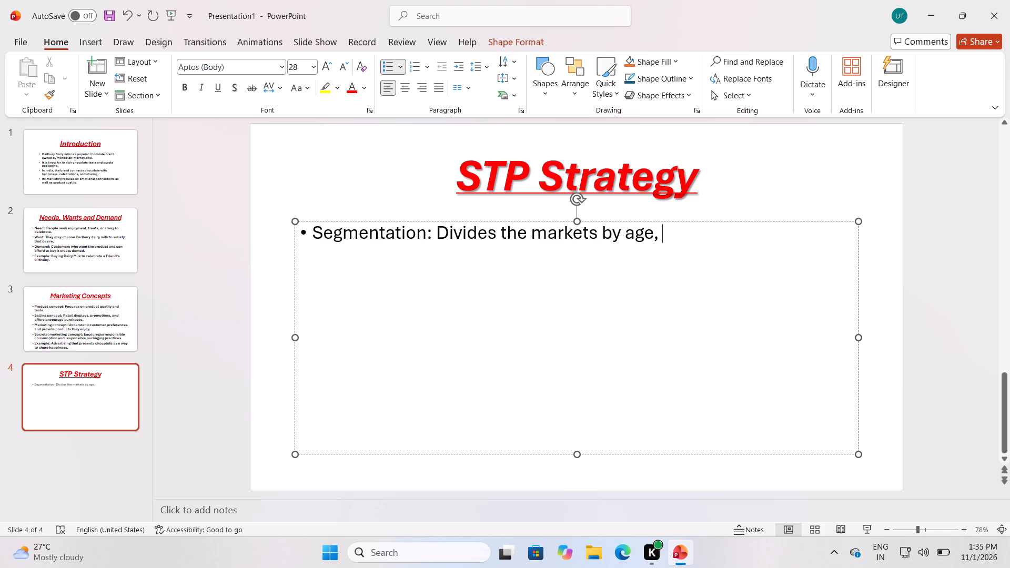
{"action": "type", "text": "income"}
{"action": "key", "text": "space"}
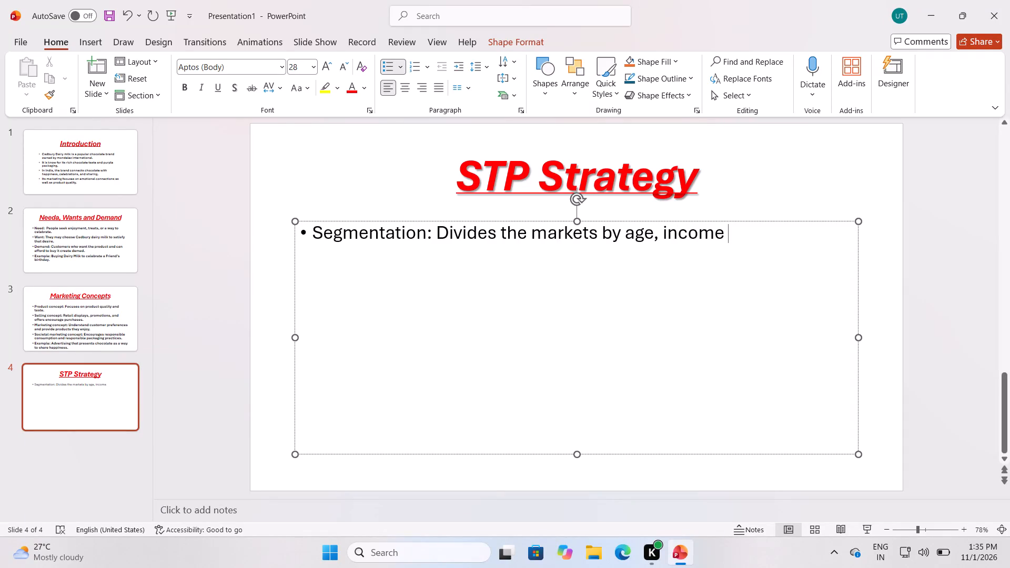
{"action": "type", "text": "lifestle"}
{"action": "key", "text": "BackSpace"}
{"action": "key", "text": "BackSpace"}
{"action": "key", "text": "y"}
{"action": "type", "text": "le"}
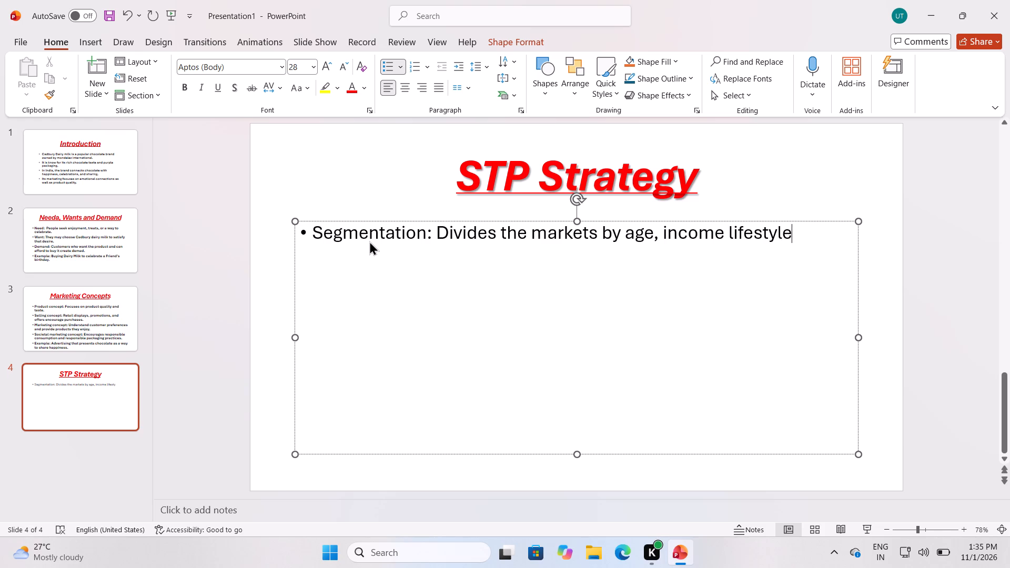
{"action": "key", "text": "comma"}
{"action": "key", "text": "space"}
{"action": "type", "text": "and buying"}
{"action": "key", "text": "space"}
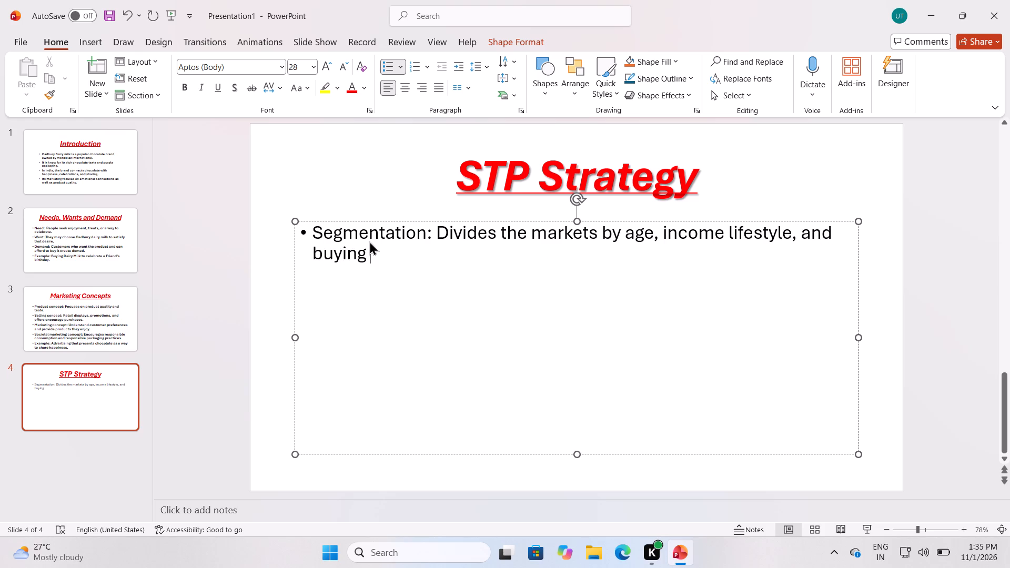
{"action": "type", "text": "behaviour"}
{"action": "key", "text": "period"}
Add a second bullet beginning "Targeting: Appeals to children, teenagers,".
{"action": "key", "text": "Return"}
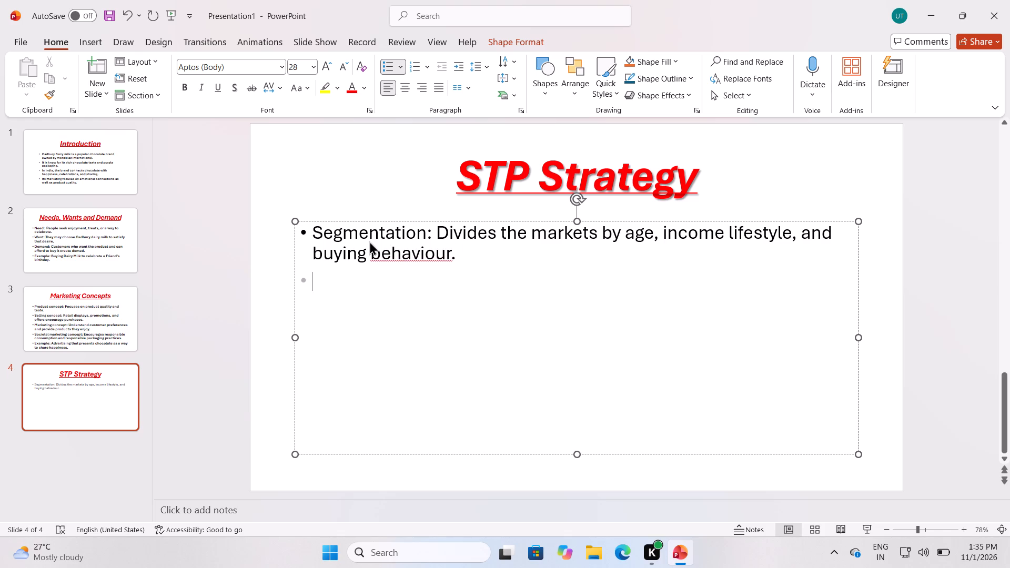
{"action": "type", "text": "argeting"}
{"action": "type", "text": ":"}
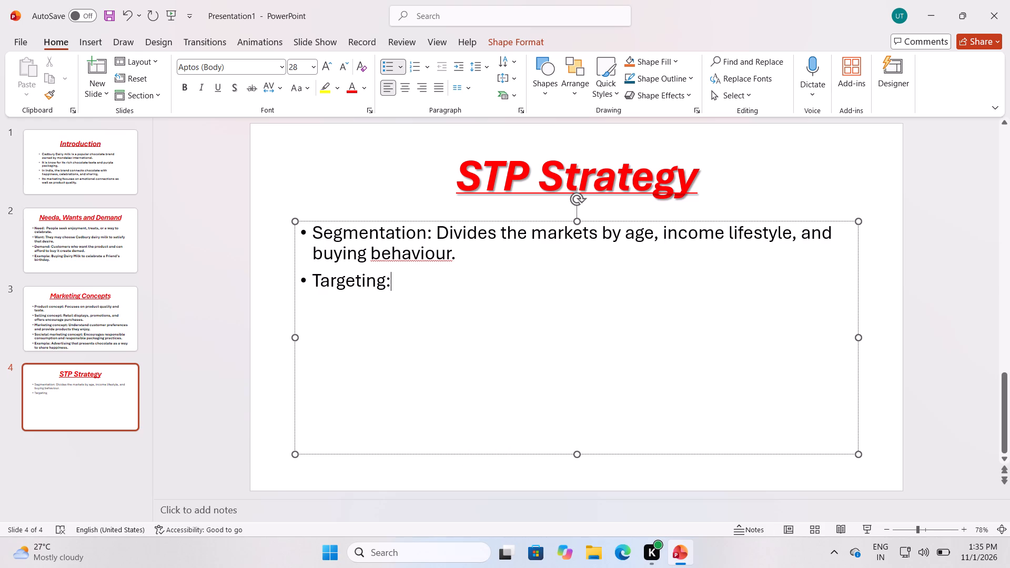
{"action": "key", "text": "space"}
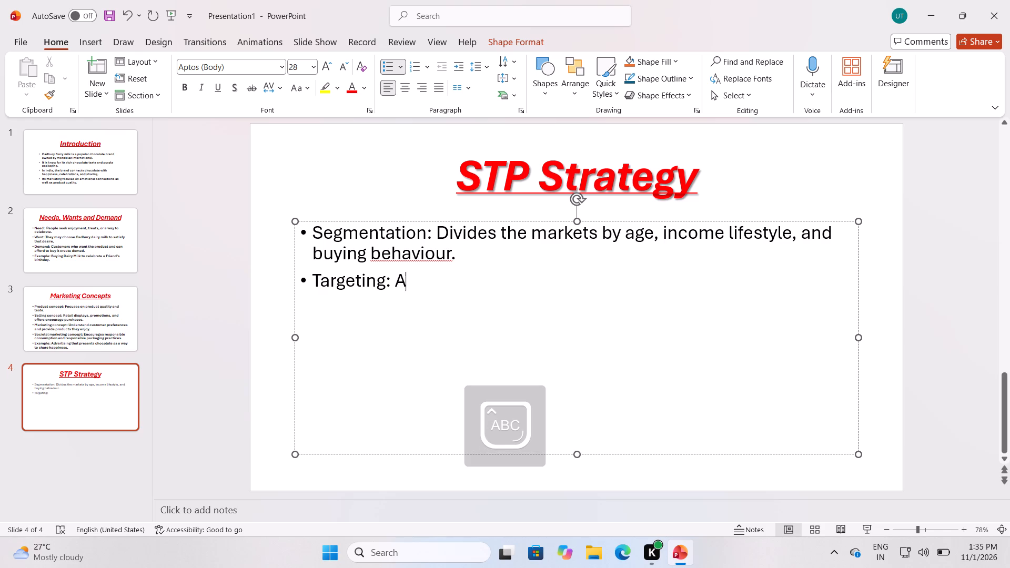
{"action": "type", "text": "ppeals"}
{"action": "key", "text": "space"}
{"action": "type", "text": "to child"}
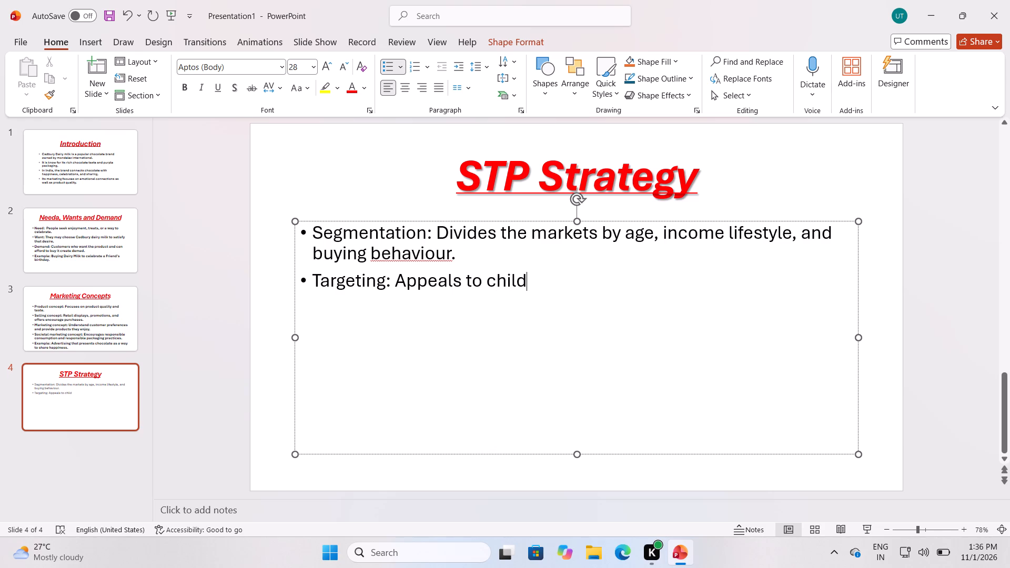
{"action": "type", "text": "ren,"}
{"action": "key", "text": "space"}
{"action": "type", "text": "tee"}
{"action": "key", "text": "n"}
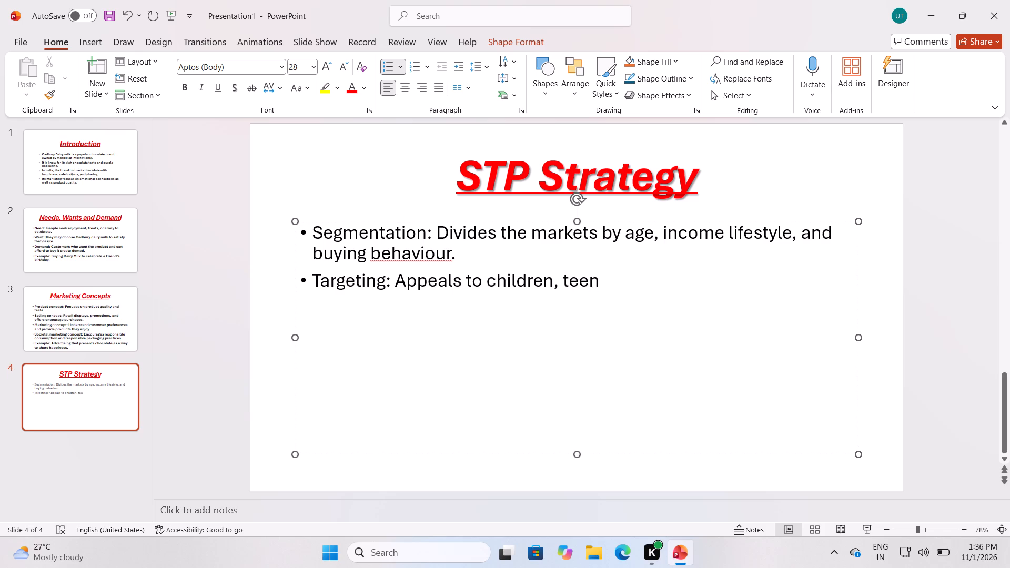
{"action": "type", "text": "agers,"}
{"action": "key", "text": "space"}
Complete the Targeting bullet with the text "young adults, families, and chocolate lovers.".
{"action": "type", "text": "young"}
{"action": "key", "text": "space"}
{"action": "type", "text": "adults"}
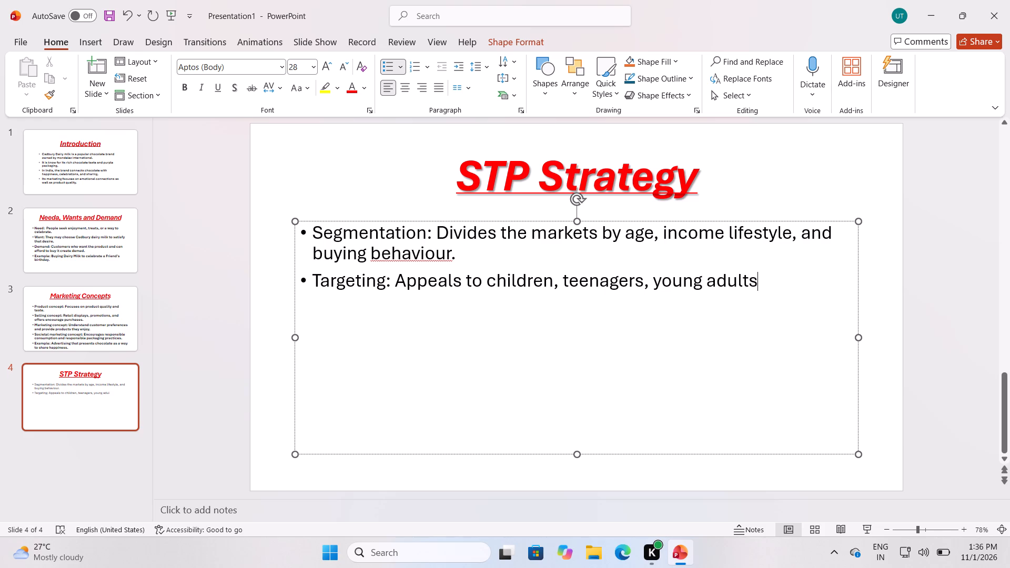
{"action": "type", "text": ", families"}
{"action": "type", "text": ", and chocolate"}
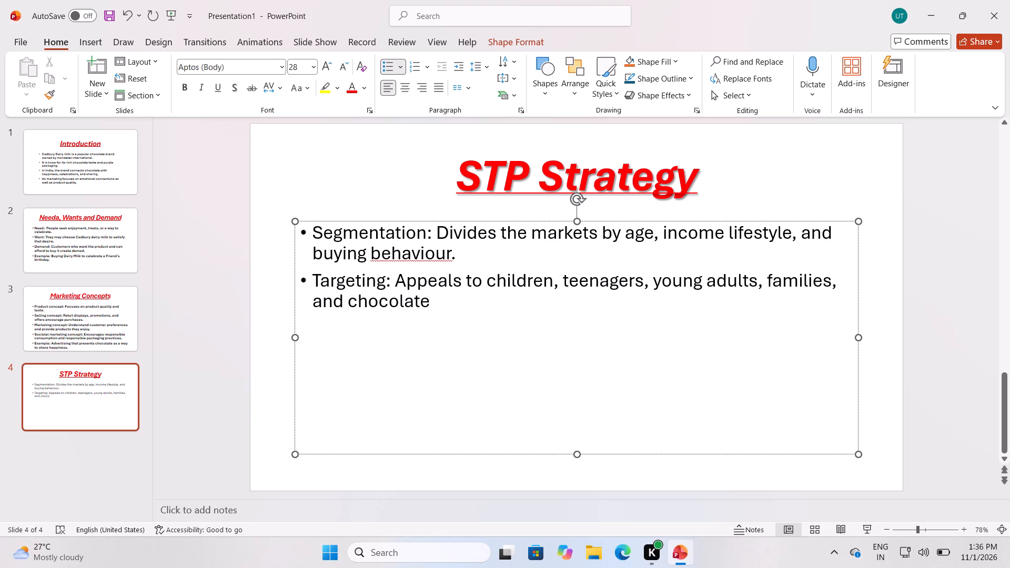
{"action": "key", "text": "space"}
{"action": "type", "text": "lovers."}
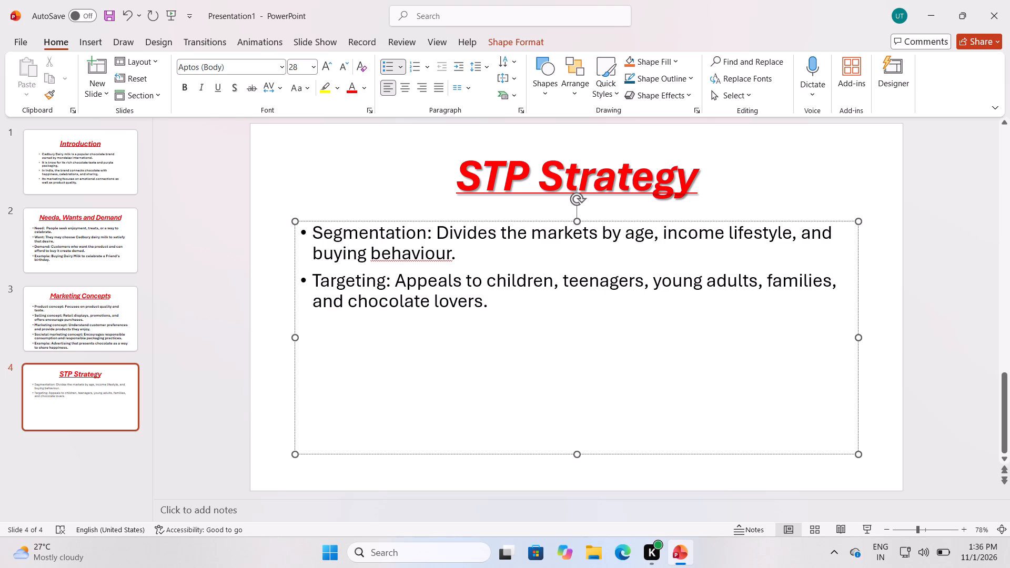
Add a third bullet beginning "Postioning: Builds an image of chocolate".
{"action": "key", "text": "Return"}
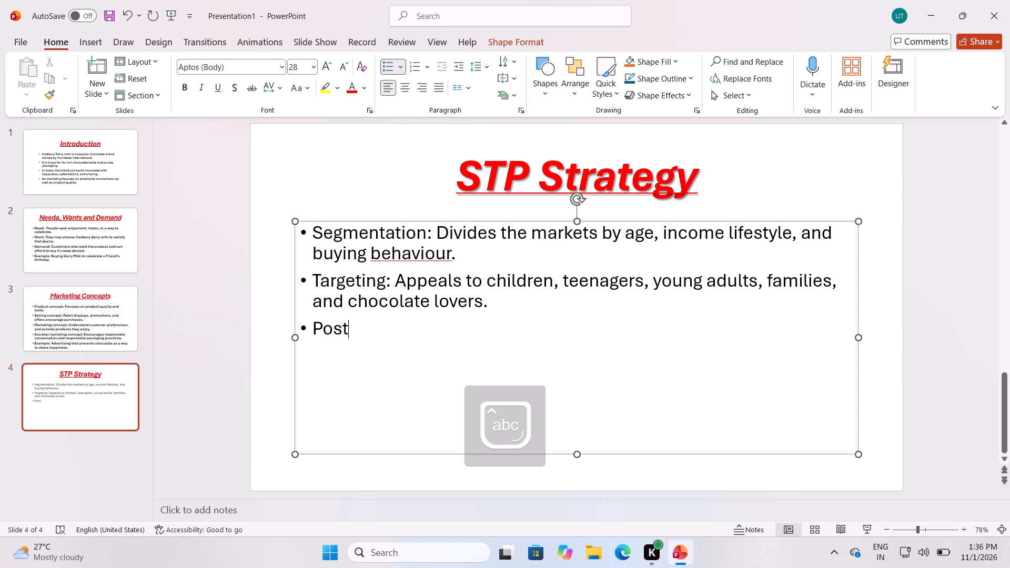
{"action": "type", "text": "ioning"}
{"action": "type", "text": ":"}
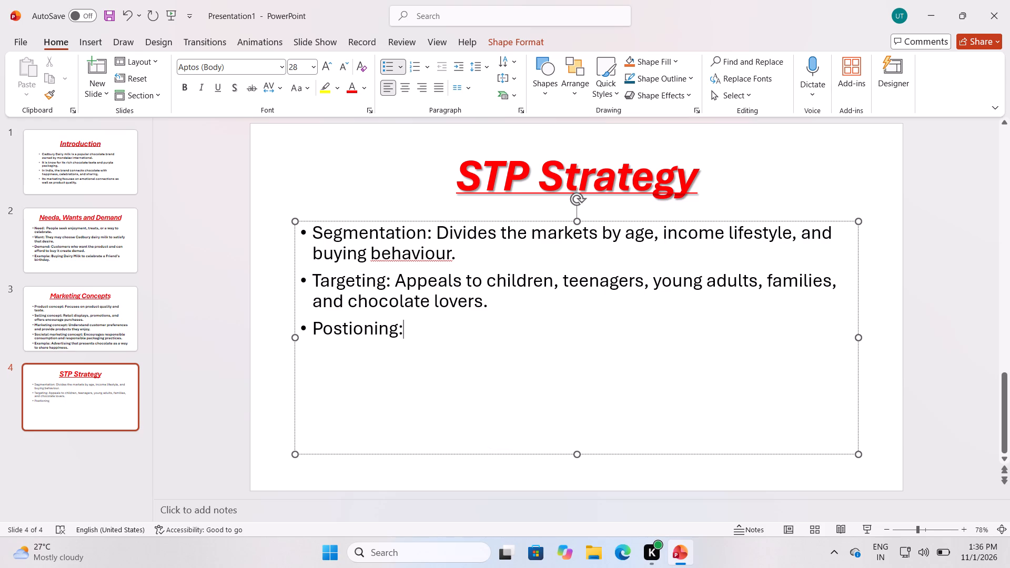
{"action": "key", "text": "space"}
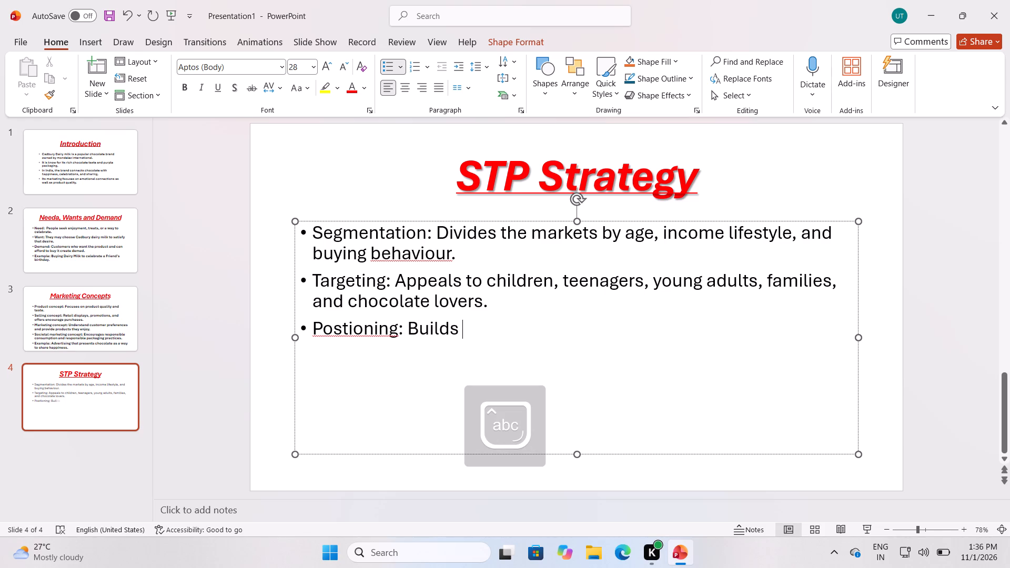
{"action": "type", "text": "an image"}
{"action": "key", "text": "space"}
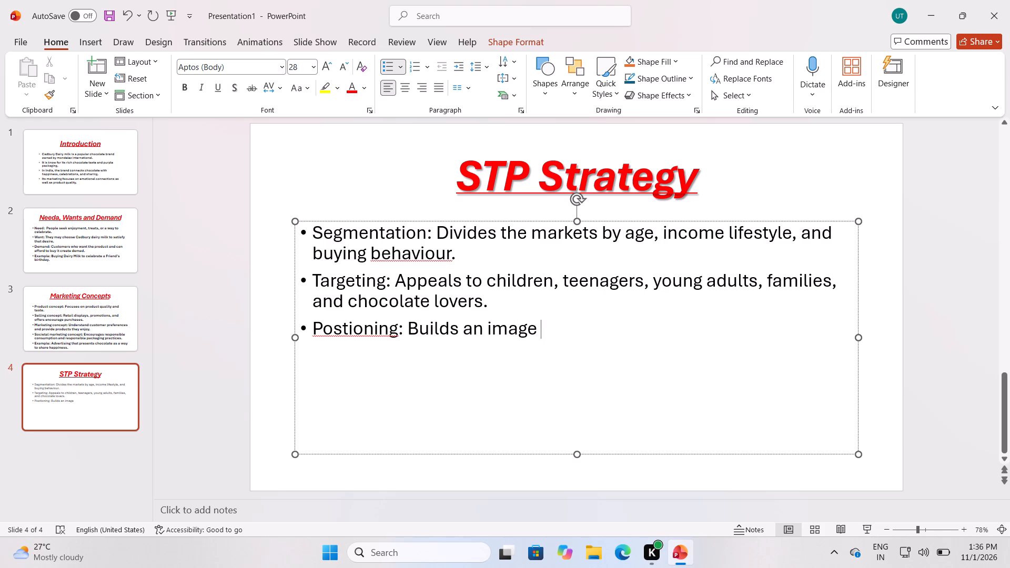
{"action": "type", "text": "of"}
{"action": "key", "text": "space"}
{"action": "type", "text": "chocolate"}
{"action": "key", "text": "space"}
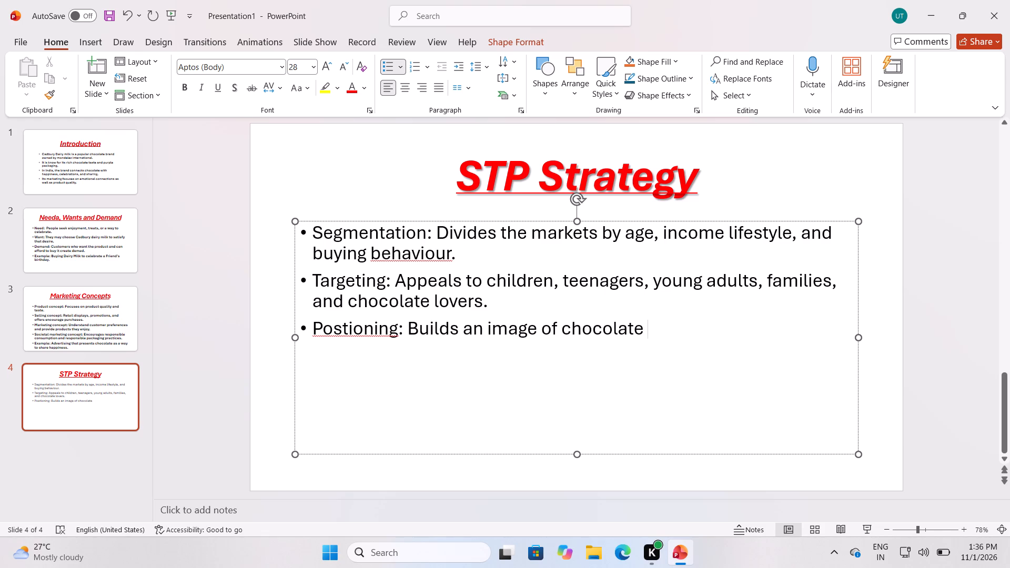
Complete the third bullet on Postioning with the text "associated with happiness, sharing and special moments.".
{"action": "type", "text": "associated"}
{"action": "key", "text": "space"}
{"action": "type", "text": "with happiness"}
{"action": "key", "text": "space"}
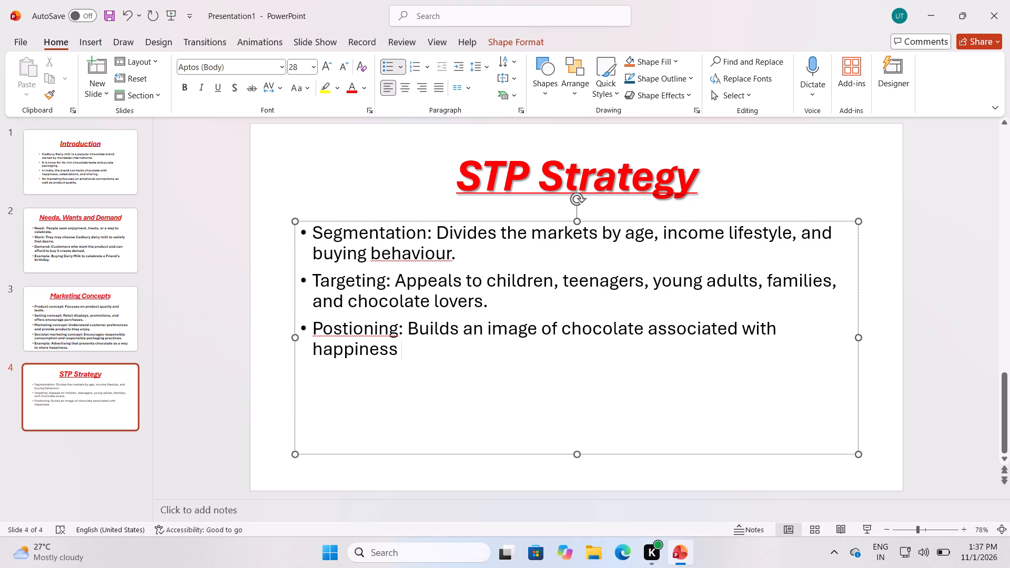
{"action": "key", "text": "BackSpace"}
{"action": "type", "text": ", sharing"}
{"action": "key", "text": "space"}
{"action": "type", "text": "and"}
{"action": "key", "text": "space"}
{"action": "type", "text": "soo"}
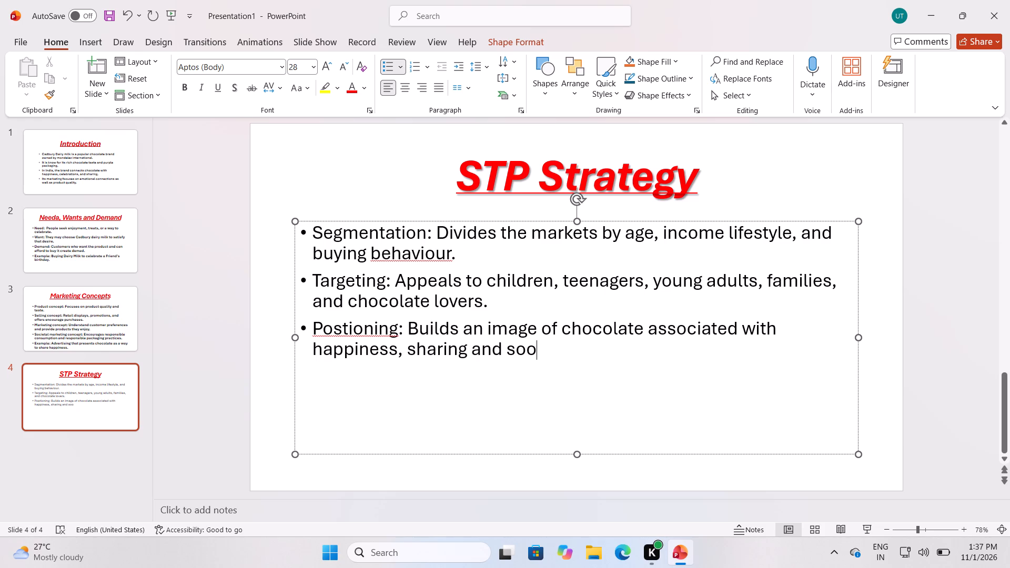
{"action": "key", "text": "BackSpace"}
{"action": "key", "text": "BackSpace"}
{"action": "type", "text": "pecial"}
{"action": "key", "text": "space"}
{"action": "type", "text": "moments"}
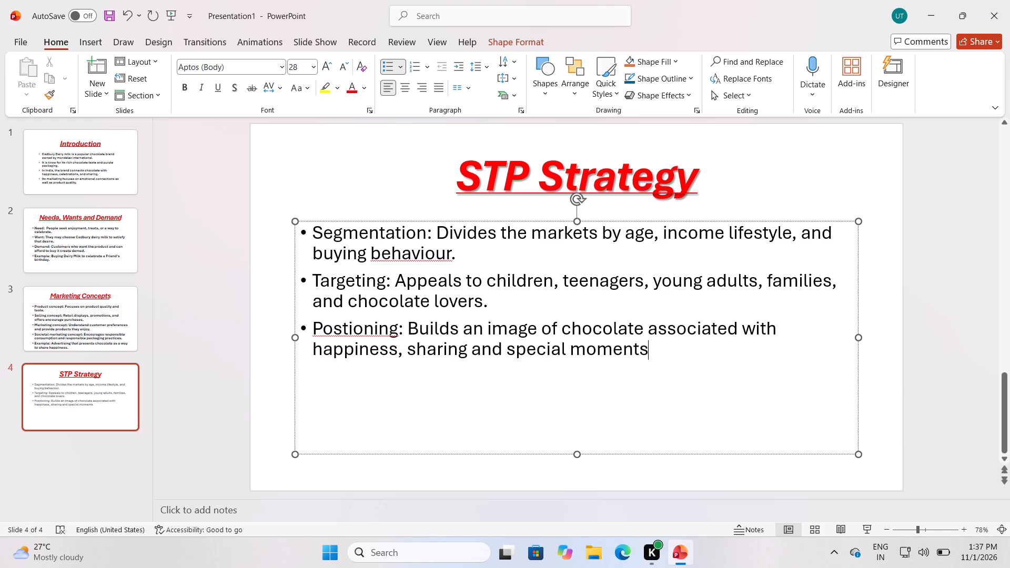
{"action": "key", "text": "period"}
Add a fourth bullet beginning "Example: Cadbury's emotional advertisements connect the brand".
{"action": "key", "text": "Return"}
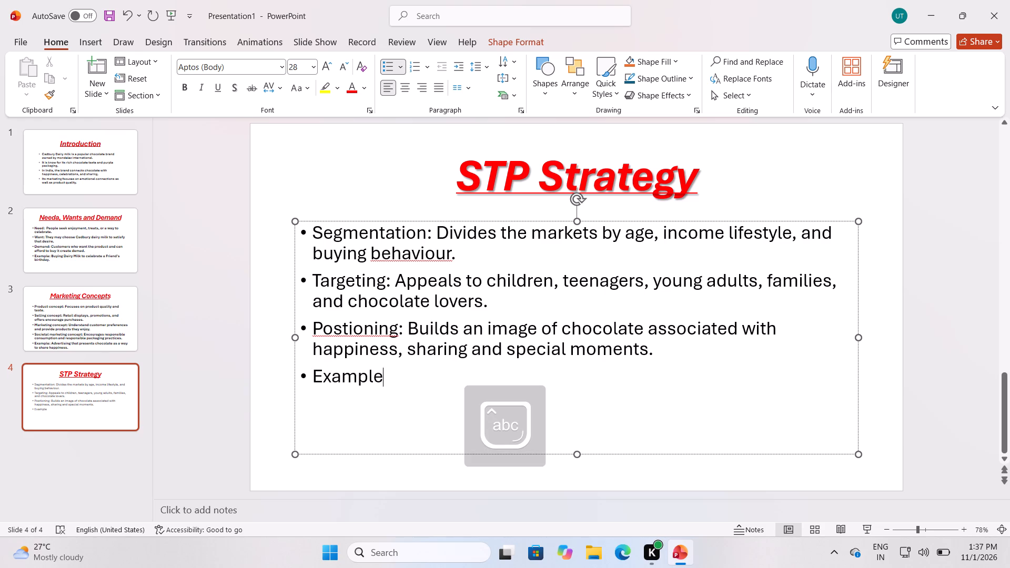
{"action": "type", "text": ":"}
{"action": "key", "text": "space"}
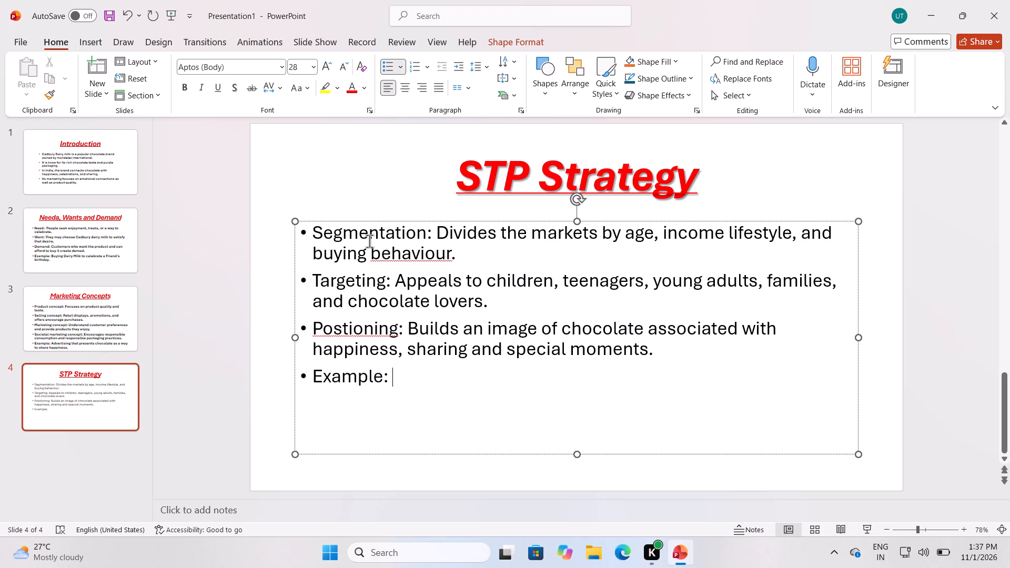
{"action": "type", "text": "adbur"}
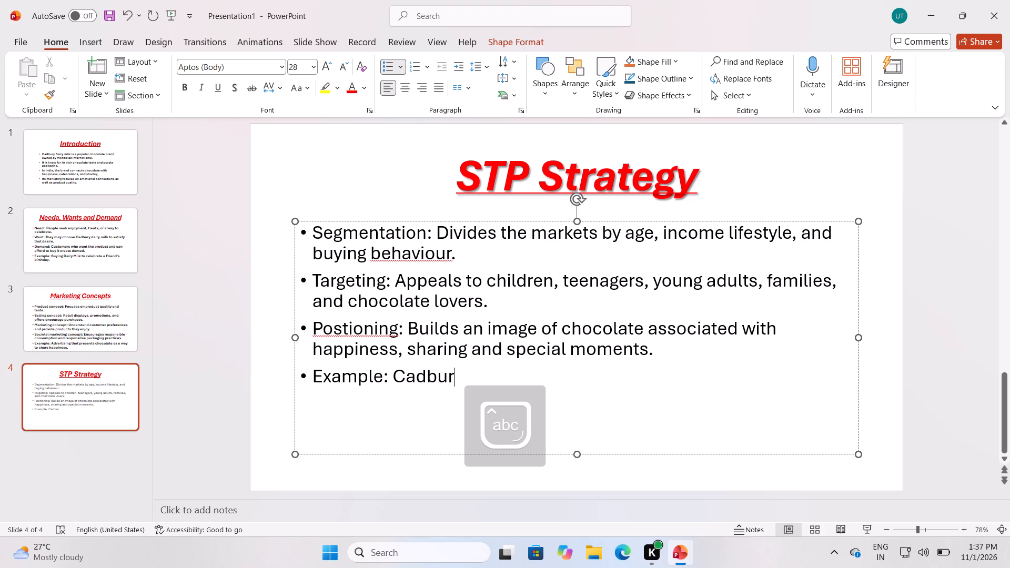
{"action": "key", "text": "y"}
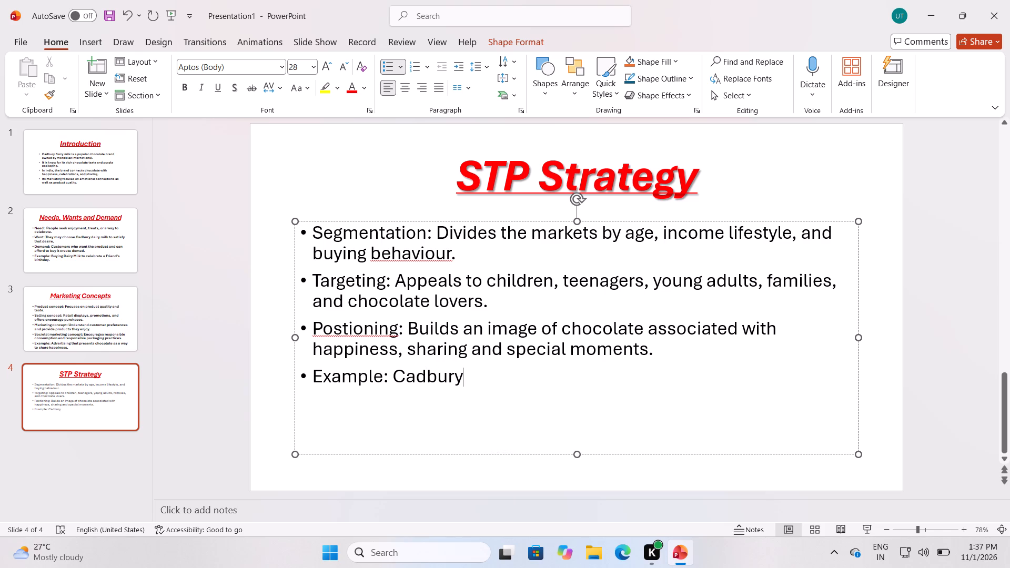
{"action": "type", "text": "'s"}
{"action": "key", "text": "space"}
{"action": "type", "text": "emotiona;"}
{"action": "key", "text": "BackSpace"}
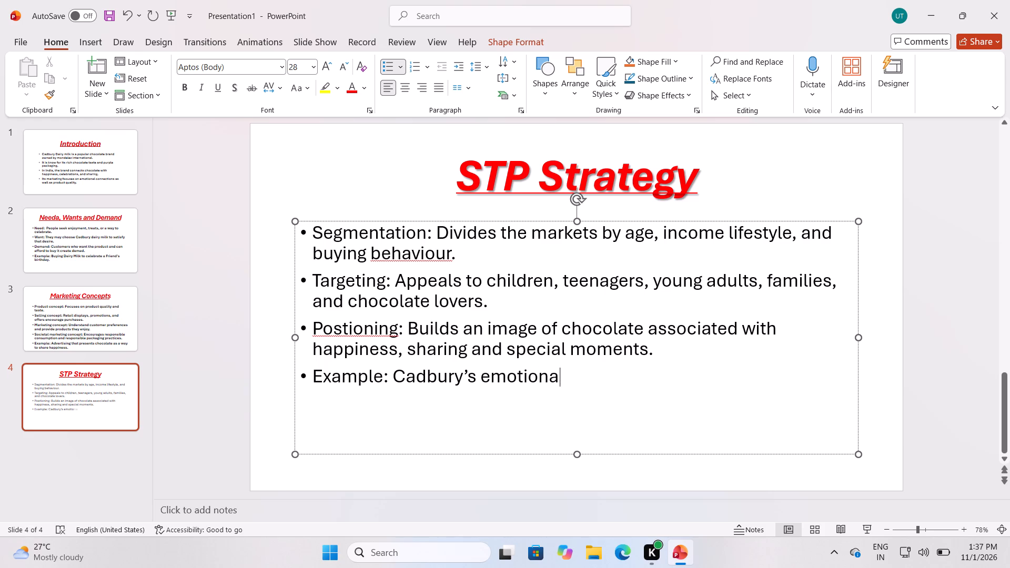
{"action": "type", "text": "l"}
{"action": "key", "text": "space"}
{"action": "type", "text": "adver"}
{"action": "type", "text": "tisemen"}
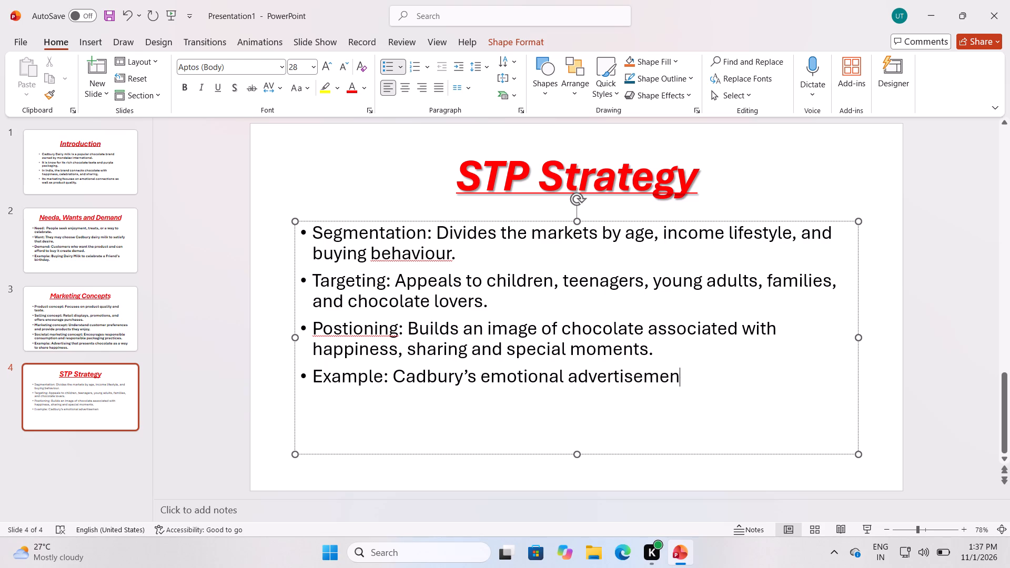
{"action": "type", "text": "ts connect"}
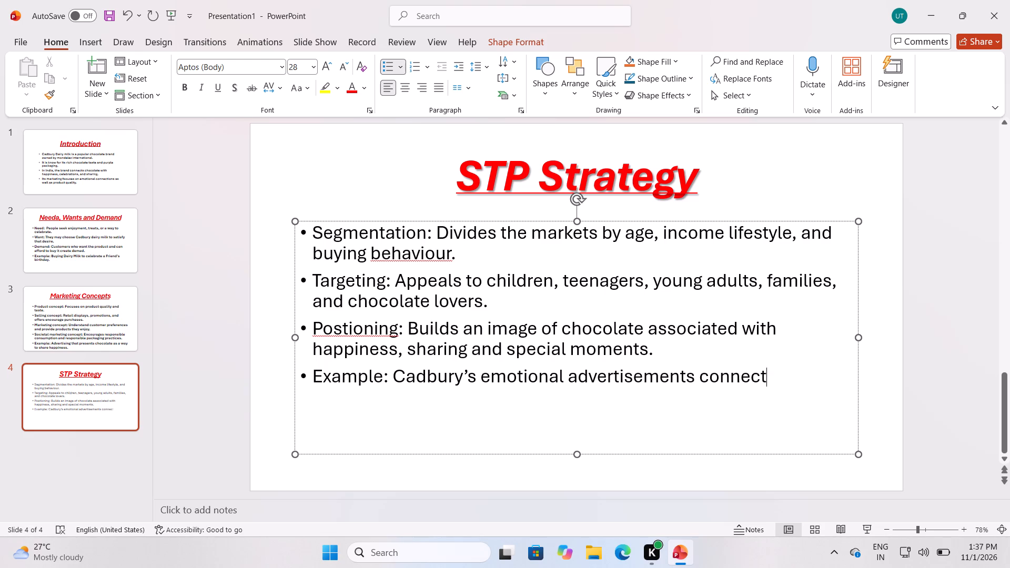
{"action": "key", "text": "space"}
{"action": "type", "text": "the brand"}
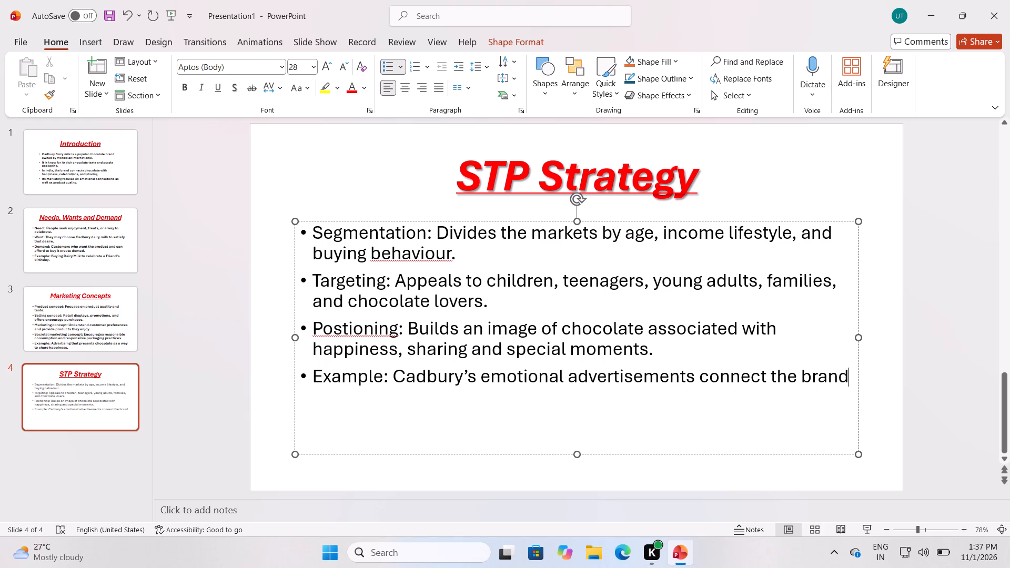
Continue the Example bullet with the text "with Indian family brand.".
{"action": "key", "text": "space"}
{"action": "type", "text": "with inddi"}
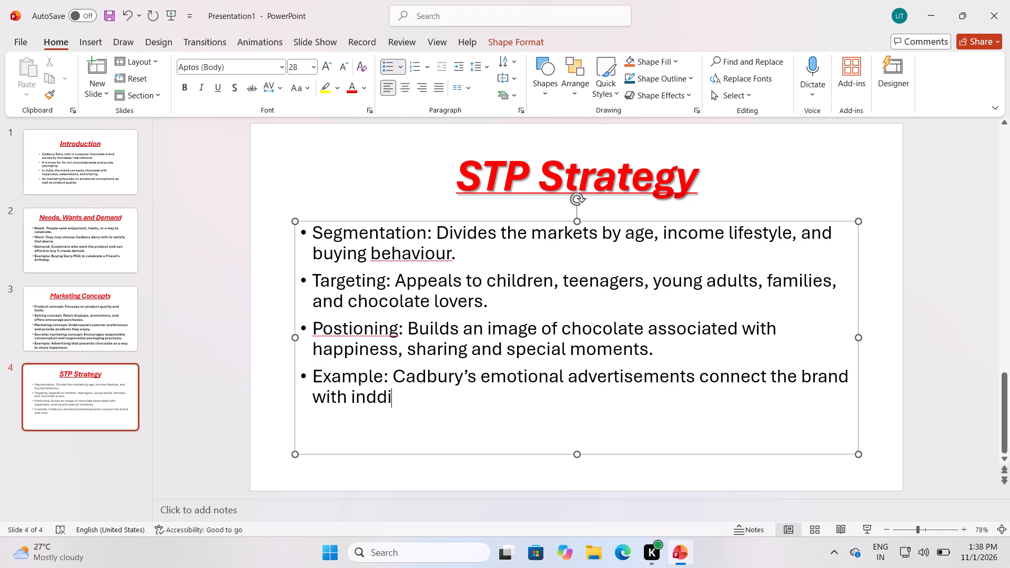
{"action": "key", "text": "BackSpace"}
{"action": "key", "text": "BackSpace"}
{"action": "type", "text": "iand"}
{"action": "key", "text": "space"}
{"action": "key", "text": "BackSpace"}
{"action": "key", "text": "BackSpace"}
{"action": "key", "text": "space"}
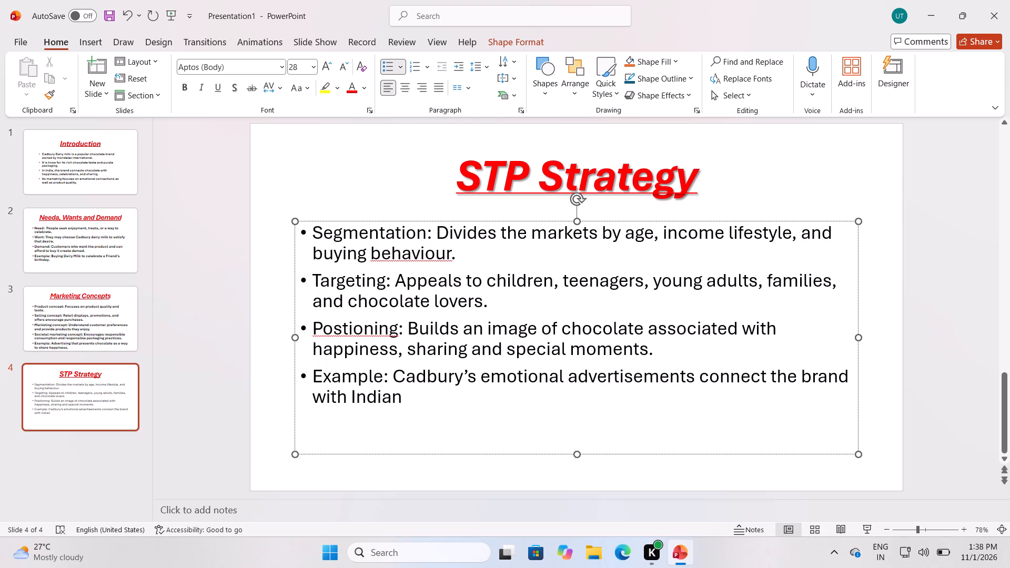
{"action": "type", "text": "family"}
{"action": "key", "text": "space"}
{"action": "type", "text": "brand"}
{"action": "key", "text": "period"}
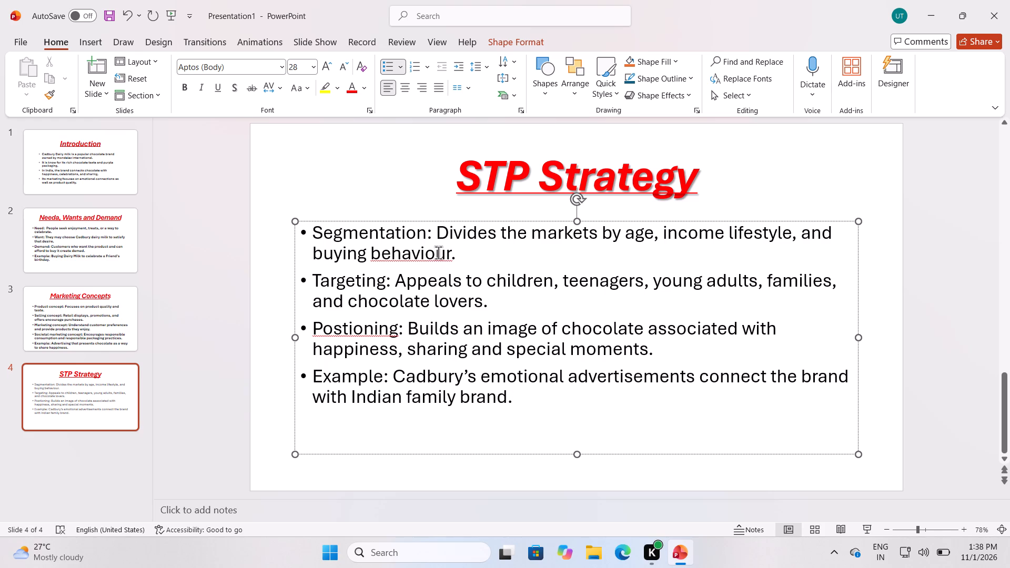
Replace the closing word "brand" of the Example bullet with "traditions", keeping the full stop.
{"action": "key", "text": "BackSpace"}
{"action": "key", "text": "BackSpace"}
{"action": "key", "text": "BackSpace"}
{"action": "key", "text": "BackSpace"}
{"action": "key", "text": "BackSpace"}
{"action": "key", "text": "BackSpace"}
{"action": "type", "text": "tradions"}
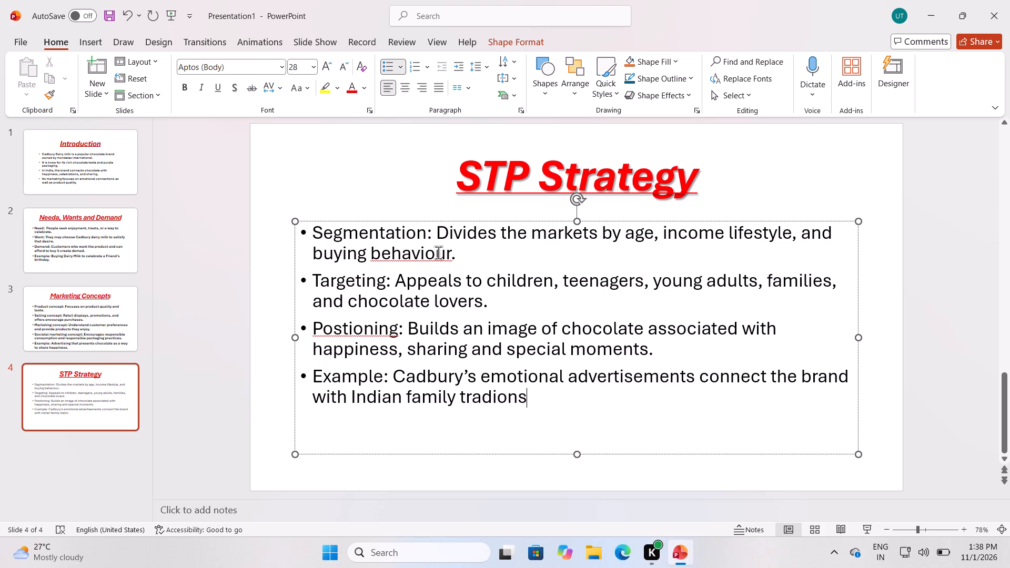
{"action": "key", "text": "period"}
{"action": "left_click", "coordinate": [508, 398]}
{"action": "key", "text": "BackSpace"}
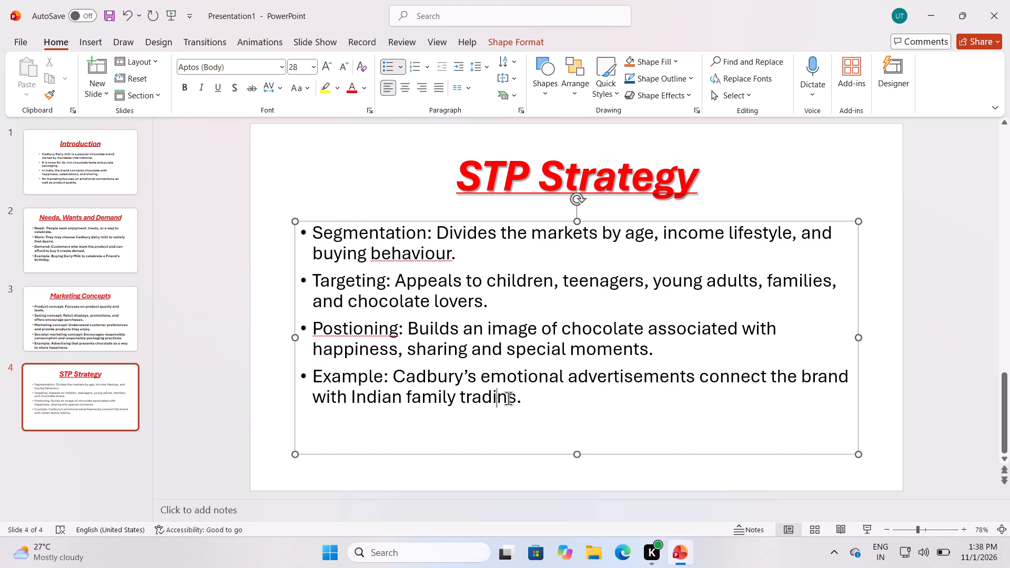
{"action": "key", "text": "t"}
{"action": "key", "text": "i"}
{"action": "key", "text": "o"}
Format all the bullet text on the STP Strategy slide as bold at font size 32.
{"action": "left_click", "coordinate": [569, 416]}
{"action": "key", "text": "ctrl+a"}
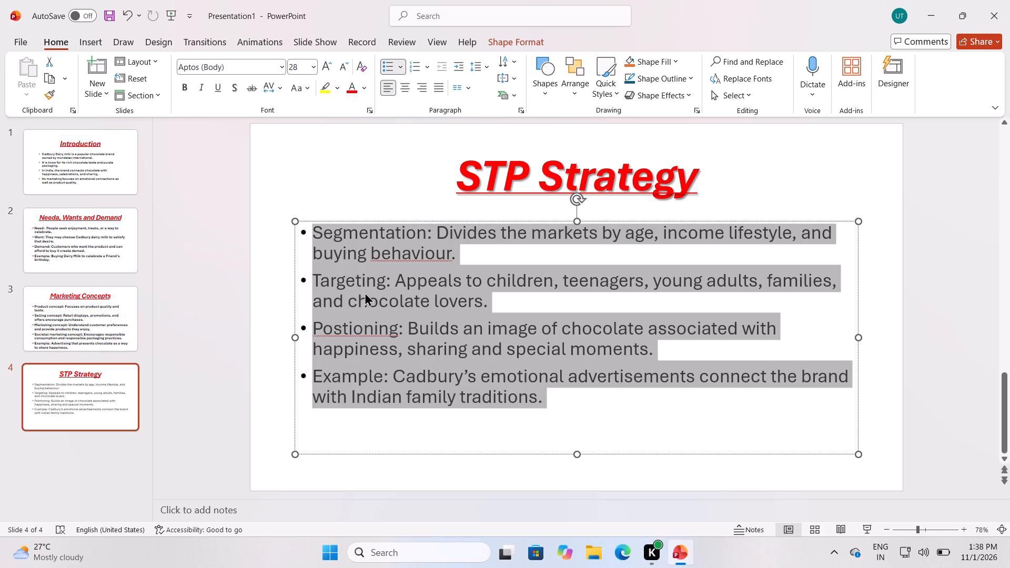
{"action": "left_click", "coordinate": [181, 87]}
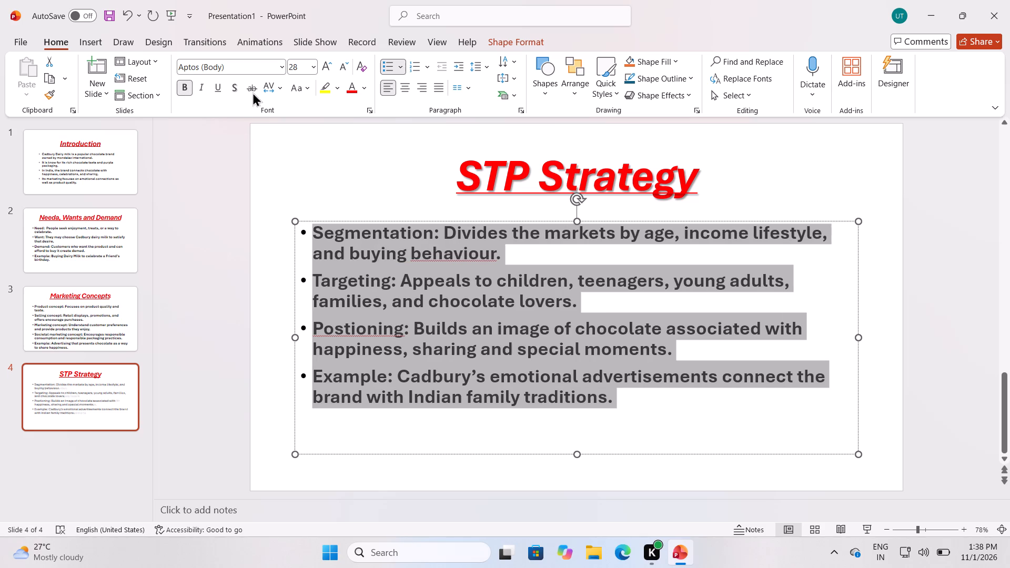
{"action": "left_click", "coordinate": [312, 68]}
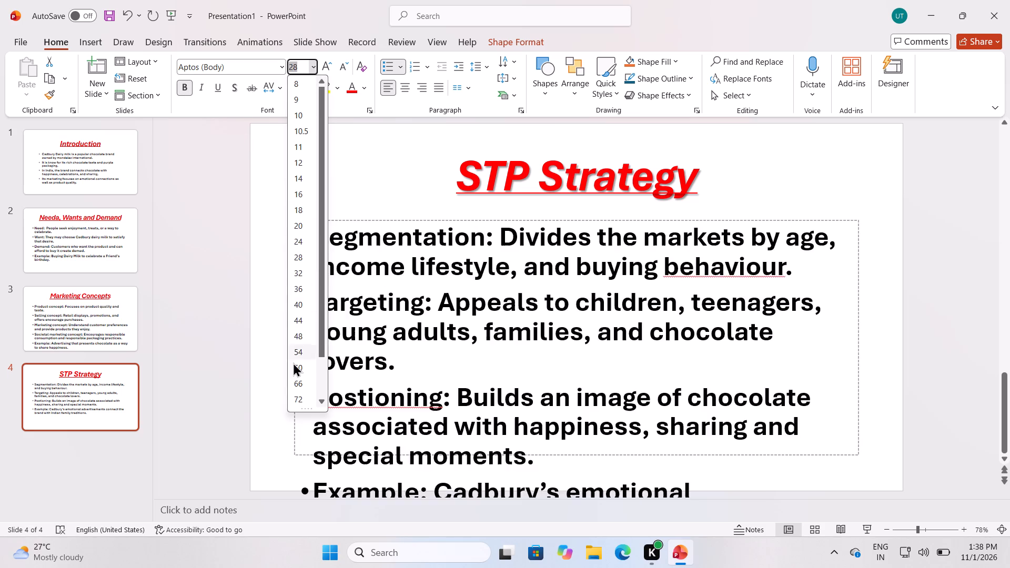
{"action": "left_click", "coordinate": [303, 275]}
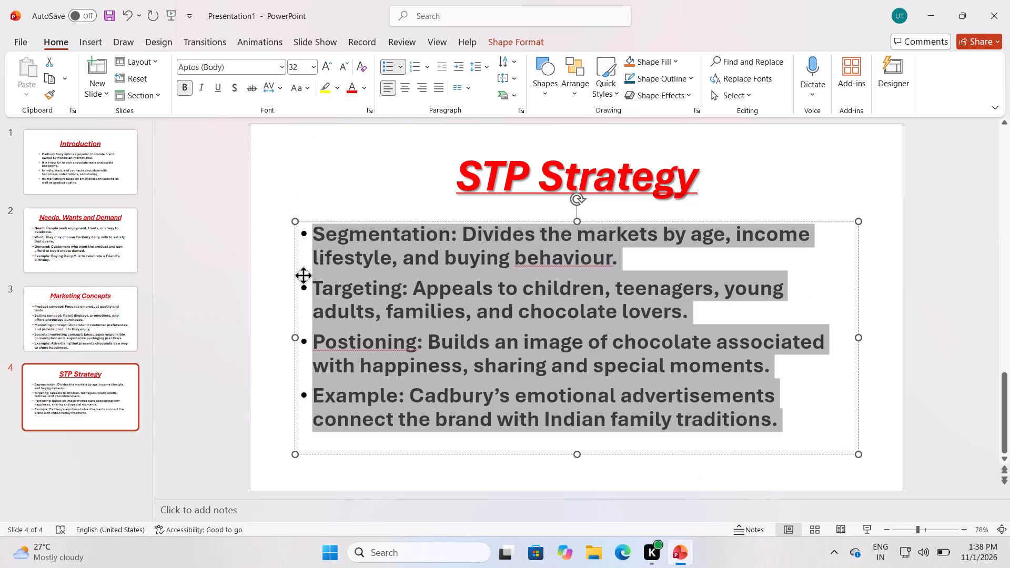
Add a new slide with the Title and Content layout after the STP Strategy slide.
{"action": "left_click", "coordinate": [104, 93]}
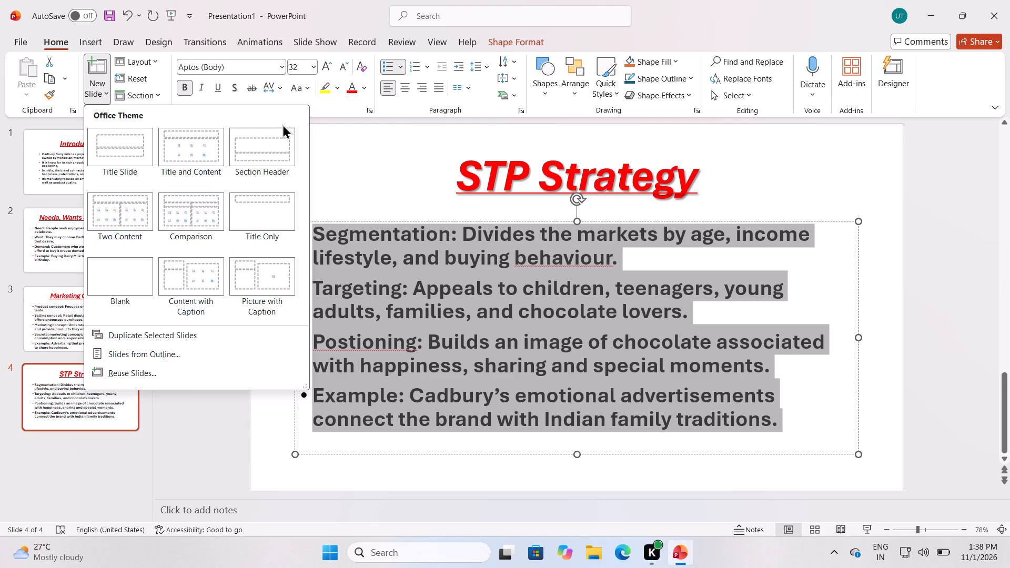
{"action": "left_click", "coordinate": [178, 145]}
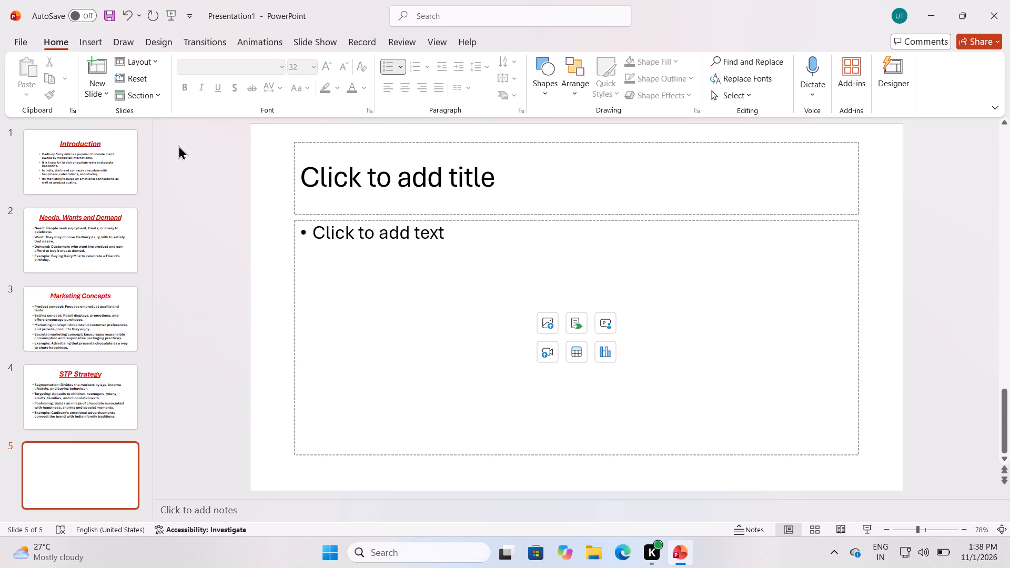
Enter the title "Marketing mix of Cadbury:" on the new slide.
{"action": "left_click", "coordinate": [381, 191]}
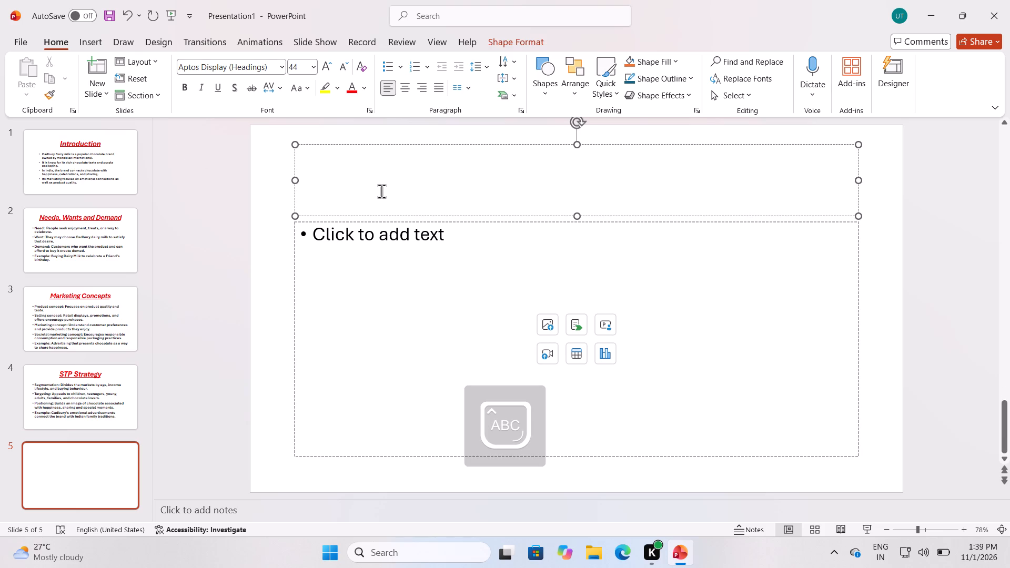
{"action": "type", "text": "arketing mix of"}
{"action": "key", "text": "space"}
{"action": "type", "text": "cadbury"}
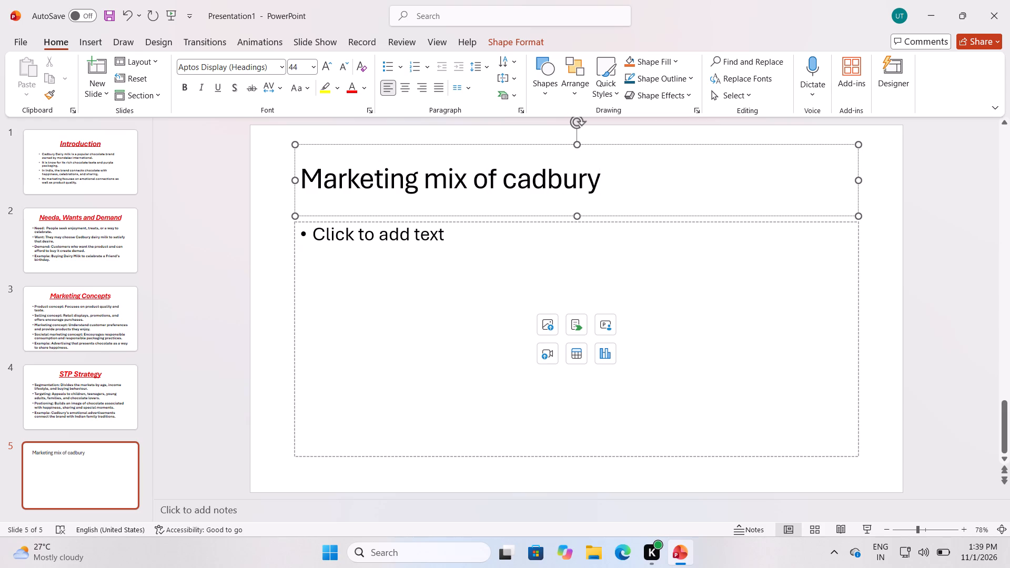
{"action": "key", "text": "shift+colon"}
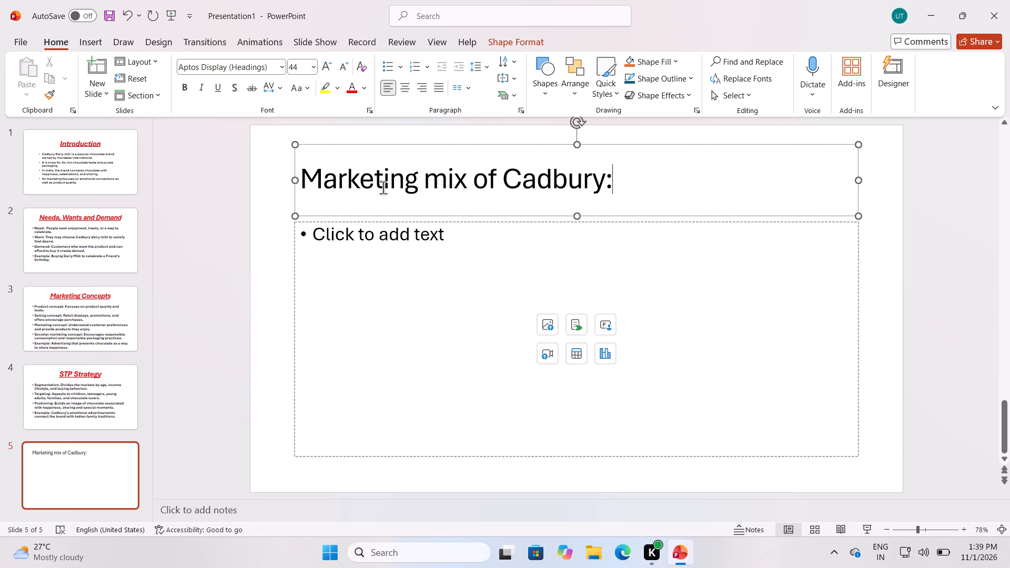
Make the entire title of the marketing mix slide bold.
{"action": "key", "text": "ctrl+a"}
{"action": "key", "text": "ctrl+b"}
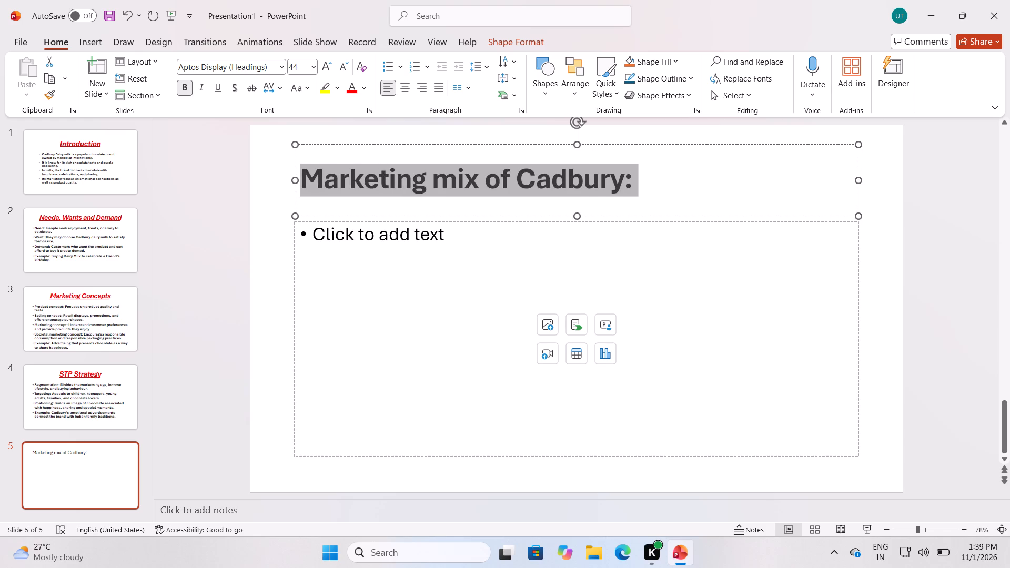
Format the marketing mix slide's title as italic, underlined, shadowed, red and centred, at font size 66.
{"action": "key", "text": "ctrl+i"}
{"action": "key", "text": "ctrl+u"}
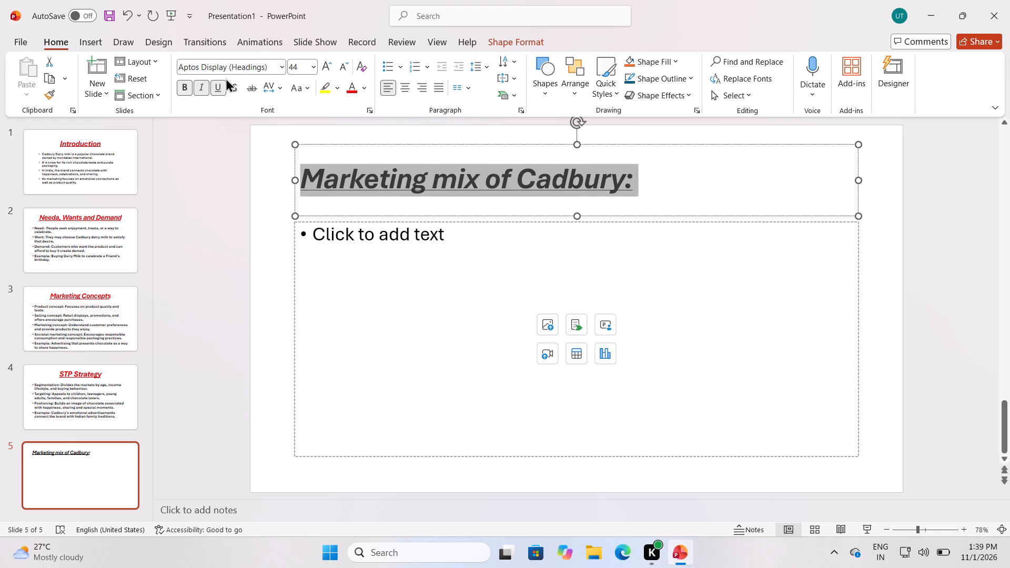
{"action": "left_click", "coordinate": [235, 90]}
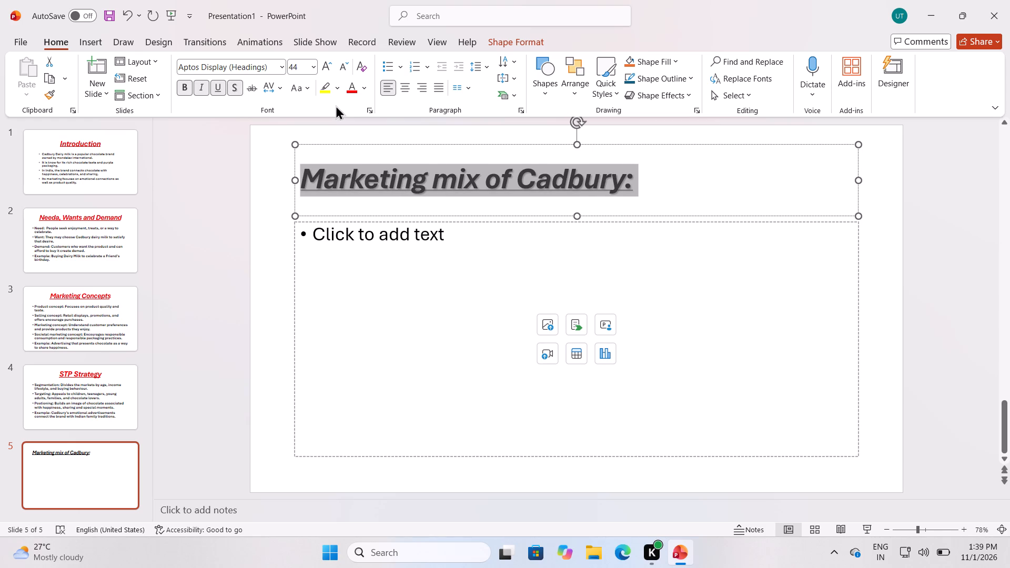
{"action": "left_click", "coordinate": [351, 94]}
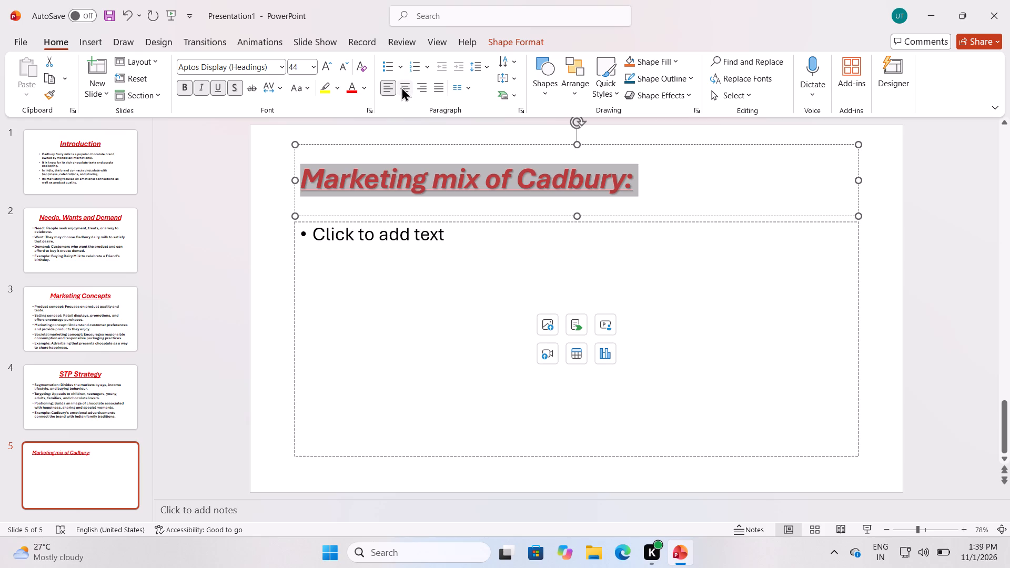
{"action": "left_click", "coordinate": [401, 87]}
{"action": "left_click", "coordinate": [314, 68]}
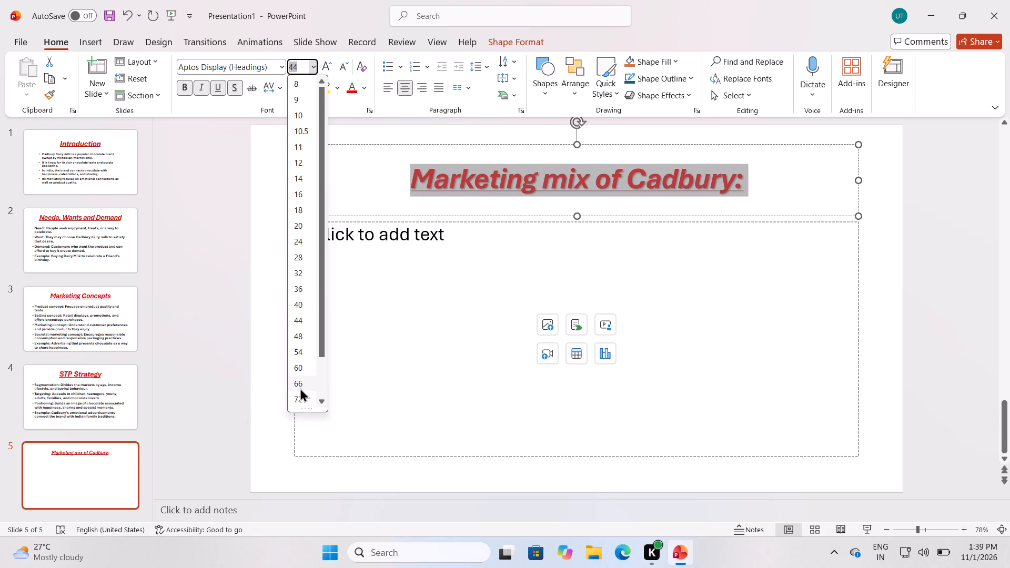
{"action": "left_click", "coordinate": [300, 383]}
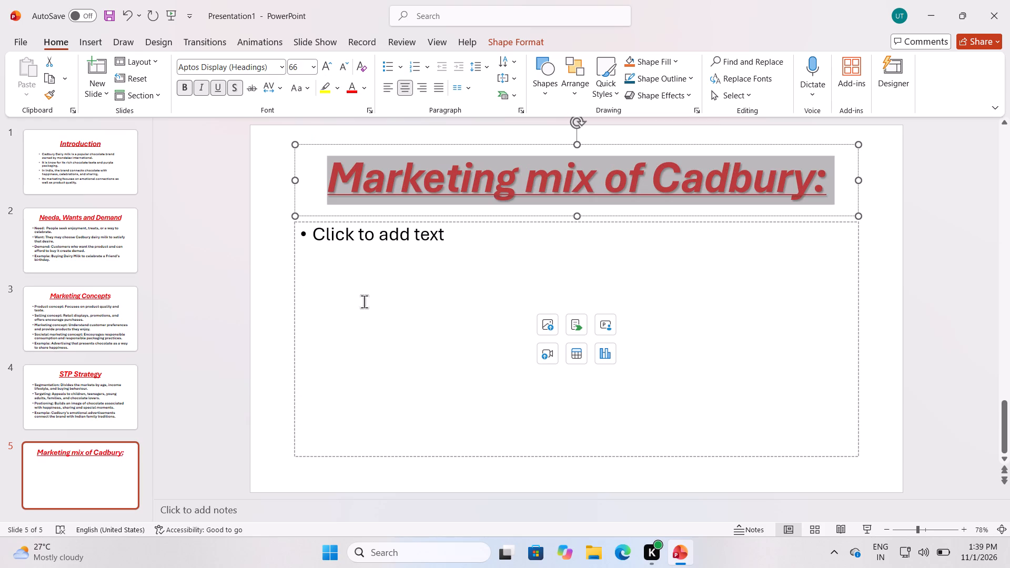
Enter "Product mix:" as the first bullet in the marketing mix slide's content area.
{"action": "left_click", "coordinate": [371, 232]}
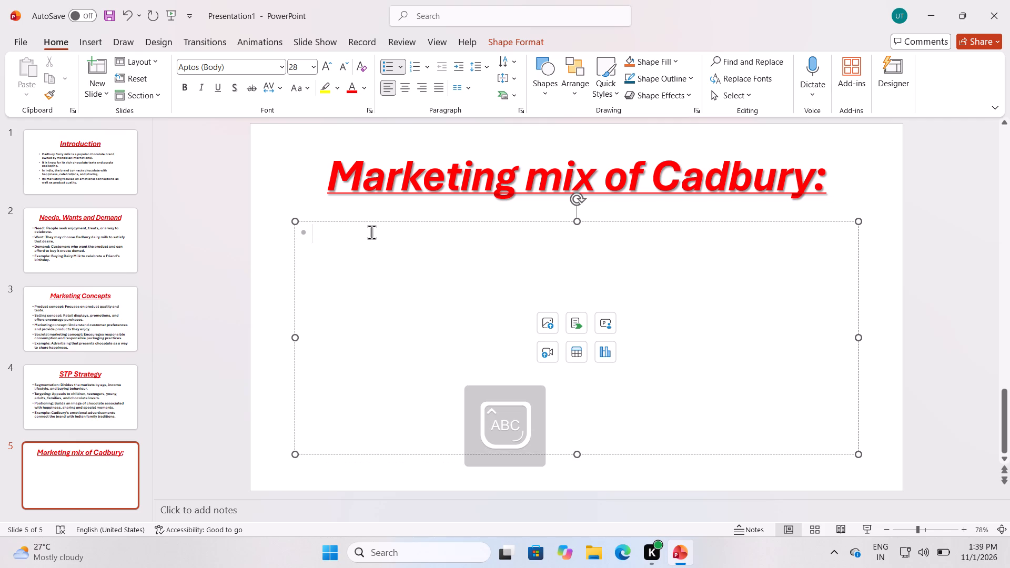
{"action": "type", "text": "roduct"}
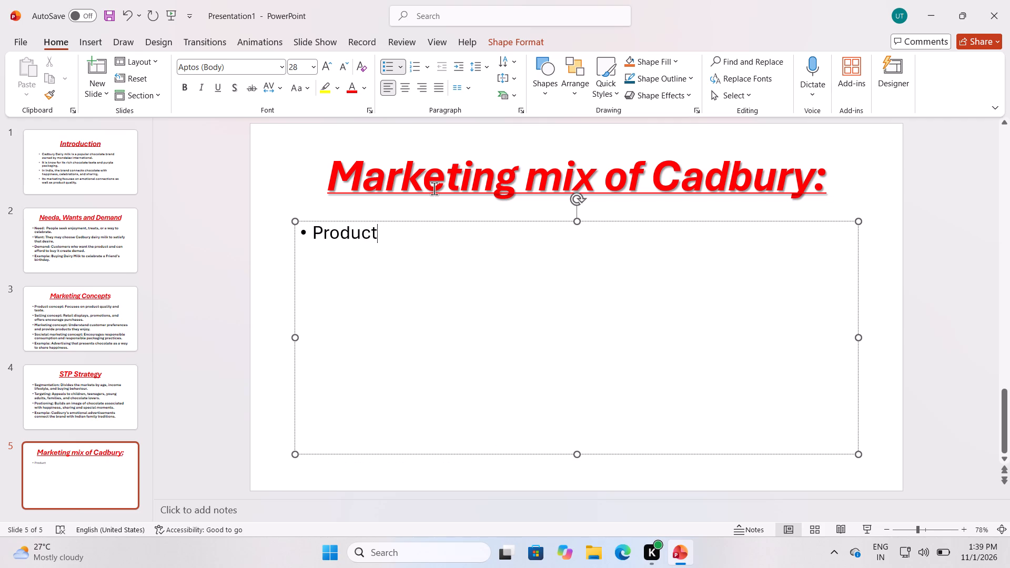
{"action": "key", "text": "space"}
{"action": "type", "text": "mis"}
{"action": "key", "text": "BackSpace"}
{"action": "key", "text": "x"}
{"action": "key", "text": "shift+colon"}
{"action": "key", "text": "Return"}
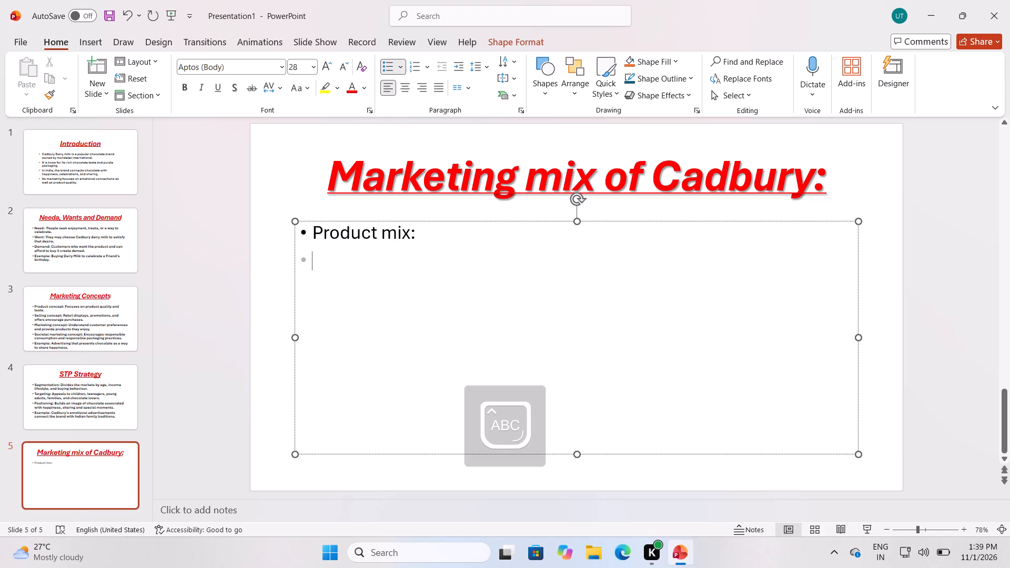
Add the unbulleted line "Chocolate bars in different pack sizes and variants." below "Product mix:".
{"action": "key", "text": "BackSpace"}
{"action": "type", "text": "hoc"}
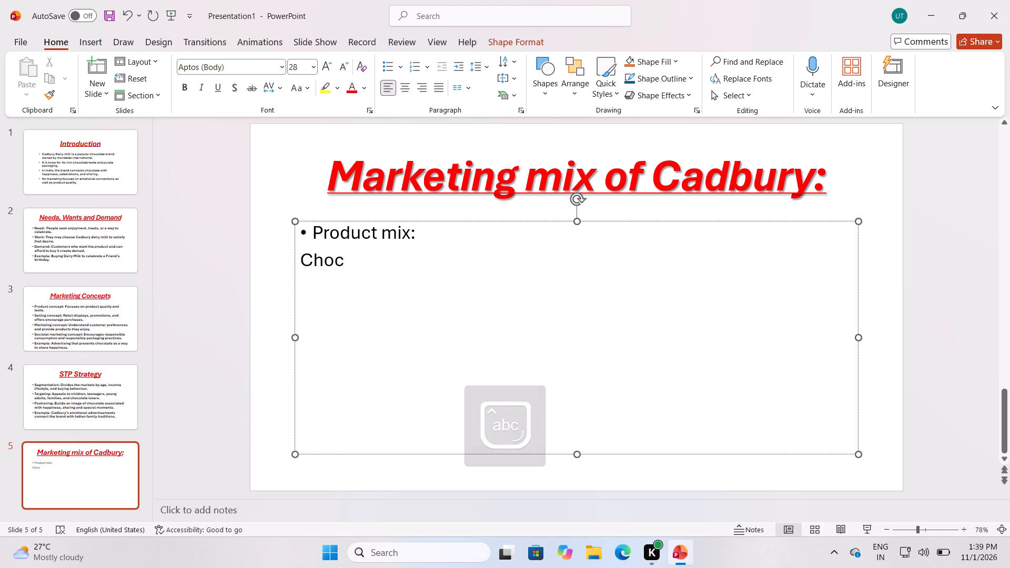
{"action": "type", "text": "olate"}
{"action": "key", "text": "space"}
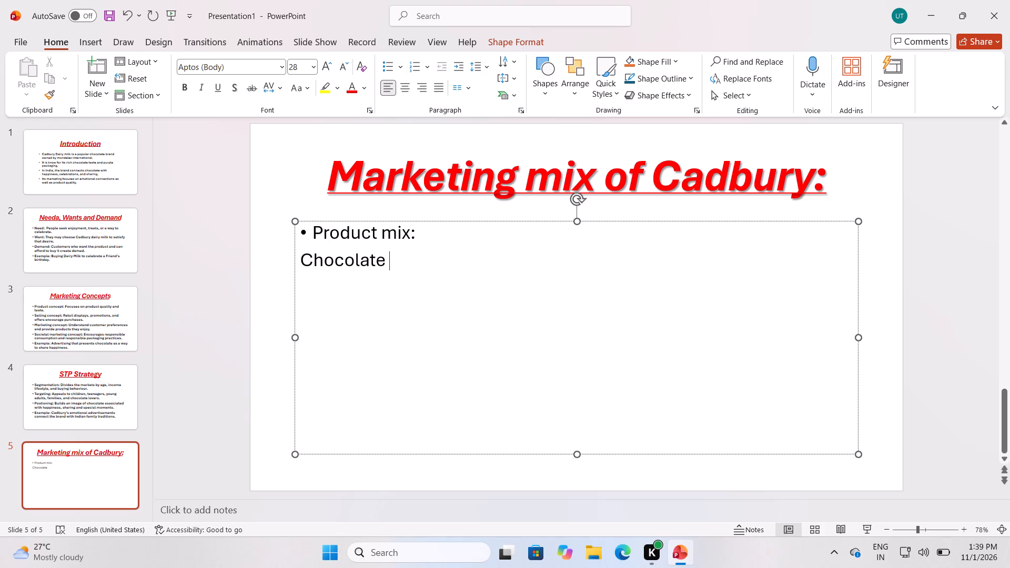
{"action": "type", "text": "bars in d"}
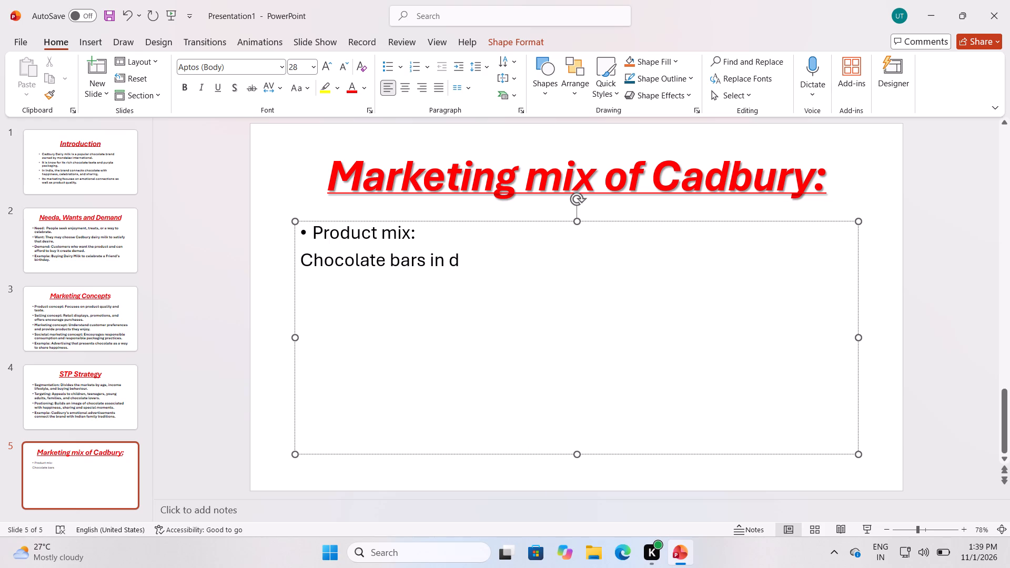
{"action": "key", "text": "i"}
{"action": "type", "text": "ffer"}
{"action": "type", "text": "ent"}
{"action": "key", "text": "space"}
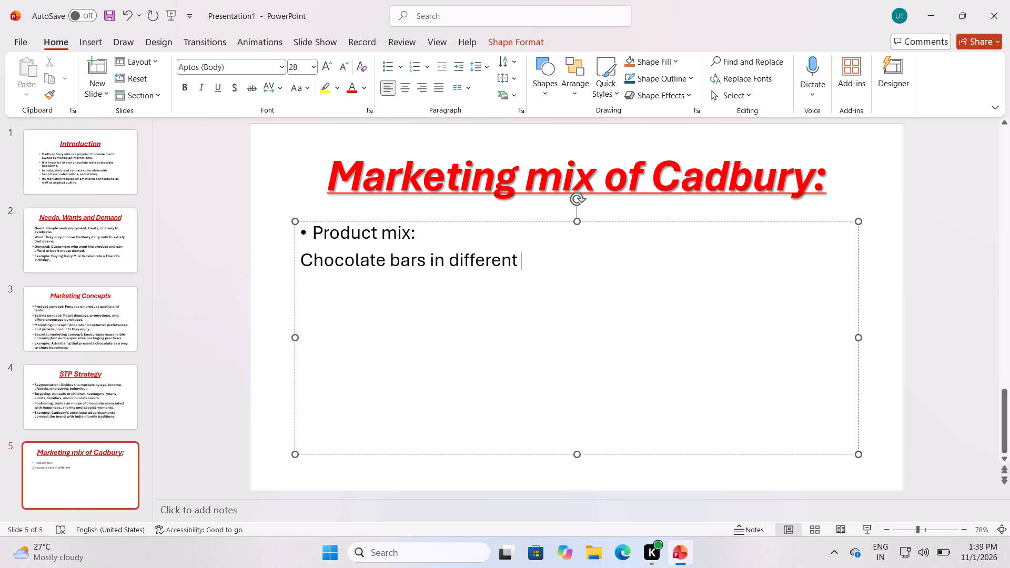
{"action": "type", "text": "pack sizes and va"}
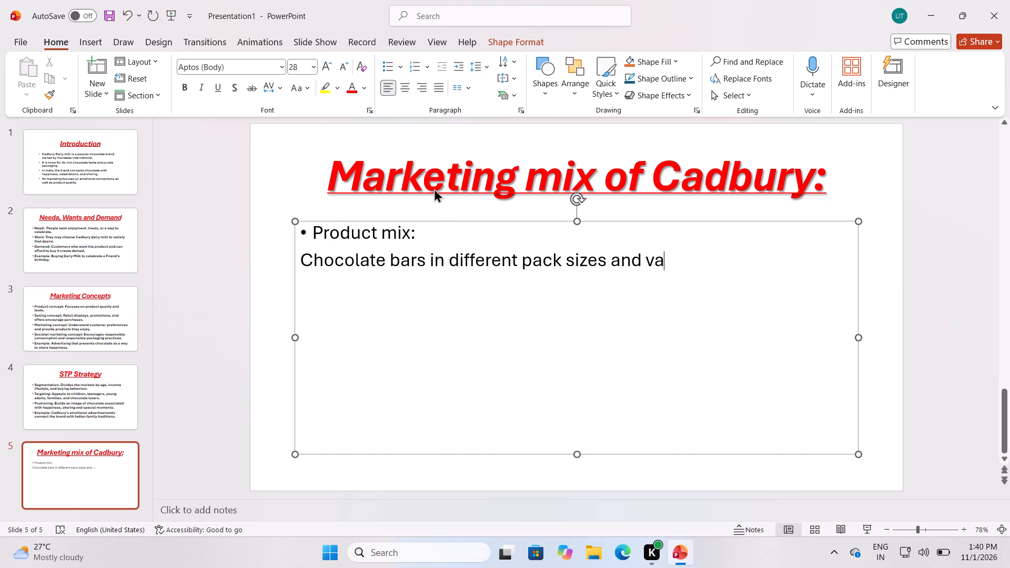
{"action": "type", "text": "riants"}
{"action": "key", "text": "period"}
{"action": "key", "text": "Return"}
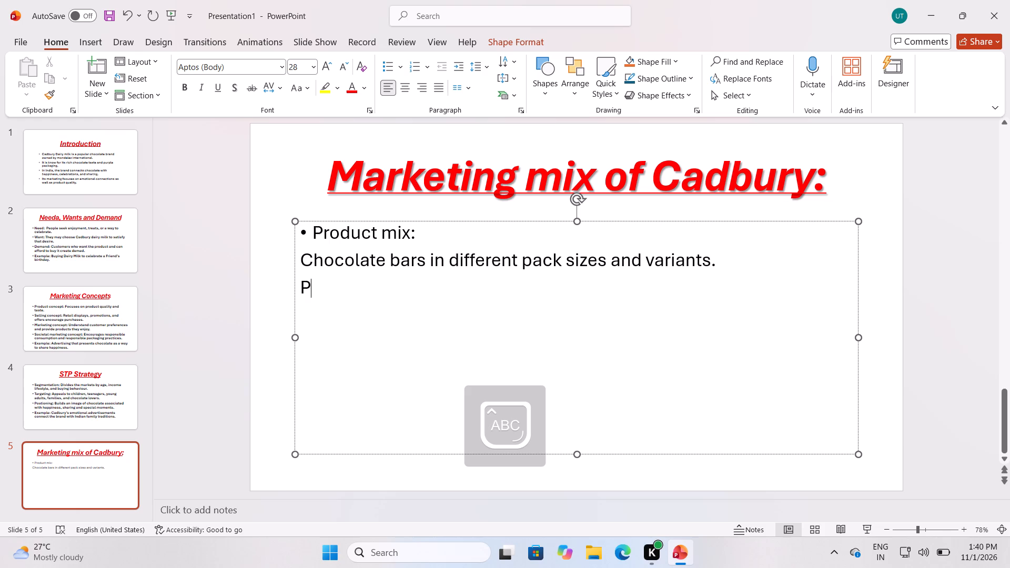
Add the subheading line "Price mix:" below the product mix description.
{"action": "key", "text": "i"}
{"action": "key", "text": "BackSpace"}
{"action": "type", "text": "rice"}
{"action": "key", "text": "space"}
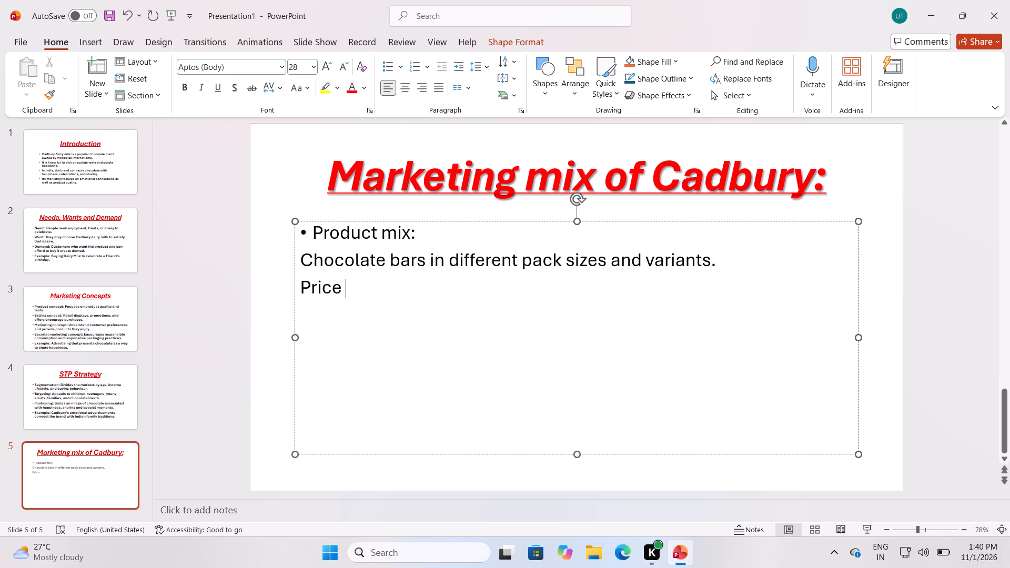
{"action": "key", "text": "BackSpace"}
{"action": "key", "text": "BackSpace"}
{"action": "type", "text": "e mix"}
{"action": "key", "text": "shift+colon"}
{"action": "key", "text": "Return"}
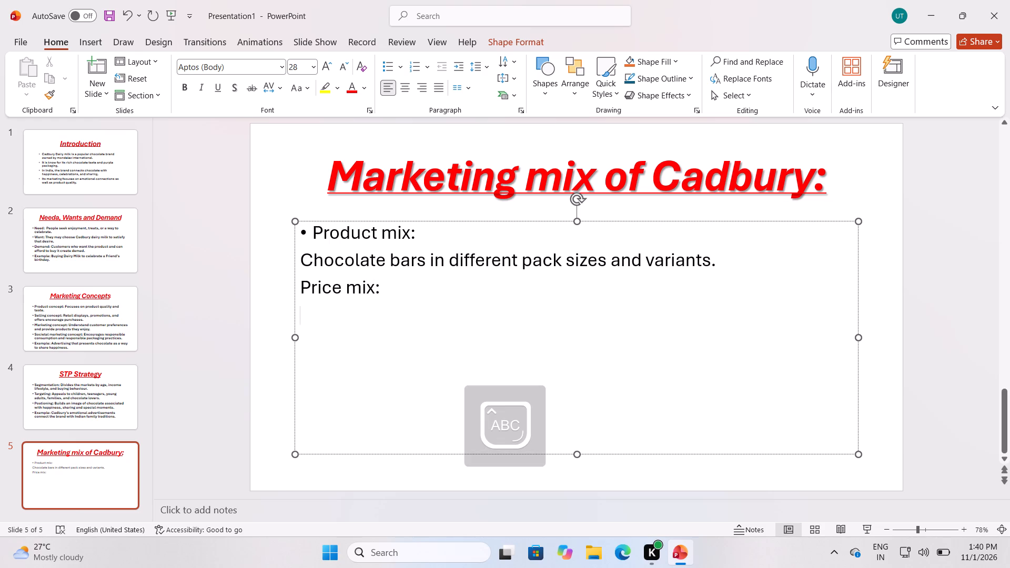
Enter "Different pack size offer different price points." as the description below "Price mix:".
{"action": "type", "text": "ifferent"}
{"action": "key", "text": "space"}
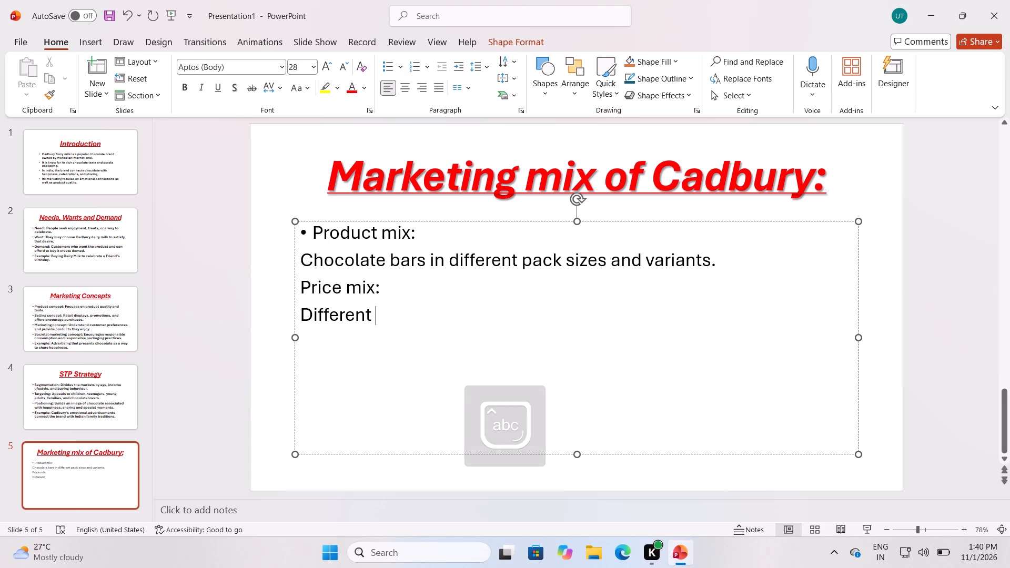
{"action": "type", "text": "pack sixe"}
{"action": "key", "text": "BackSpace"}
{"action": "key", "text": "BackSpace"}
{"action": "type", "text": "ze"}
{"action": "key", "text": "space"}
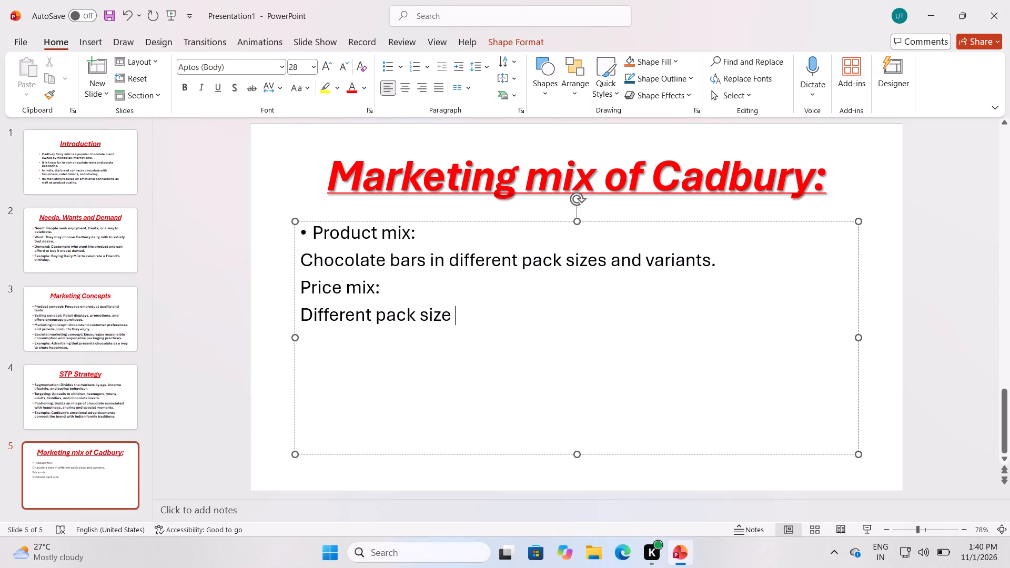
{"action": "type", "text": "offer"}
{"action": "key", "text": "space"}
{"action": "type", "text": "differn"}
{"action": "key", "text": "BackSpace"}
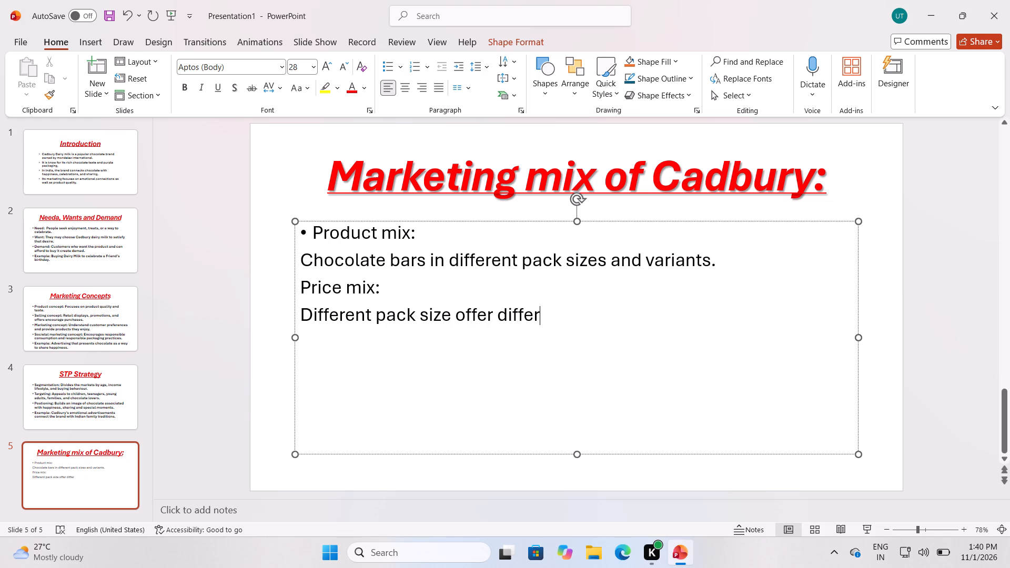
{"action": "type", "text": "ent"}
{"action": "key", "text": "space"}
{"action": "key", "text": "space"}
{"action": "type", "text": "price points"}
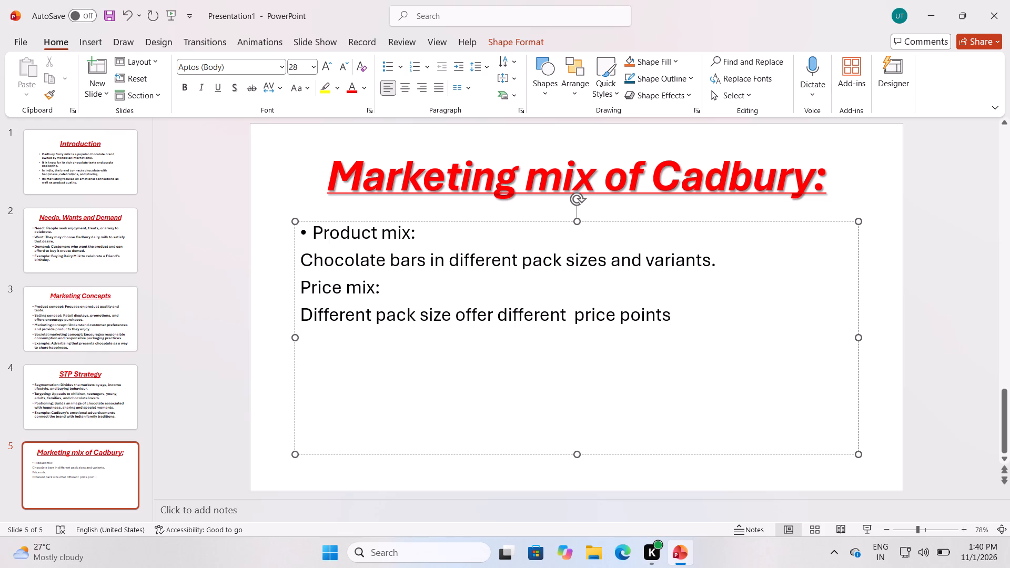
{"action": "key", "text": "period"}
{"action": "key", "text": "Return"}
Add the subheading line "Place mix:" below the price mix description.
{"action": "type", "text": "place"}
{"action": "key", "text": "space"}
{"action": "type", "text": "mis"}
{"action": "key", "text": "BackSpace"}
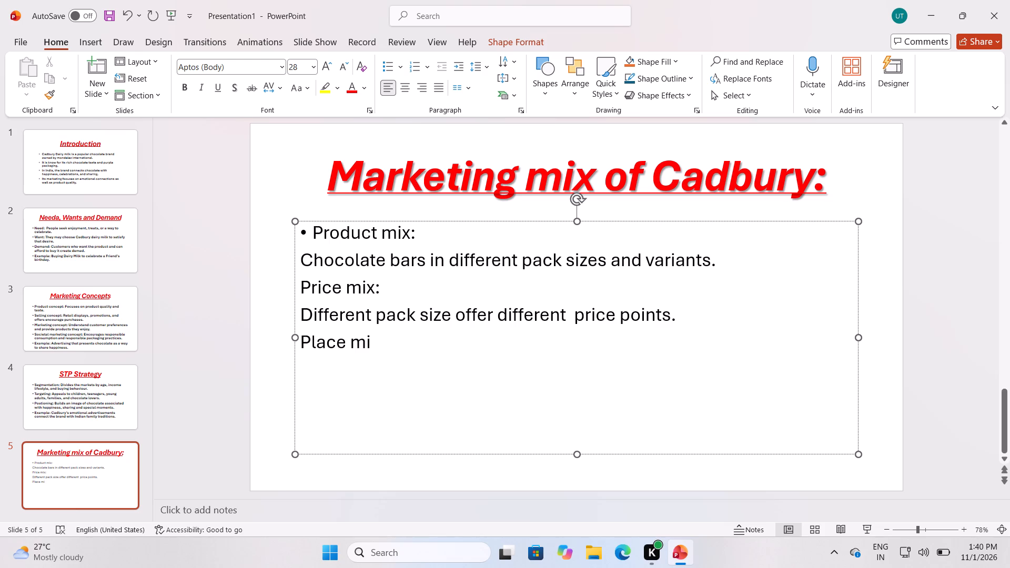
{"action": "key", "text": "x"}
{"action": "key", "text": "shift+colon"}
{"action": "key", "text": "Return"}
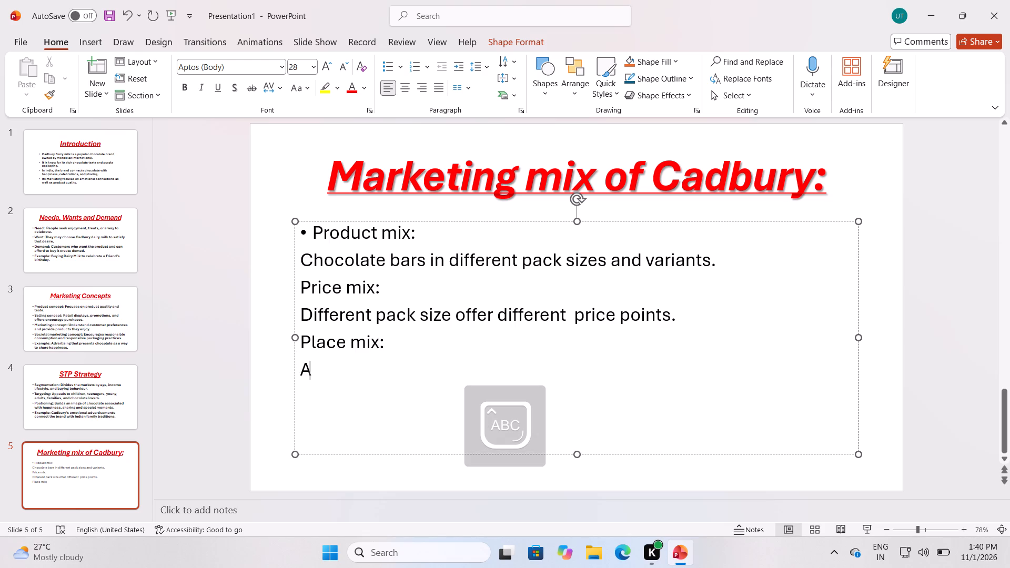
Enter "Available through shops, media, campaigns and festival promotions." as the description below "Place mix:".
{"action": "type", "text": "va"}
{"action": "type", "text": "ilable"}
{"action": "key", "text": "space"}
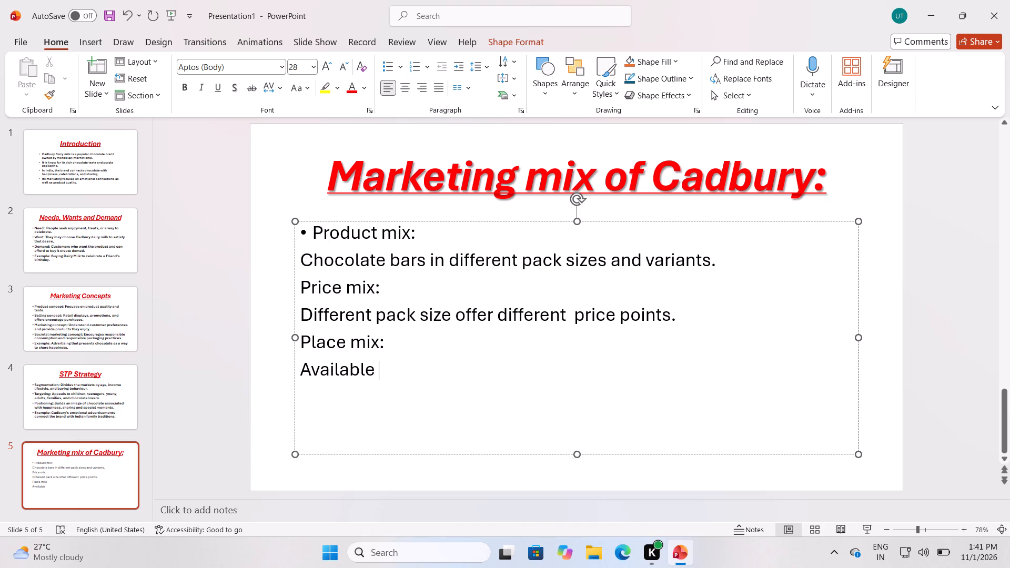
{"action": "type", "text": "throu"}
{"action": "type", "text": "gh"}
{"action": "key", "text": "space"}
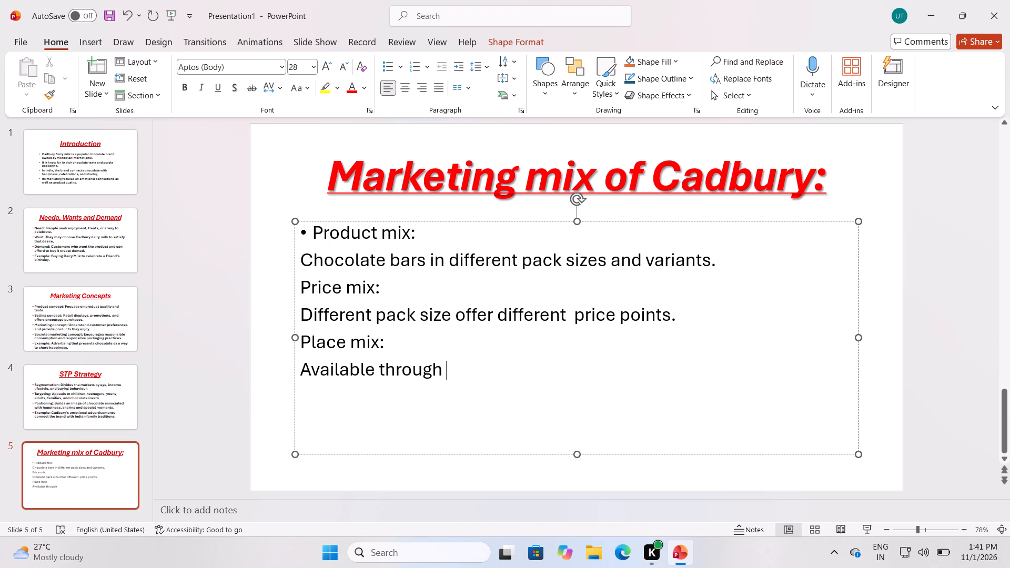
{"action": "type", "text": "shops"}
{"action": "key", "text": "shift+greater"}
{"action": "key", "text": "BackSpace"}
{"action": "type", "text": ","}
{"action": "key", "text": "space"}
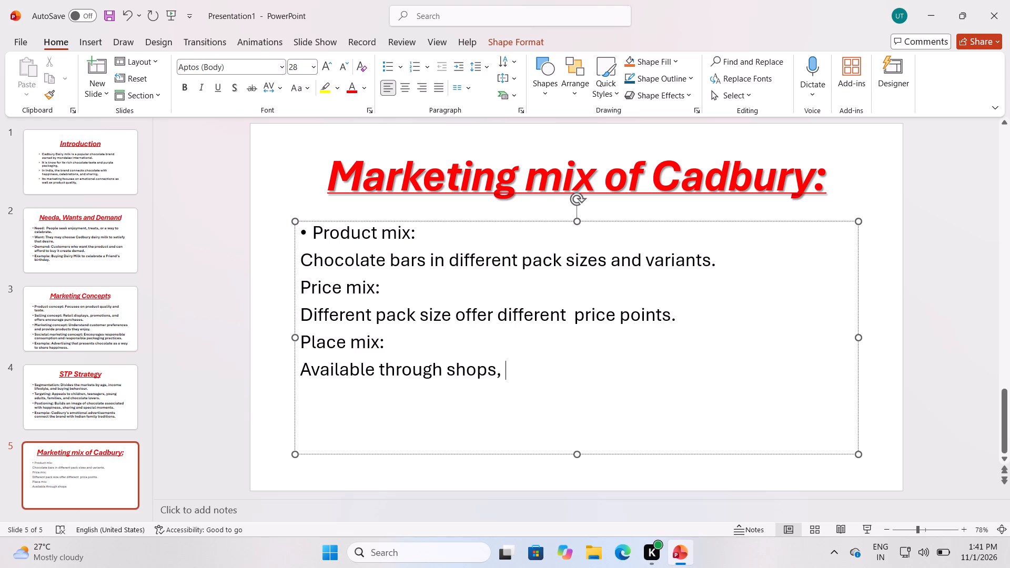
{"action": "type", "text": "media,"}
{"action": "key", "text": "space"}
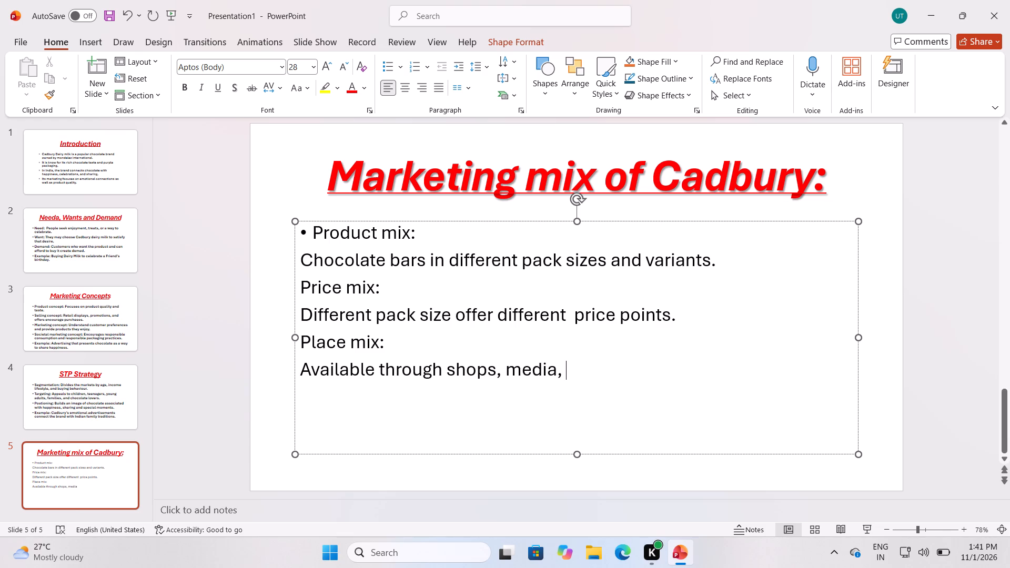
{"action": "type", "text": "cam"}
{"action": "type", "text": "paig"}
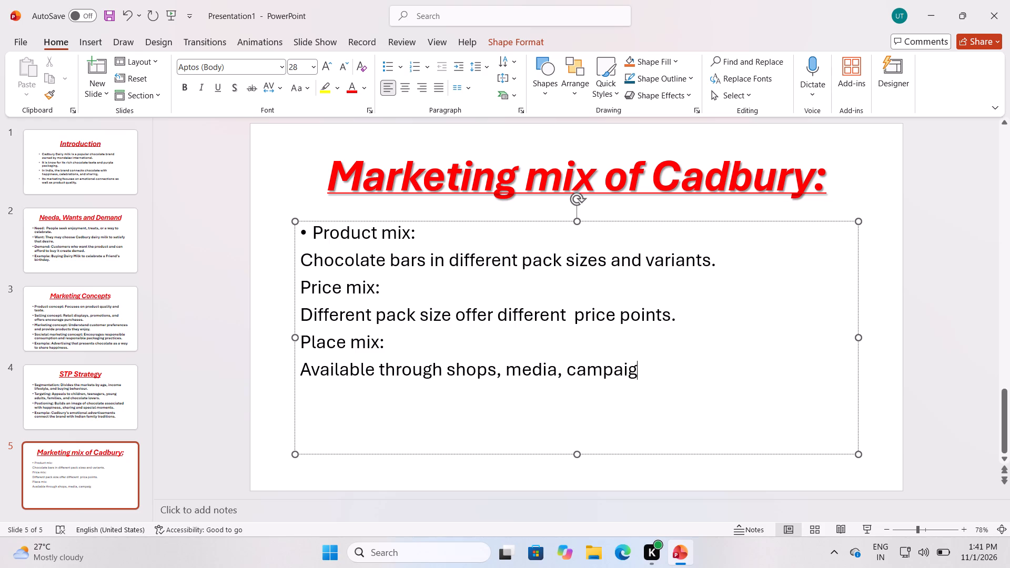
{"action": "type", "text": "ns"}
{"action": "key", "text": "space"}
{"action": "type", "text": "and fe"}
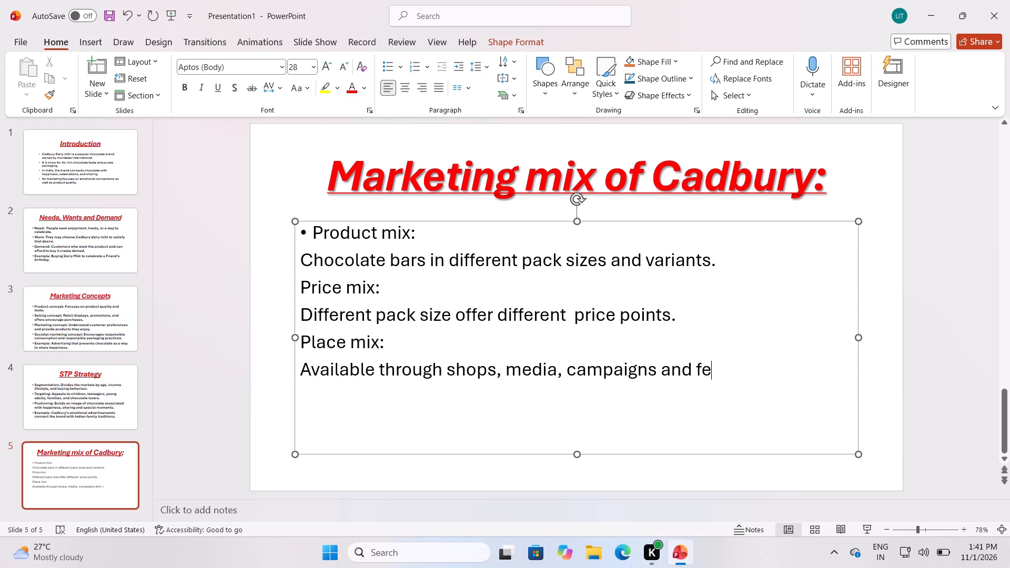
{"action": "type", "text": "stival"}
{"action": "key", "text": "space"}
{"action": "type", "text": "promotions"}
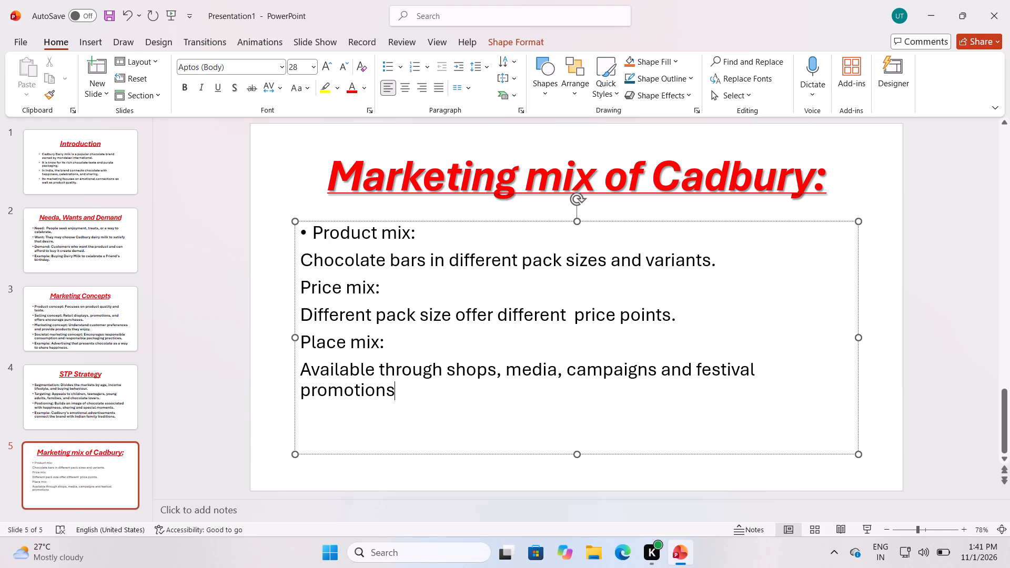
{"action": "key", "text": "period"}
Make the "Product mix:" subheading bold.
{"action": "left_click_drag", "start_coordinate": [301, 229], "coordinate": [321, 232]}
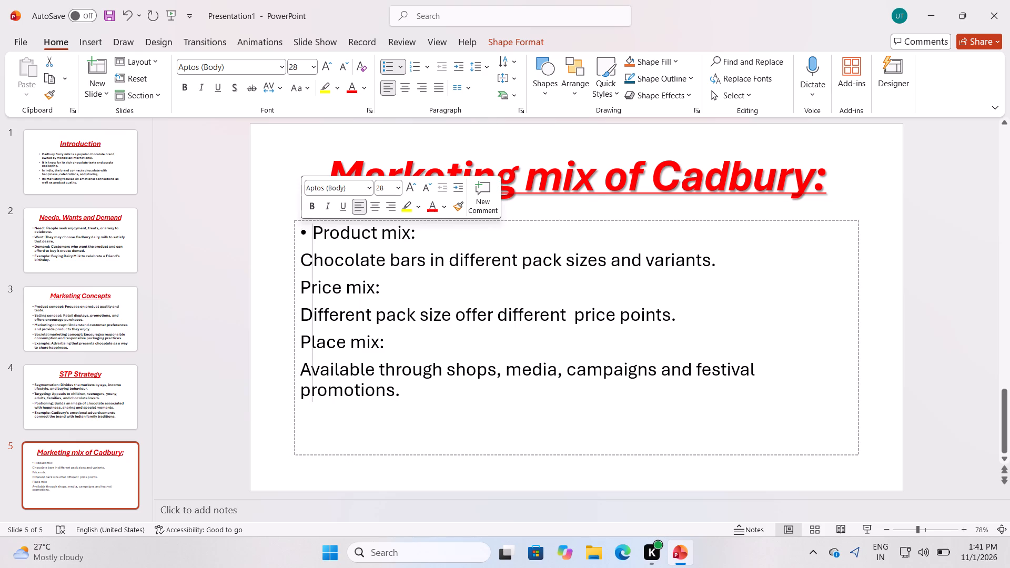
{"action": "left_click_drag", "start_coordinate": [321, 232], "coordinate": [311, 230]}
{"action": "left_click", "coordinate": [311, 205]}
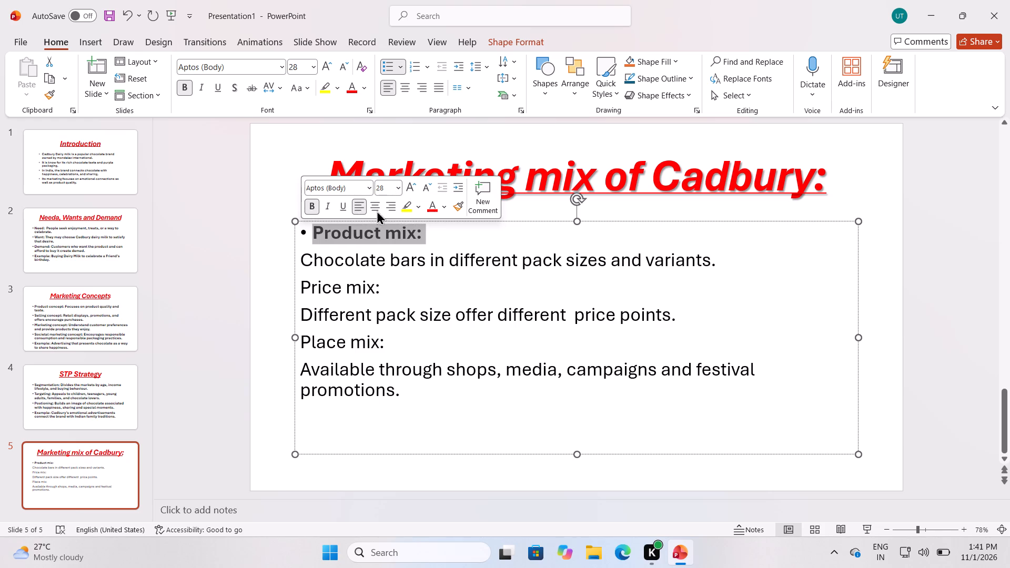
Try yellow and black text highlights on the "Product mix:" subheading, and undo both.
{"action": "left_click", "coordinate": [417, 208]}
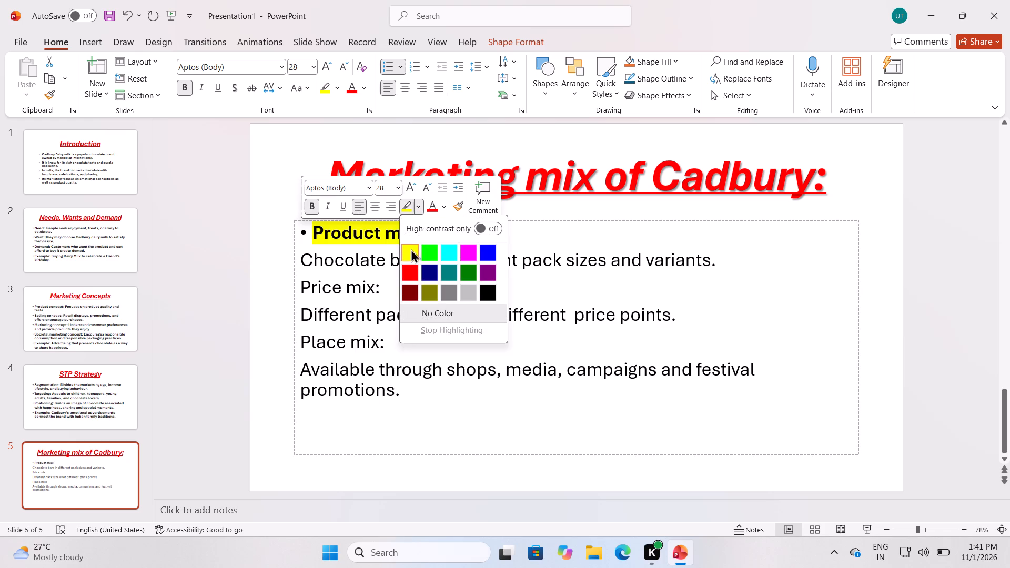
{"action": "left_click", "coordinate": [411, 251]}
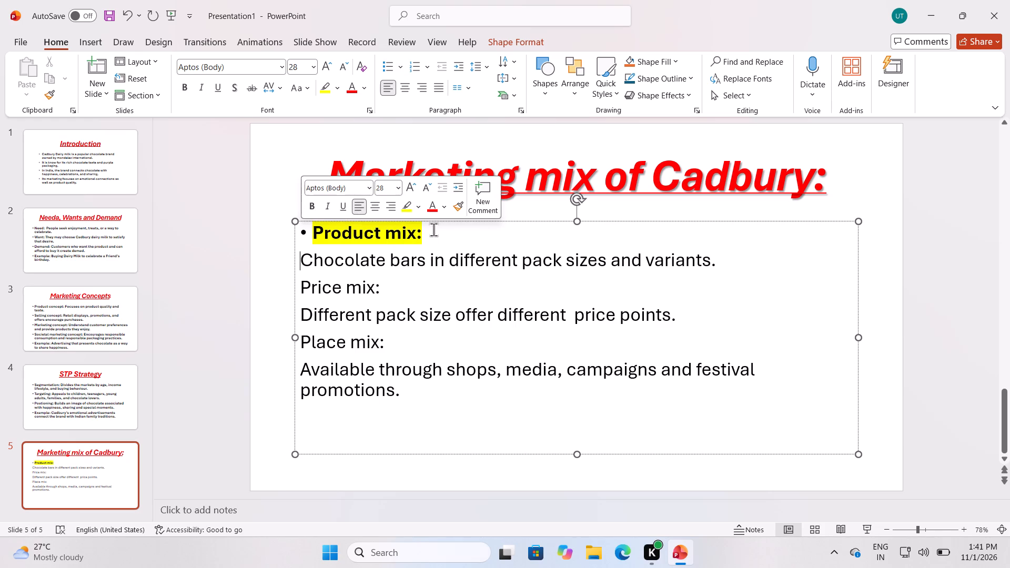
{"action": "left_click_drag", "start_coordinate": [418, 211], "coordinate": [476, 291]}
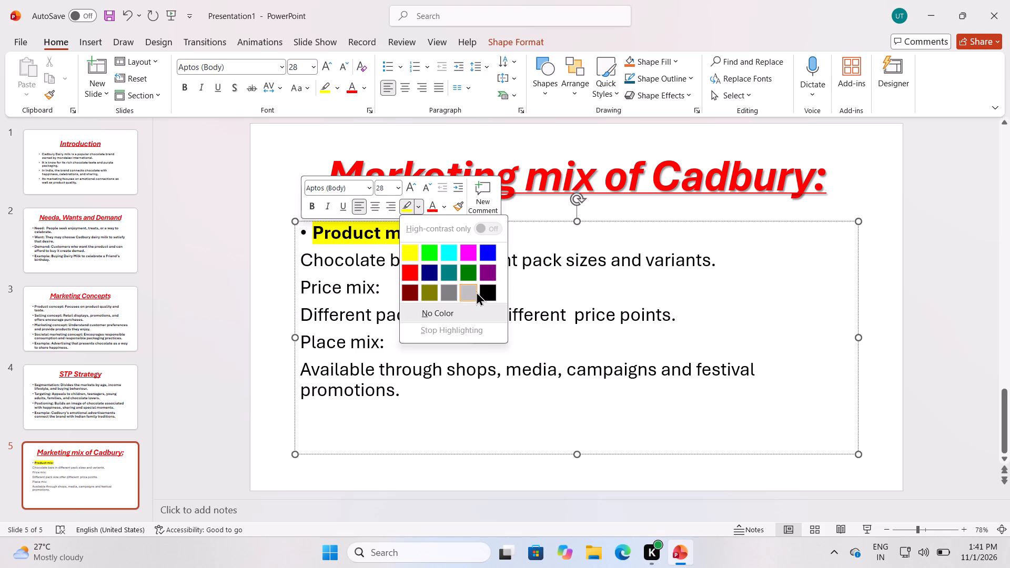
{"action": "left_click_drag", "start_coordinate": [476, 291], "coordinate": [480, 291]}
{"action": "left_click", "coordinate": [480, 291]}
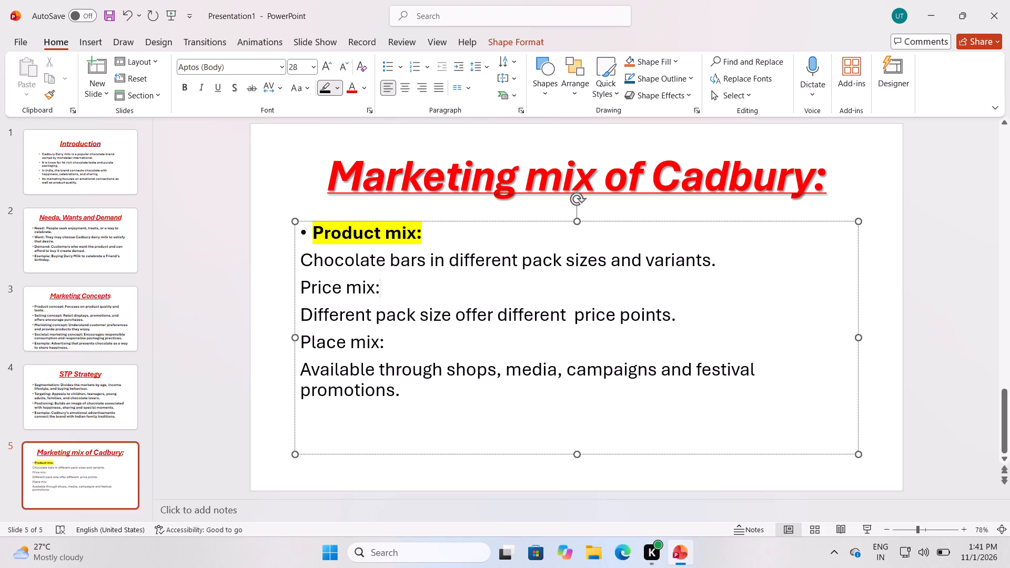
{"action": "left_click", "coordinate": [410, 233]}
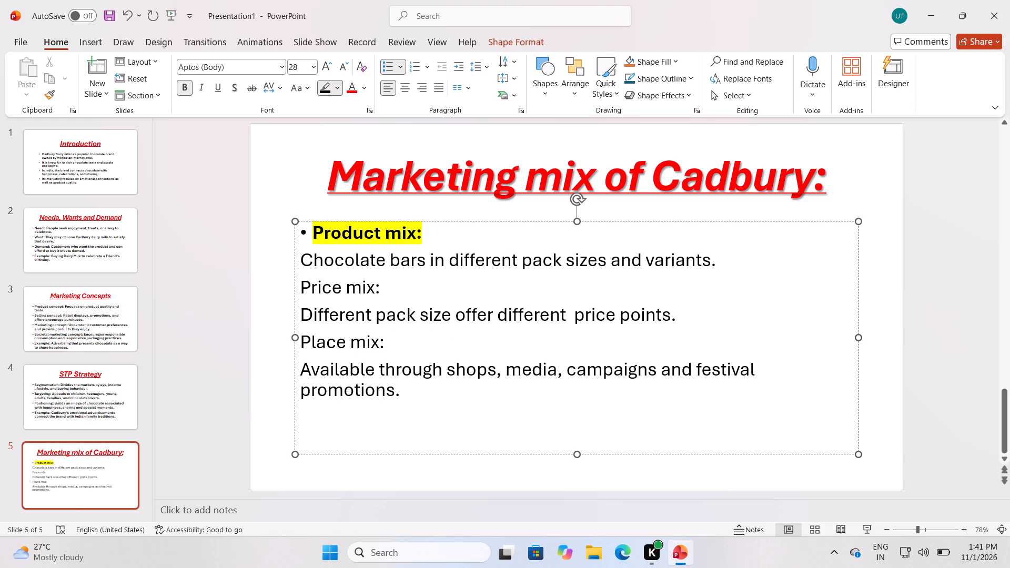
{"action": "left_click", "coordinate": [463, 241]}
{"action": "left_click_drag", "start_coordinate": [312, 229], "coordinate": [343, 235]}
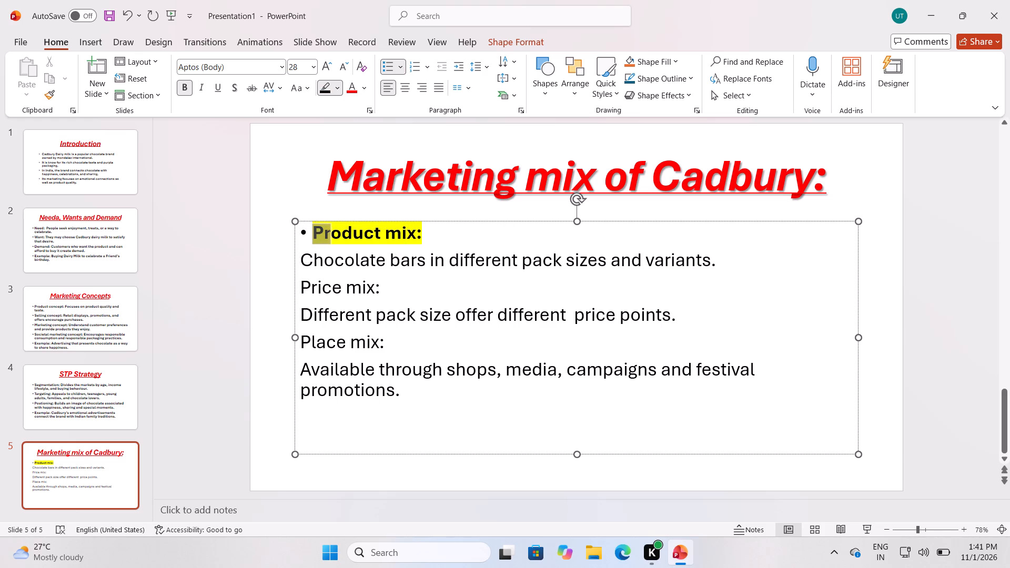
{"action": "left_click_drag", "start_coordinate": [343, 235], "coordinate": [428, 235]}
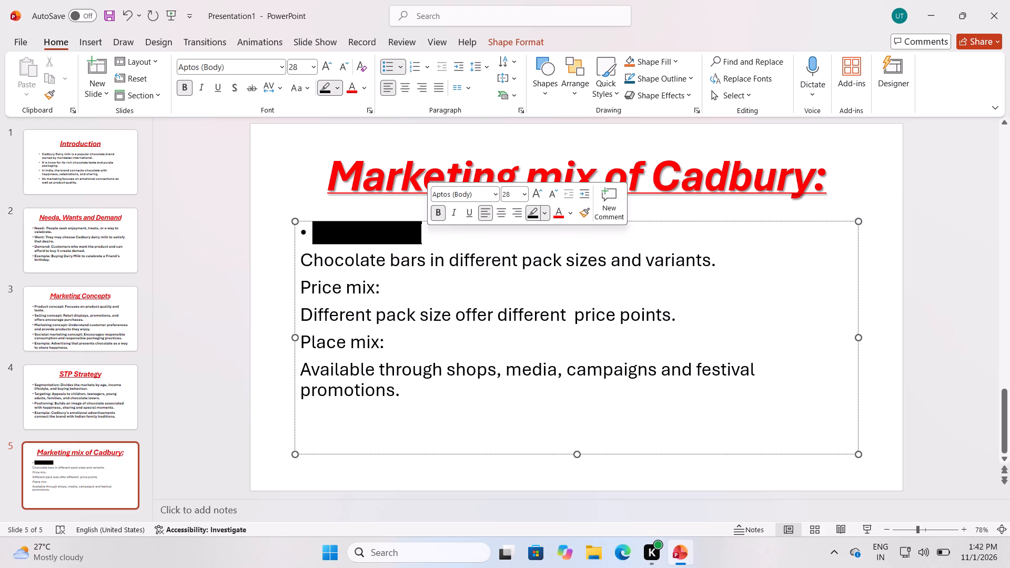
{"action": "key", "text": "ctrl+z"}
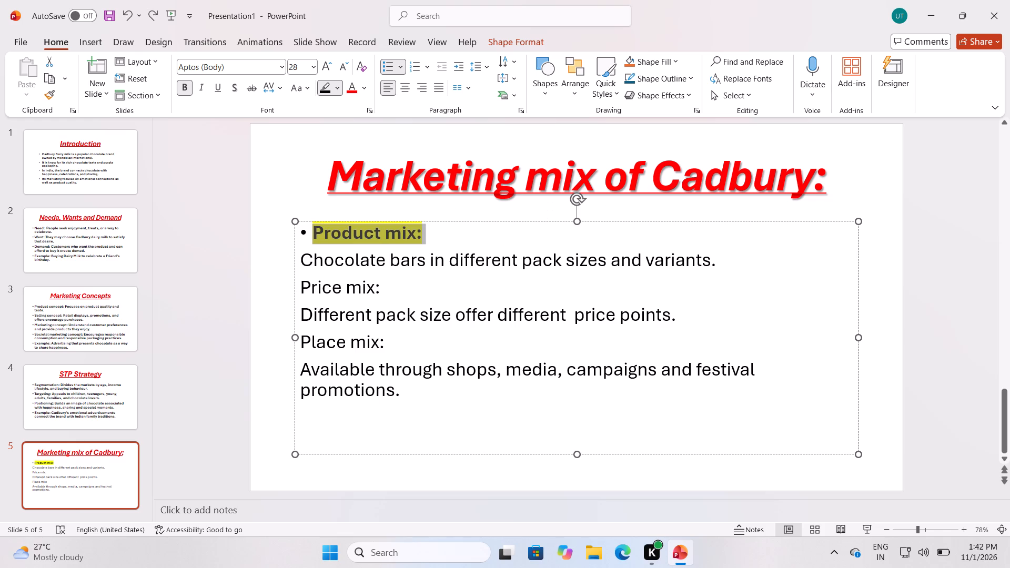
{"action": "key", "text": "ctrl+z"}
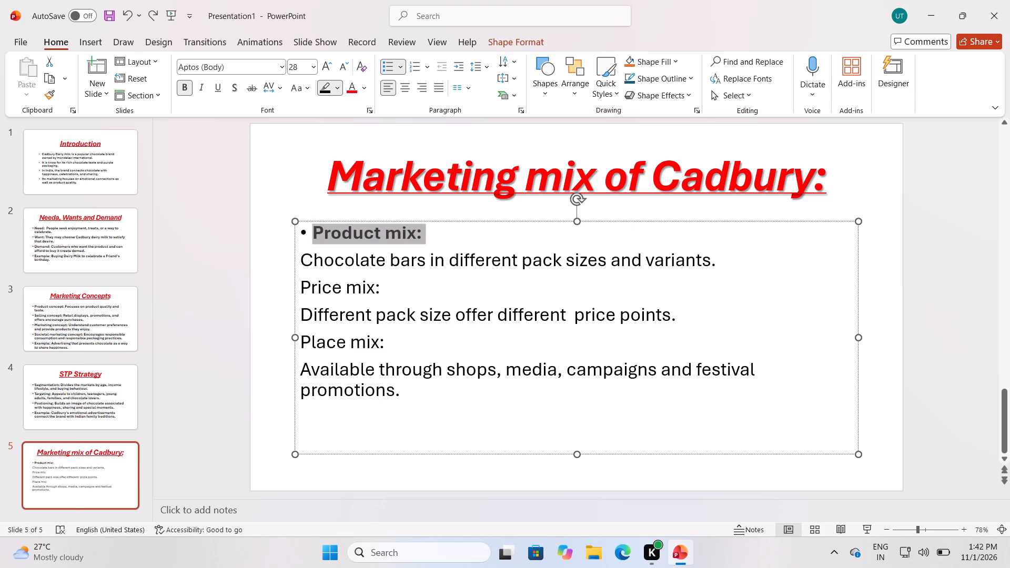
Highlight the "Product mix:" subheading in red.
{"action": "left_click", "coordinate": [338, 86]}
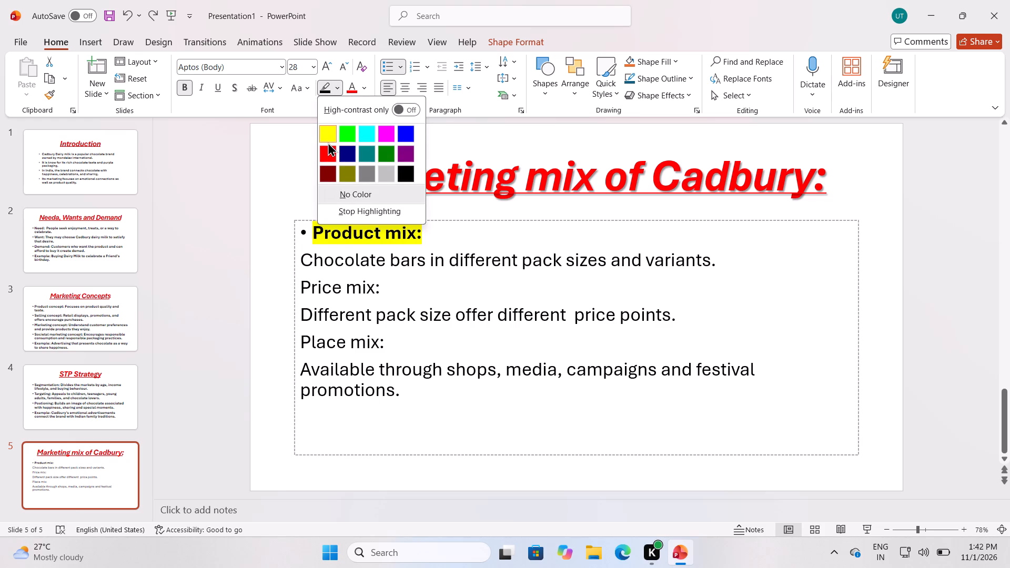
{"action": "left_click", "coordinate": [332, 155]}
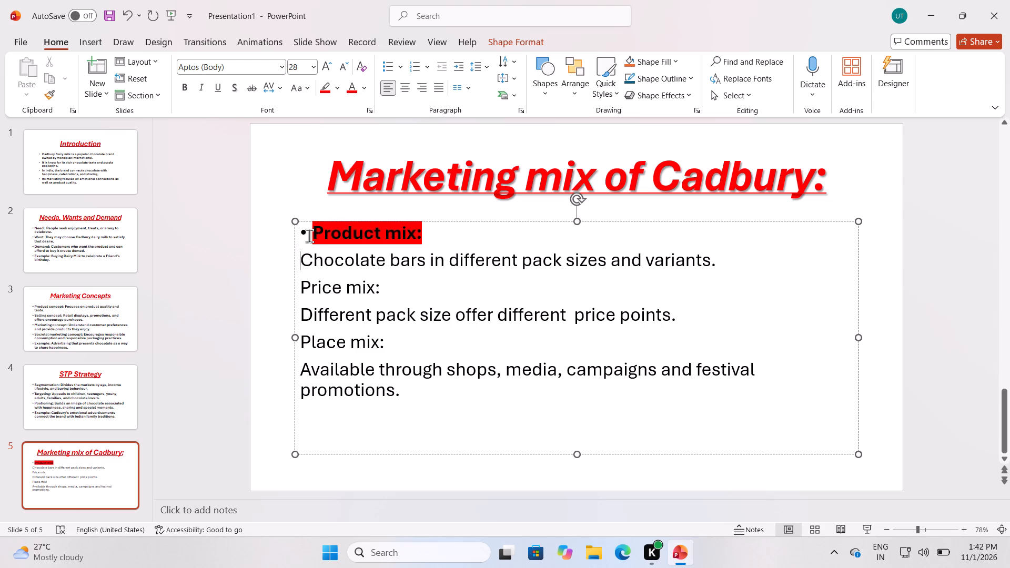
Replace the bullet before "Product mix:" with 1., 2., 3. style numbering, and dismiss the battery notification.
{"action": "left_click", "coordinate": [309, 236]}
{"action": "key", "text": "BackSpace"}
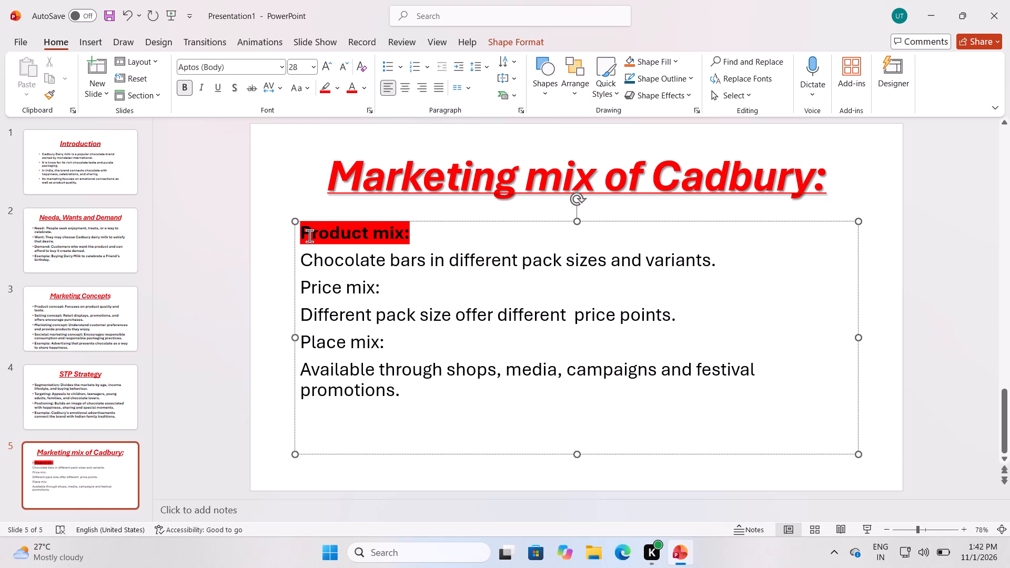
{"action": "left_click", "coordinate": [400, 67]}
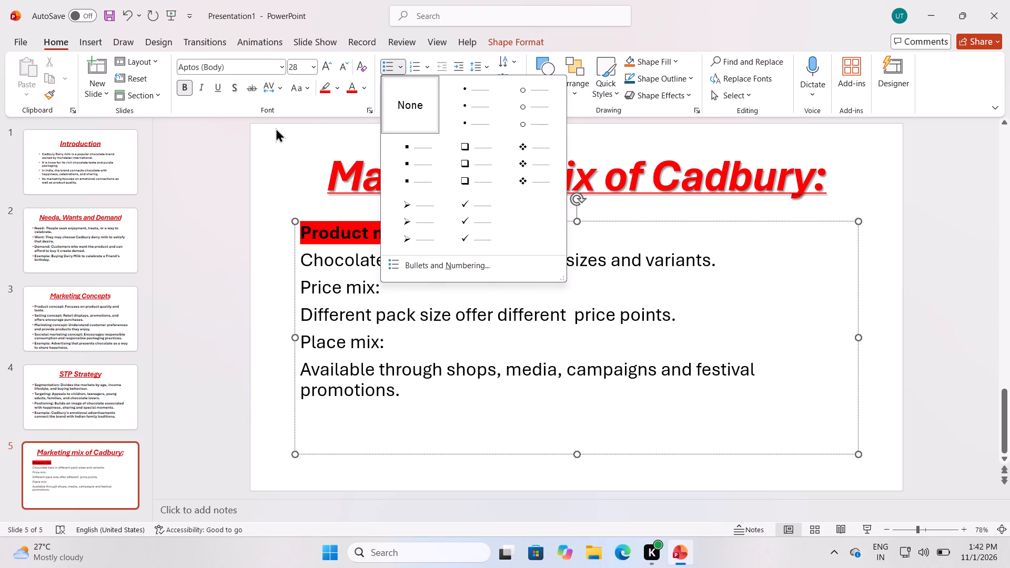
{"action": "left_click", "coordinate": [276, 128]}
{"action": "left_click", "coordinate": [426, 70]}
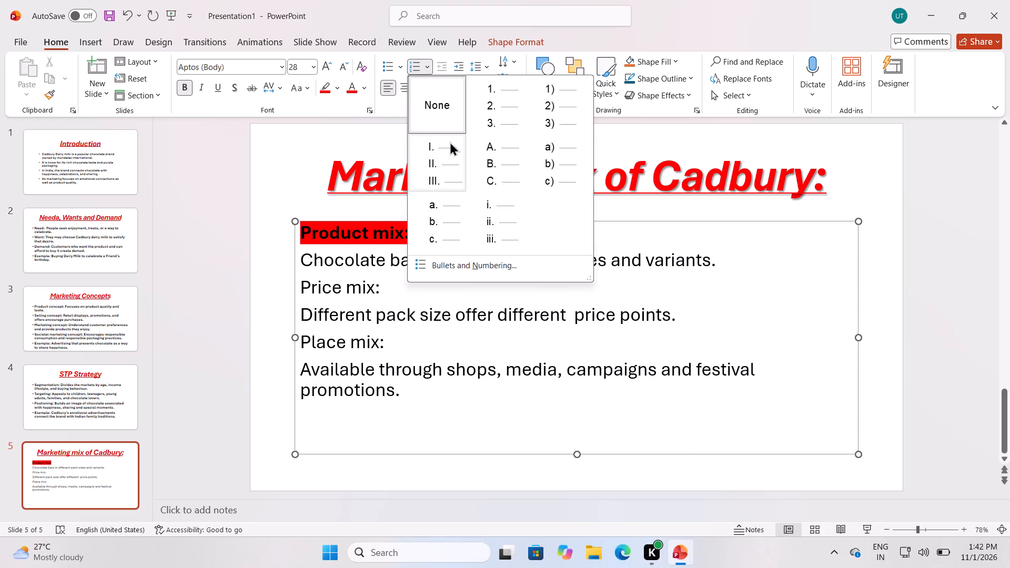
{"action": "left_click", "coordinate": [507, 114]}
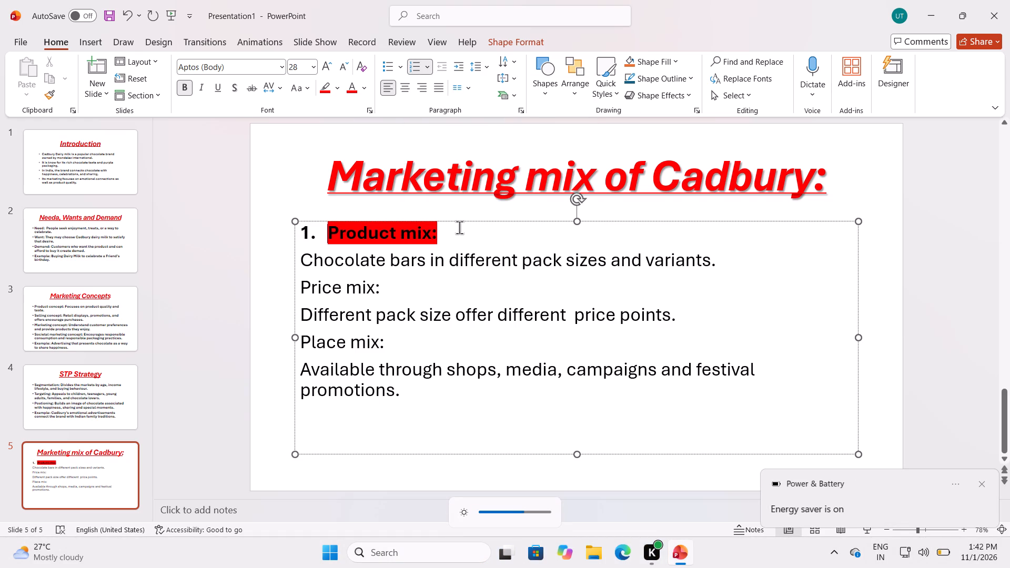
{"action": "left_click", "coordinate": [981, 485]}
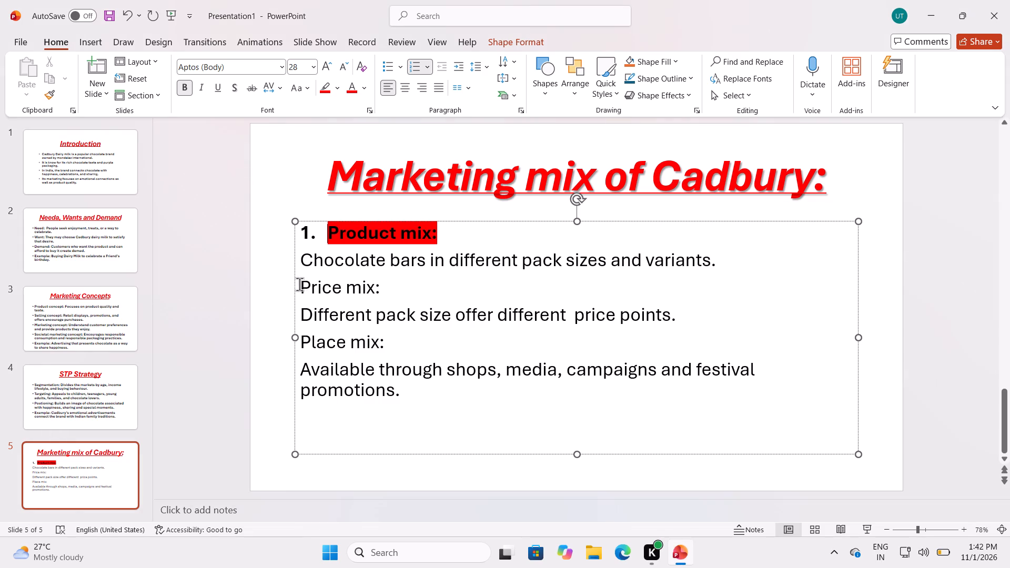
Highlight the "Price mix:" subheading in red.
{"action": "left_click_drag", "start_coordinate": [300, 284], "coordinate": [389, 292]}
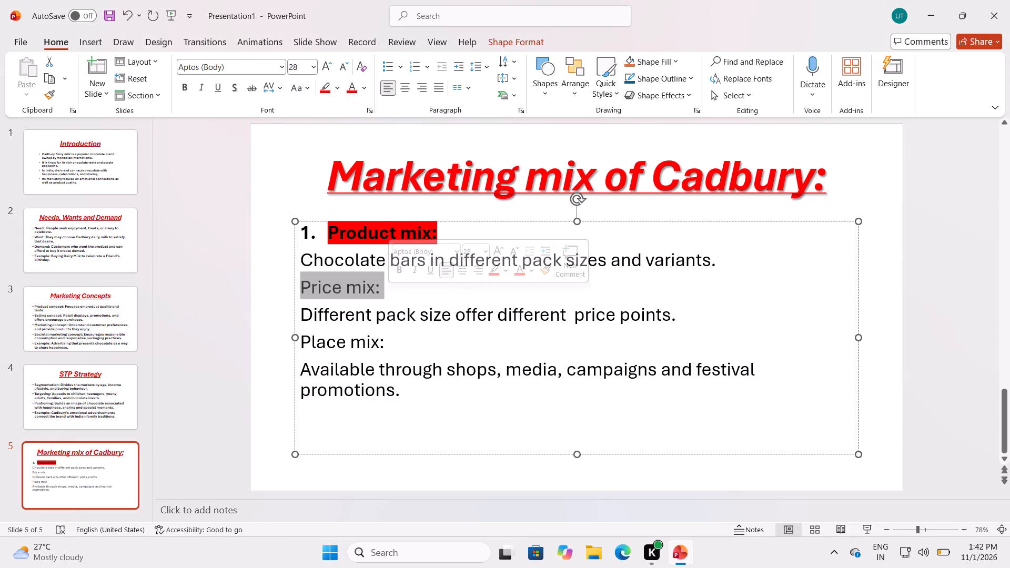
{"action": "left_click", "coordinate": [324, 88]}
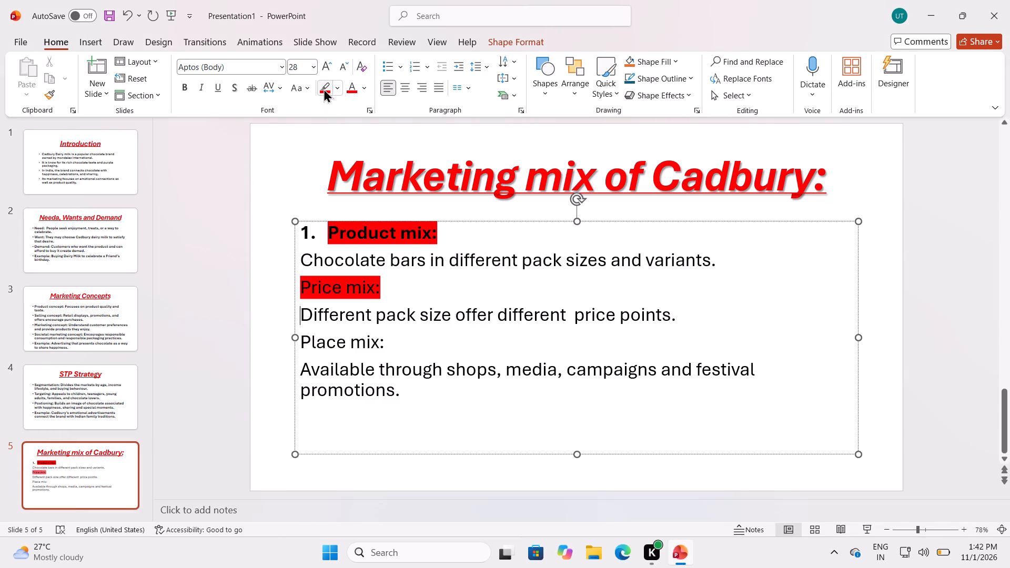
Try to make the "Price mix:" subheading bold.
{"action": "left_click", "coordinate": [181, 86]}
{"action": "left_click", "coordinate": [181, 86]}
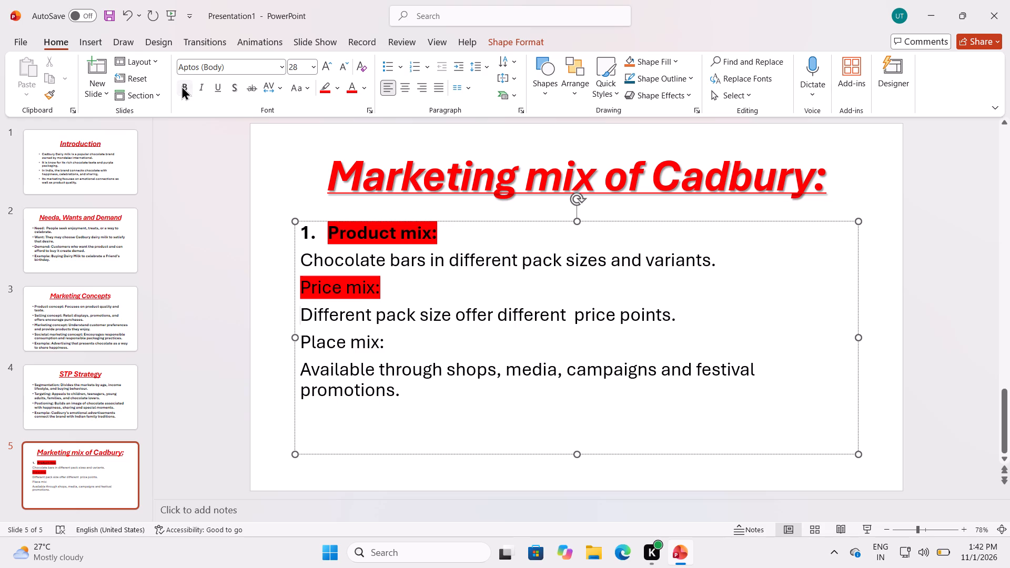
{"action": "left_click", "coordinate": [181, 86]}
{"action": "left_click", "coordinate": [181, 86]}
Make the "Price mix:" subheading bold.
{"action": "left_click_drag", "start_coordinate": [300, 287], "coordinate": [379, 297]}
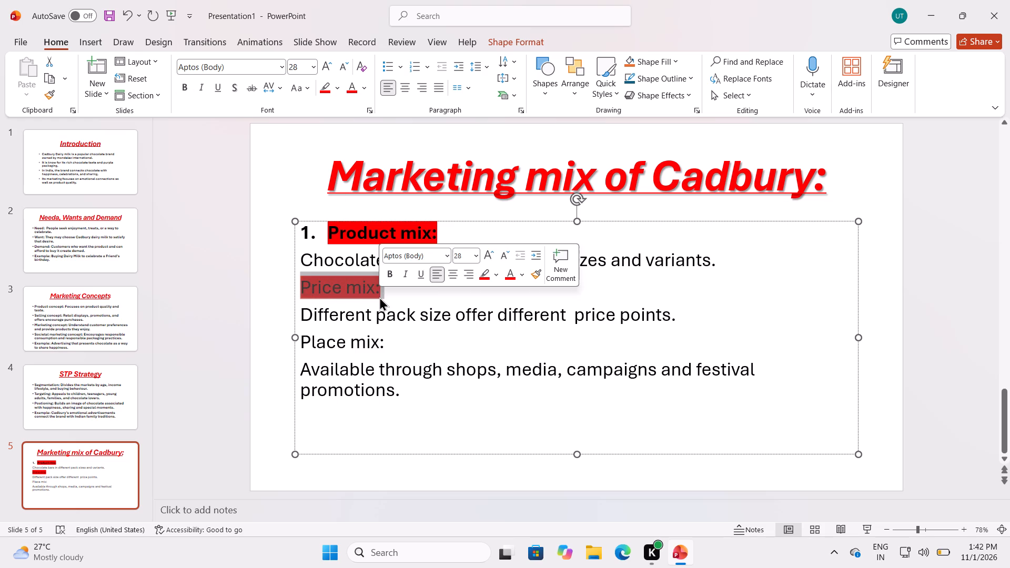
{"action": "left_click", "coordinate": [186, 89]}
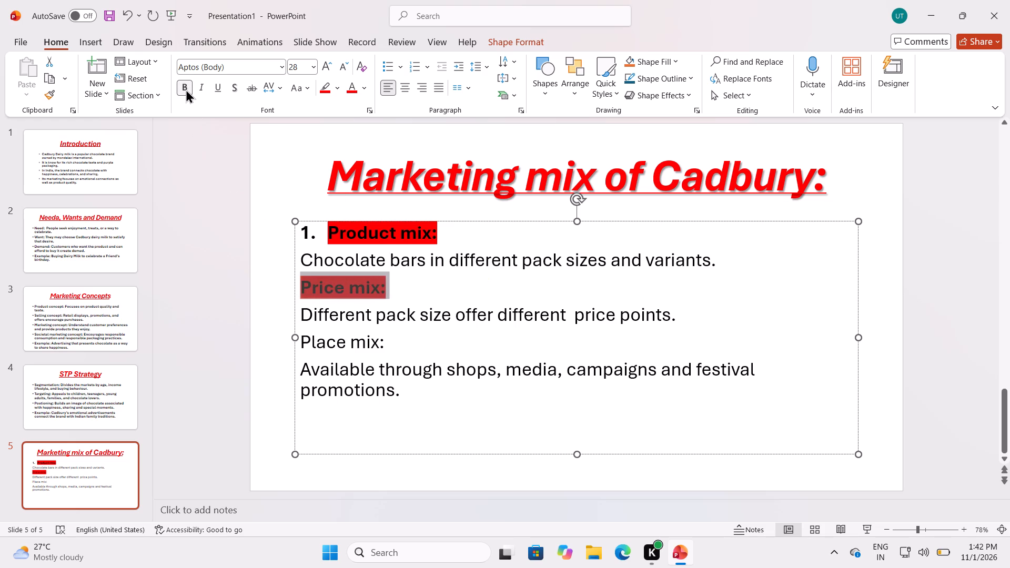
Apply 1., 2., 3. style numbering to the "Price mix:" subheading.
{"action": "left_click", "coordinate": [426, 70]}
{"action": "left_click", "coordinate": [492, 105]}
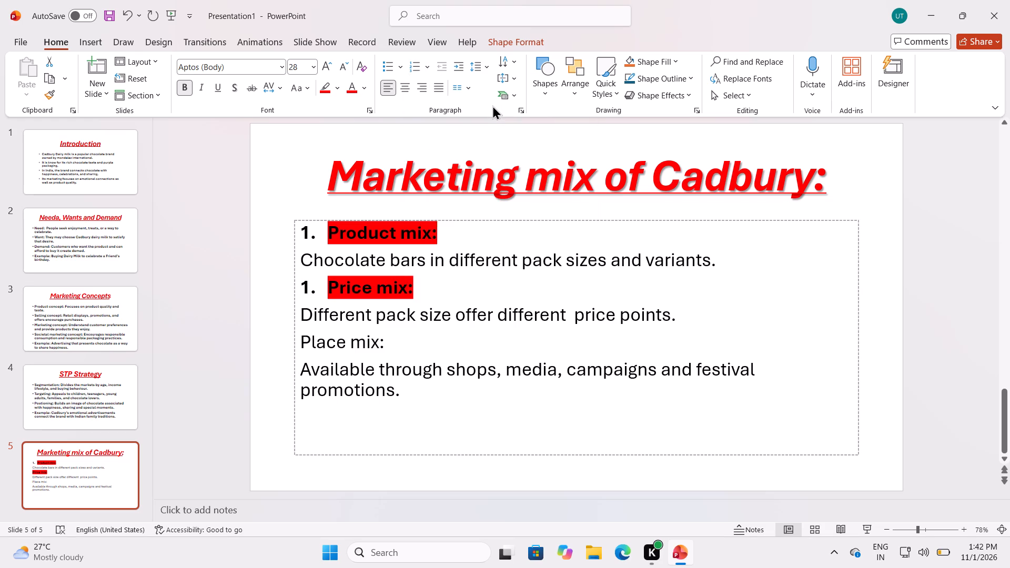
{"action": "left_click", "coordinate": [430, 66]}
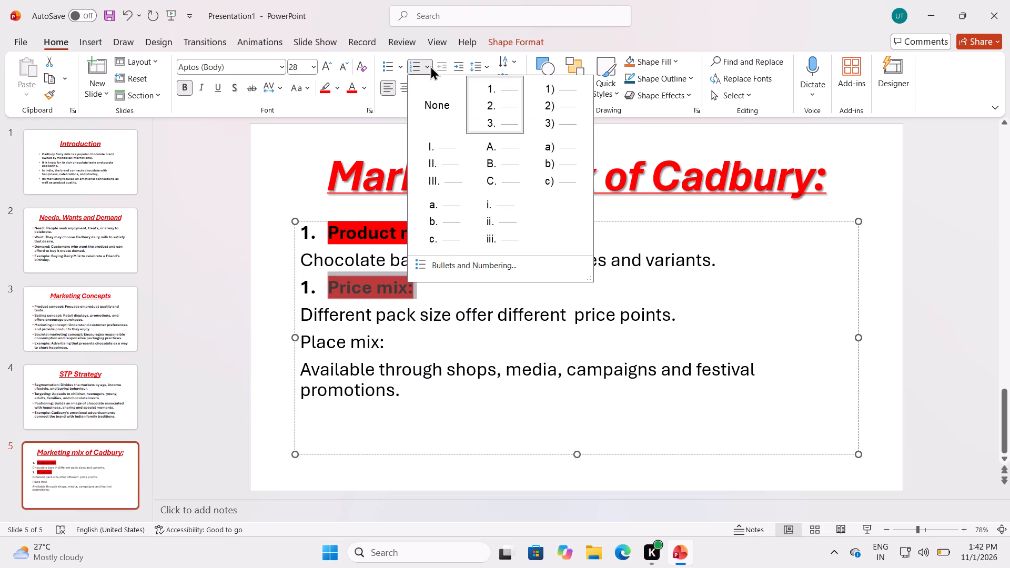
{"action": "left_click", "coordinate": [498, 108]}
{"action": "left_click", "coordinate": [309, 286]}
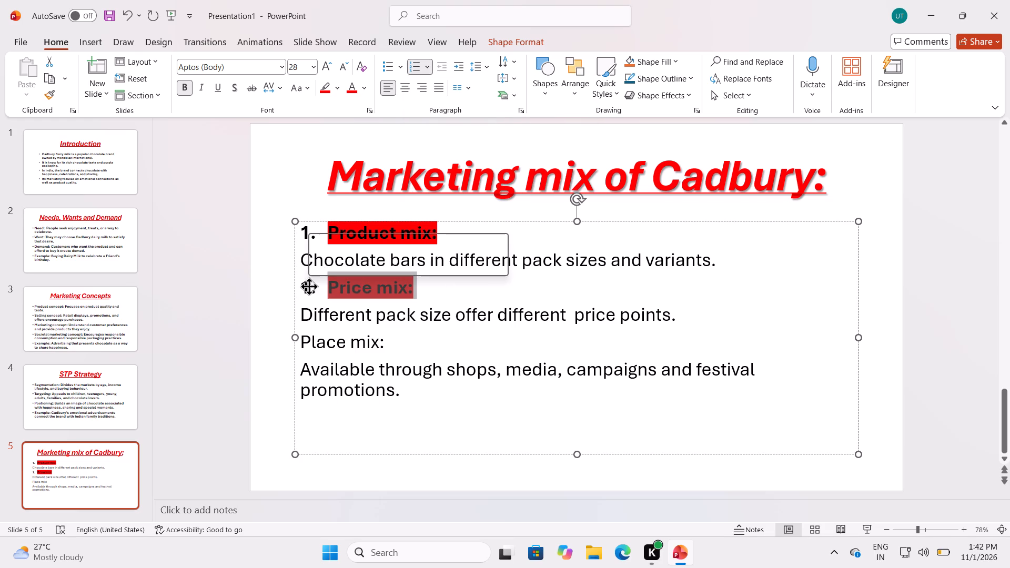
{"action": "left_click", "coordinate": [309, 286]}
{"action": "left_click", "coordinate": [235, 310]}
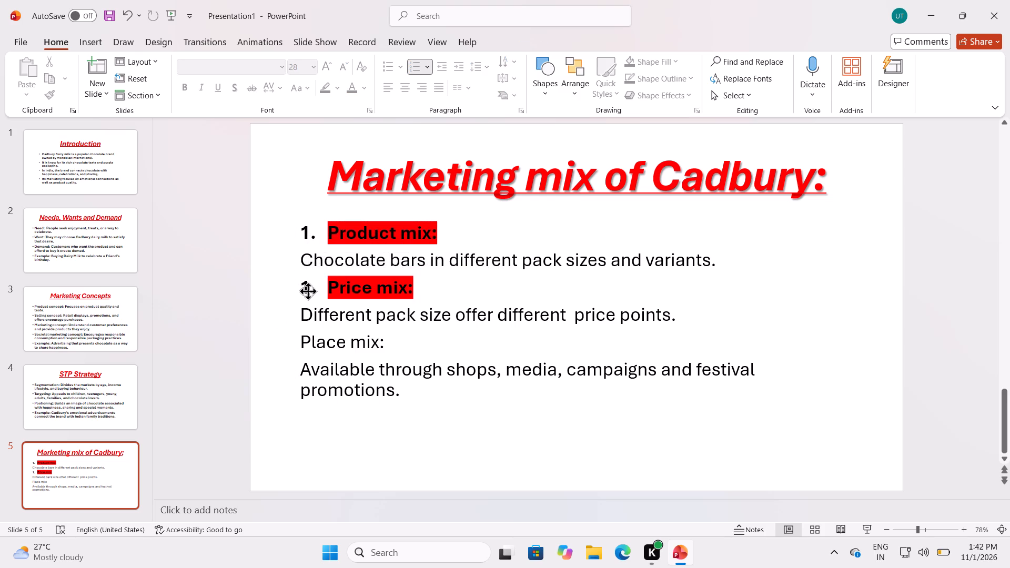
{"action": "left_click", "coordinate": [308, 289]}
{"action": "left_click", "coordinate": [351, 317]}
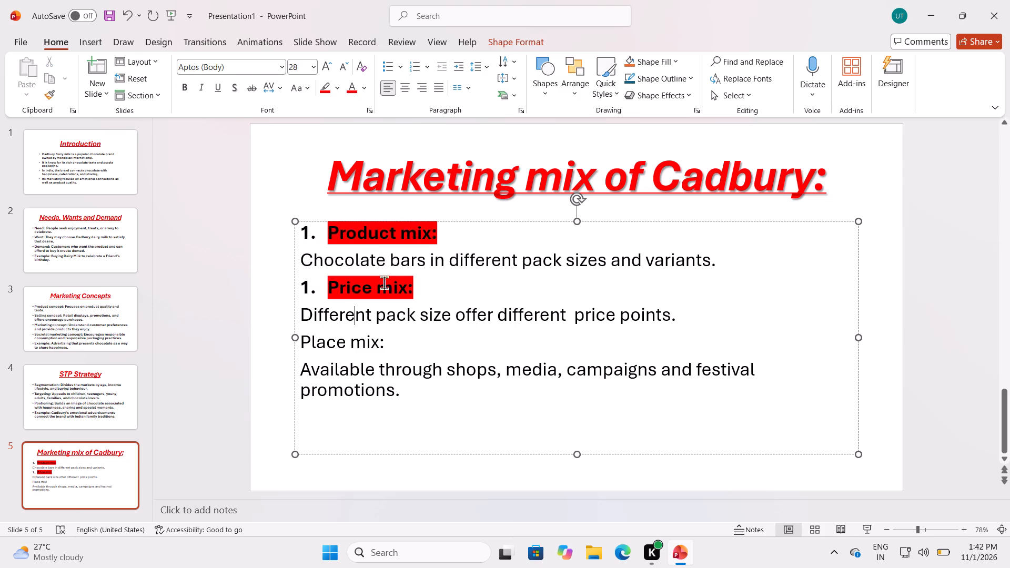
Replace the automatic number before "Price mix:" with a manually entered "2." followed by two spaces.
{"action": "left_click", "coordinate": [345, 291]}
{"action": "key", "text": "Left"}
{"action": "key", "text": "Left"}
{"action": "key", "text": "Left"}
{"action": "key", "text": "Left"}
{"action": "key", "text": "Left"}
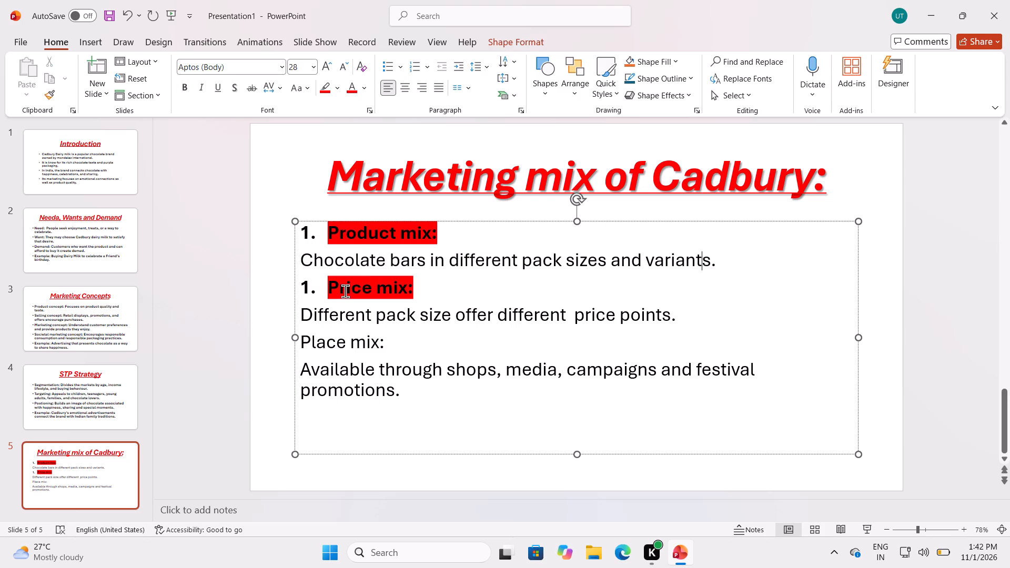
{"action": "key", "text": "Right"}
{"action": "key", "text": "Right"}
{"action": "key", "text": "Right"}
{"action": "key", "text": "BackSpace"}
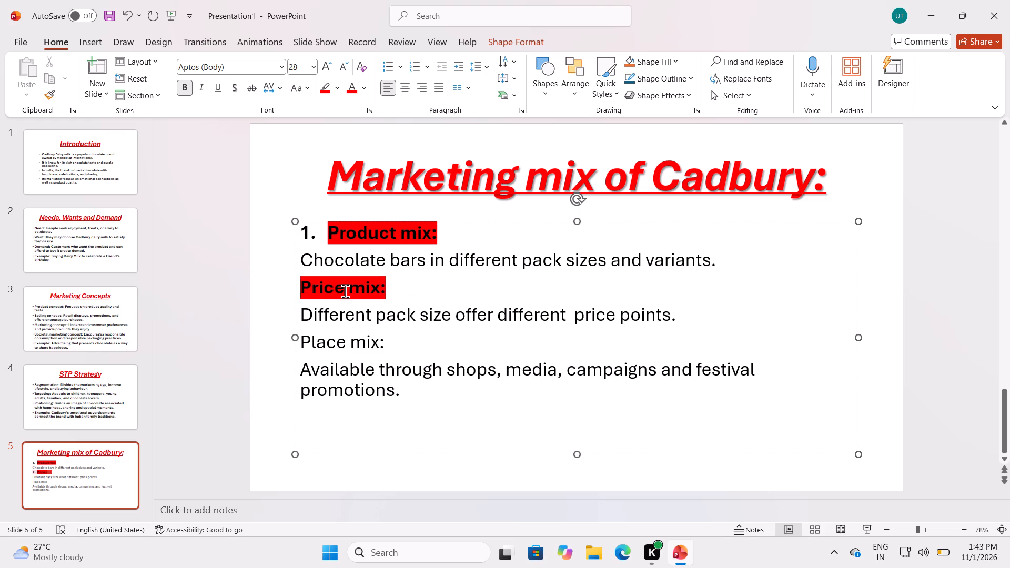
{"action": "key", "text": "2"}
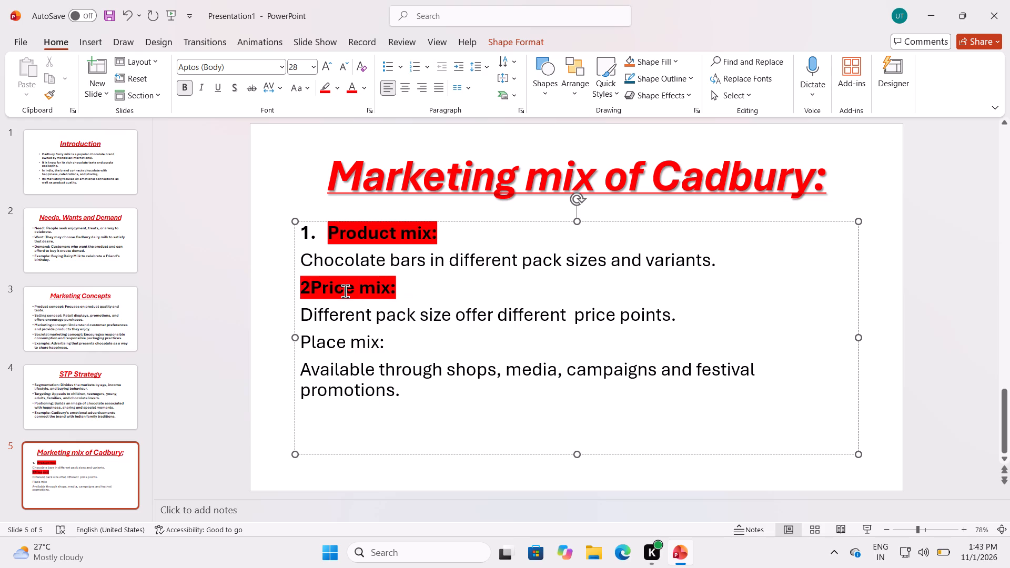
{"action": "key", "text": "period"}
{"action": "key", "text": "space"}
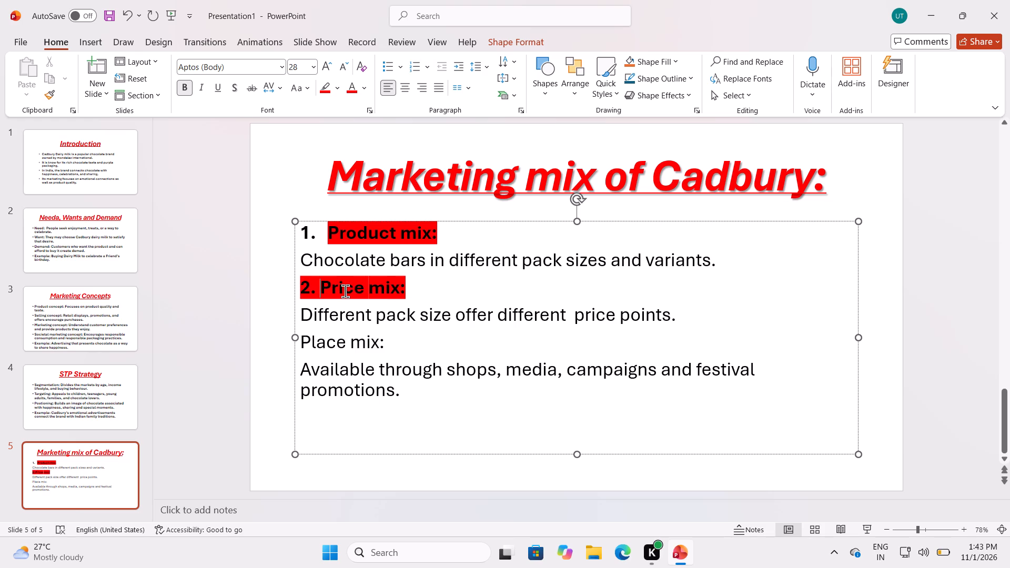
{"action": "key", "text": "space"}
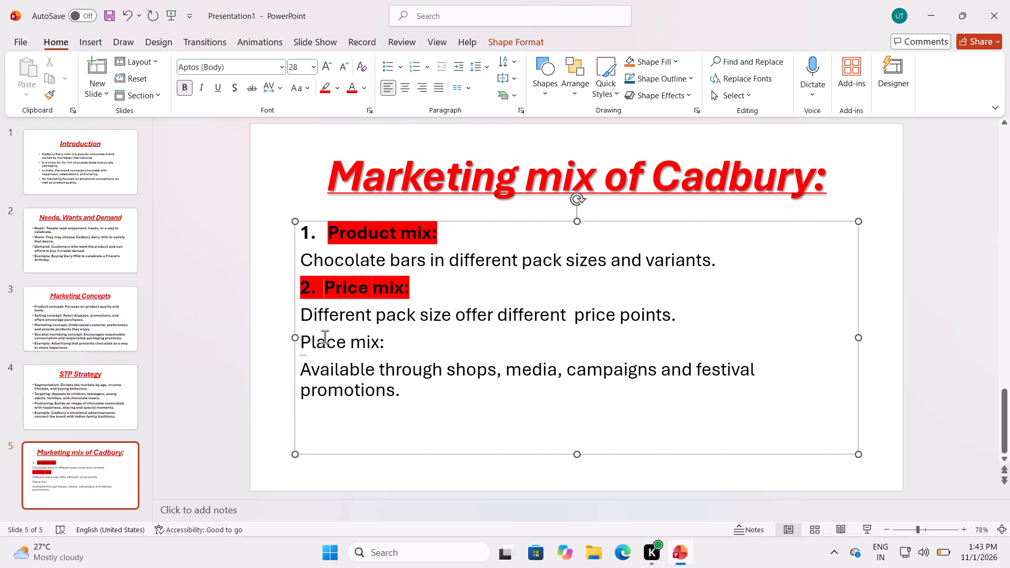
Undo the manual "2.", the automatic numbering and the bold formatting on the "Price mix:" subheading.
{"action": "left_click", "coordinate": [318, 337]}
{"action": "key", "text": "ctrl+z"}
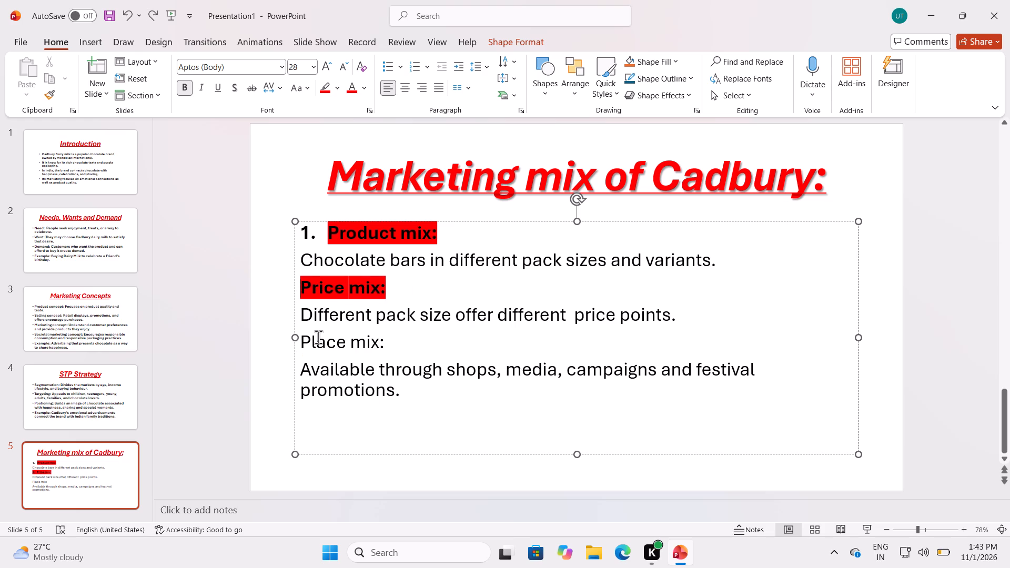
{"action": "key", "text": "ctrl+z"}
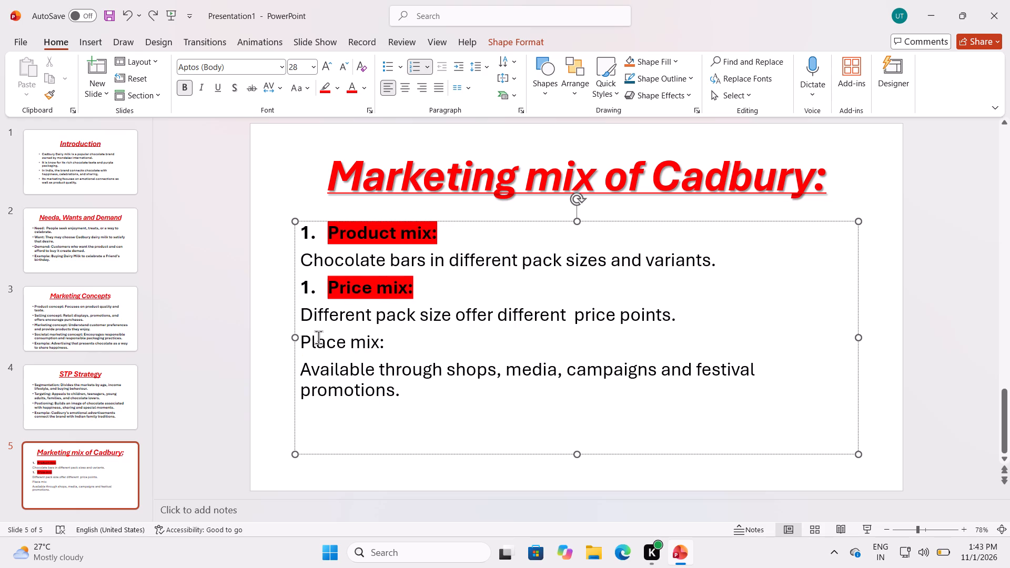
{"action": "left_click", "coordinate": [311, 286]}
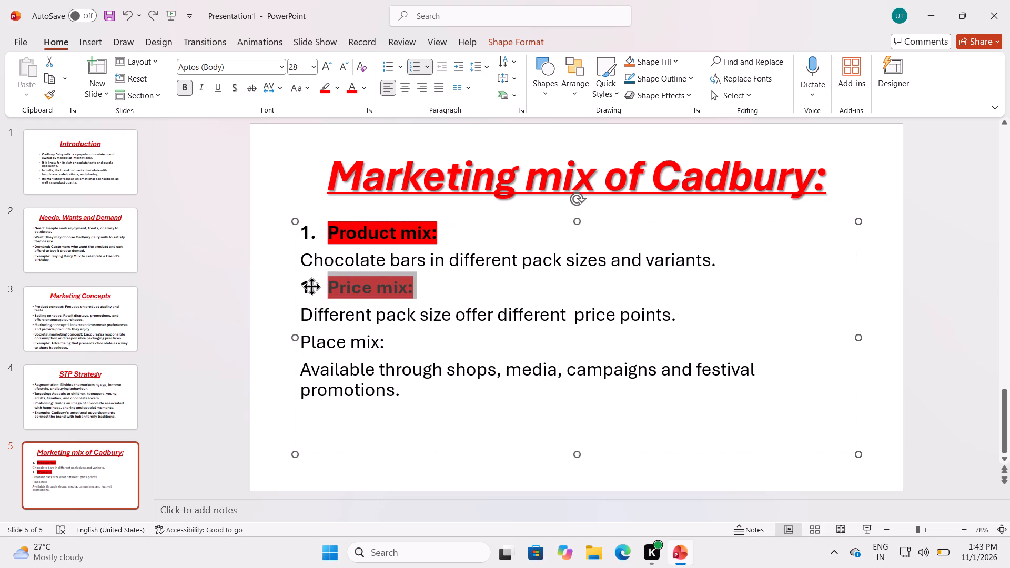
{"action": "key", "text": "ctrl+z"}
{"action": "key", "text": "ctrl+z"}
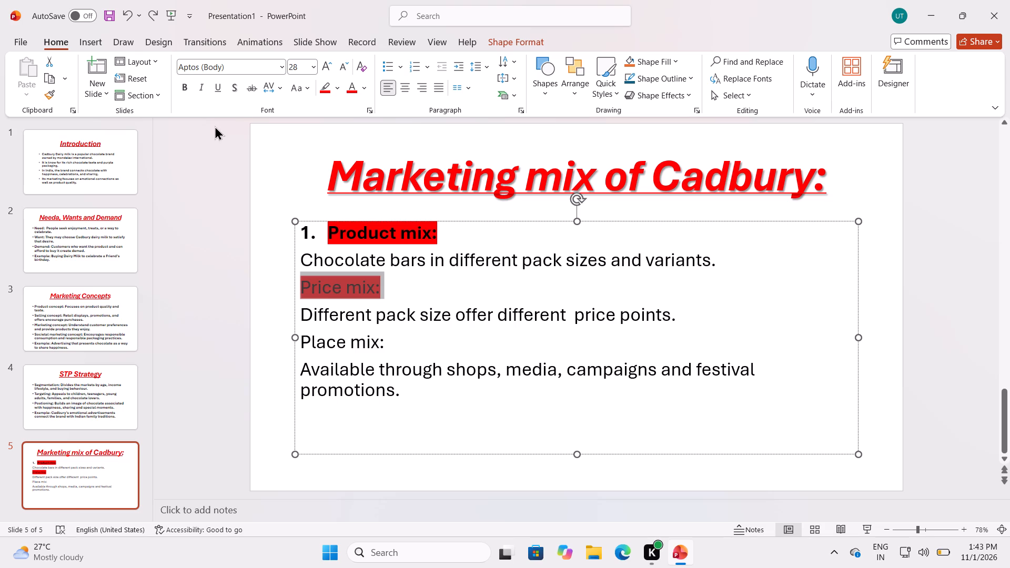
Make the selected "Price mix:" subheading bold.
{"action": "left_click", "coordinate": [183, 85]}
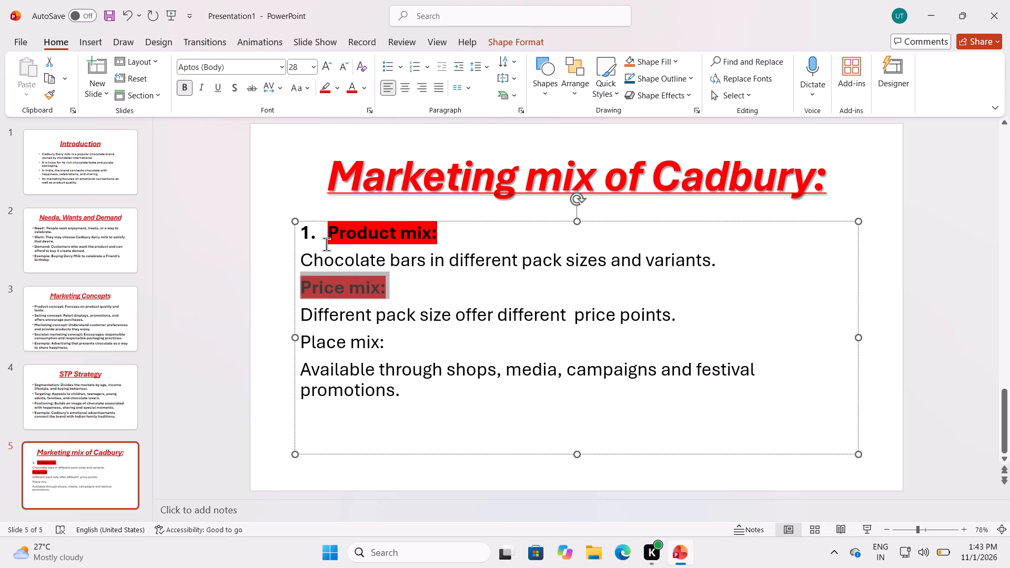
Remove the numbering before the "Product mix:" subheading, keeping its text as "Product mix:".
{"action": "left_click", "coordinate": [326, 244]}
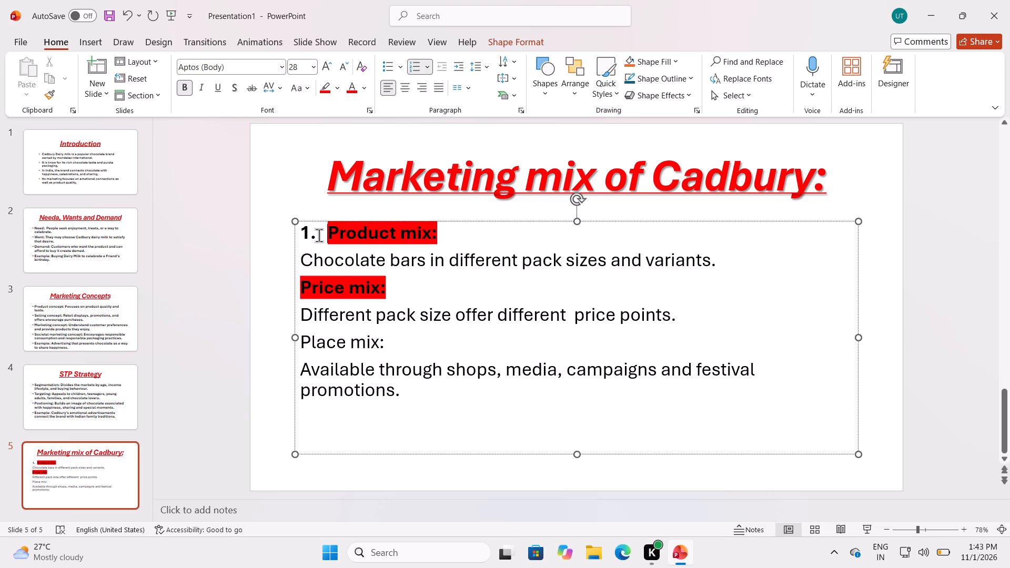
{"action": "left_click", "coordinate": [315, 232]}
{"action": "left_click", "coordinate": [336, 236]}
{"action": "key", "text": "BackSpace"}
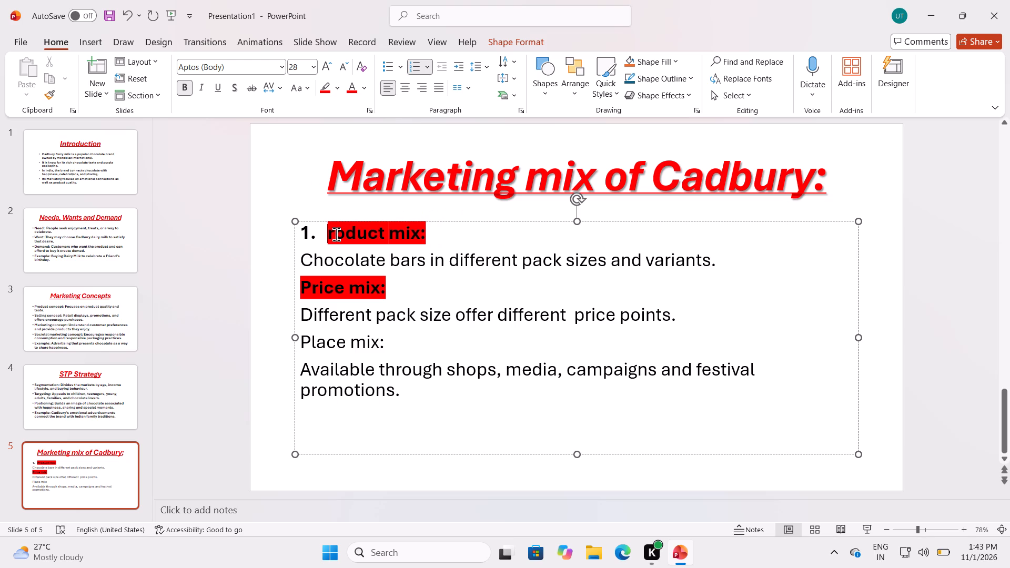
{"action": "key", "text": "BackSpace"}
{"action": "key", "text": "BackSpace"}
{"action": "key", "text": "p"}
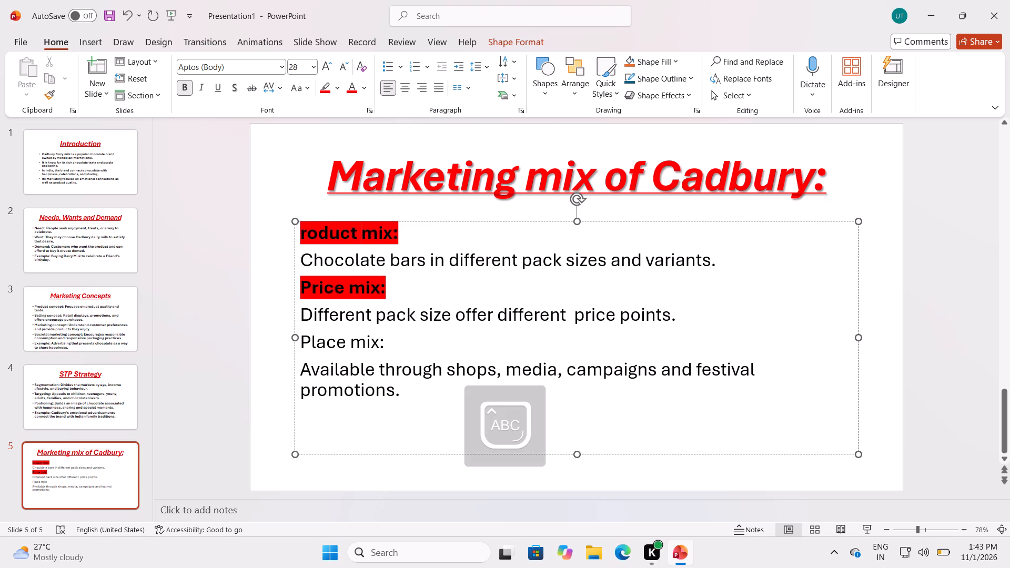
{"action": "key", "text": "p"}
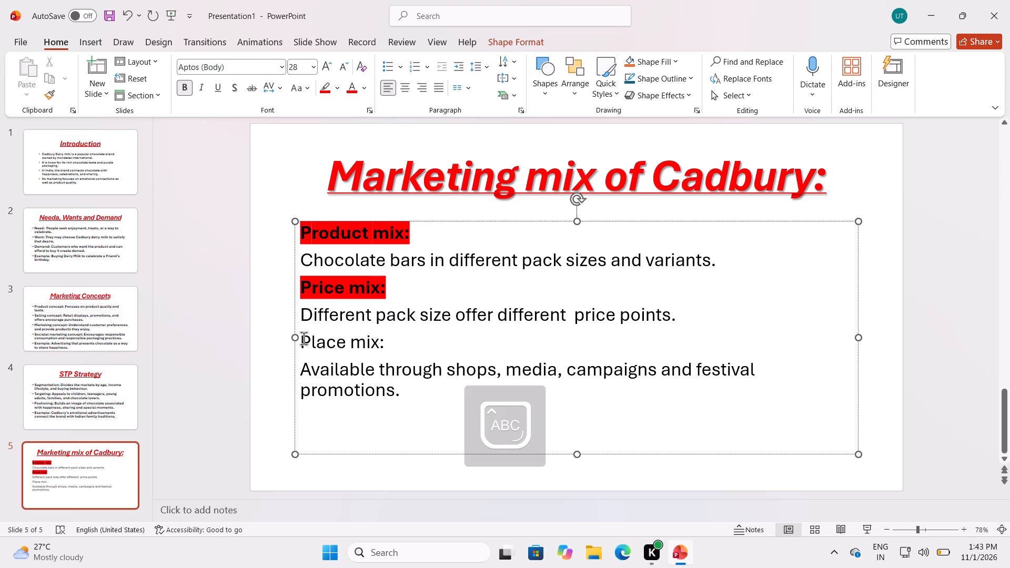
Make the "Place mix:" subheading bold and highlight it in red.
{"action": "left_click_drag", "start_coordinate": [302, 339], "coordinate": [400, 348]}
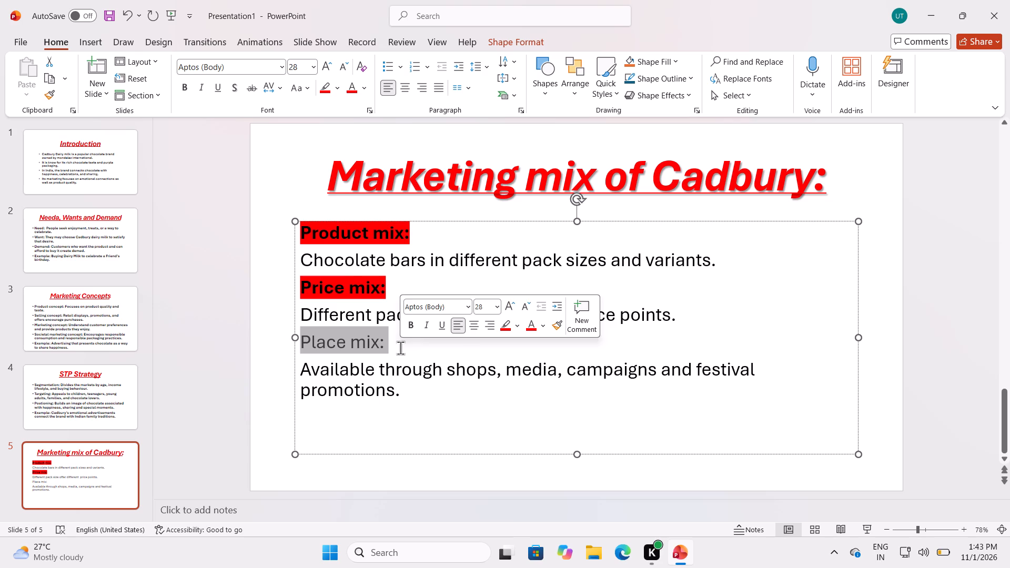
{"action": "left_click", "coordinate": [181, 90]}
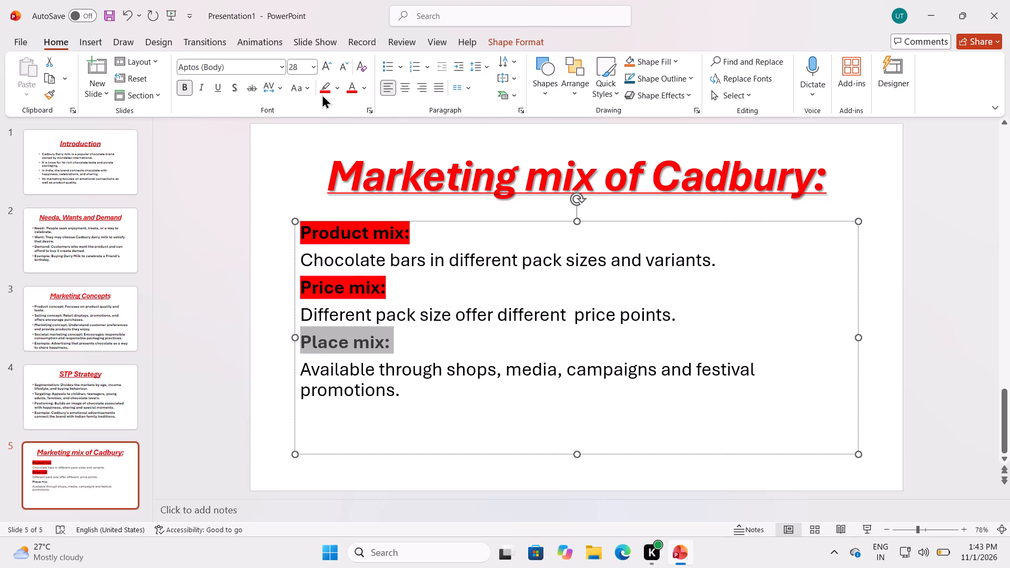
{"action": "left_click", "coordinate": [327, 92]}
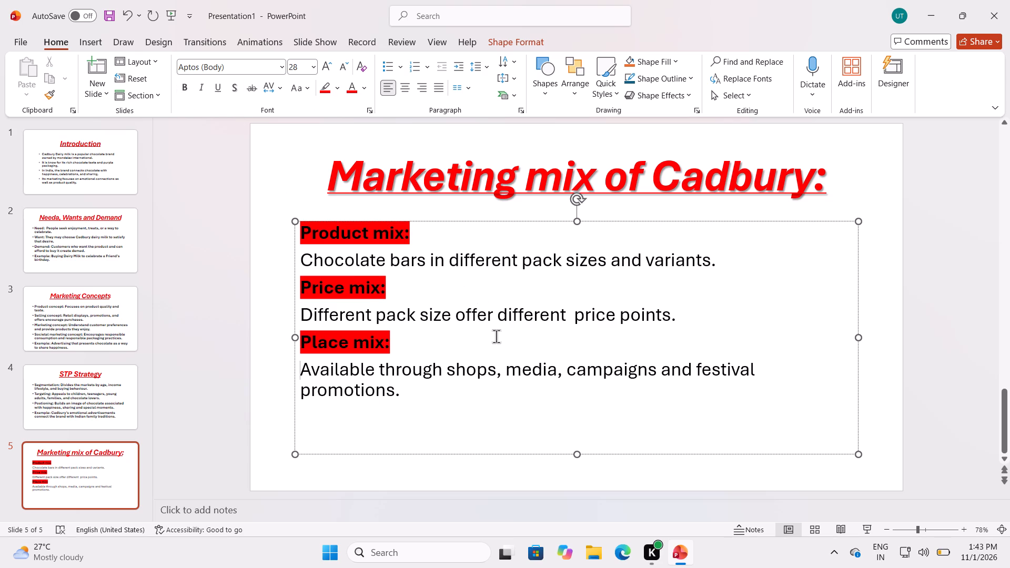
{"action": "left_click", "coordinate": [496, 336]}
Add a new line reading "Promotions:" below the paragraph under "Place mix:".
{"action": "scroll", "coordinate": [457, 434], "scroll_direction": "down", "scroll_amount": 2}
{"action": "left_click", "coordinate": [413, 393]}
{"action": "key", "text": "Return"}
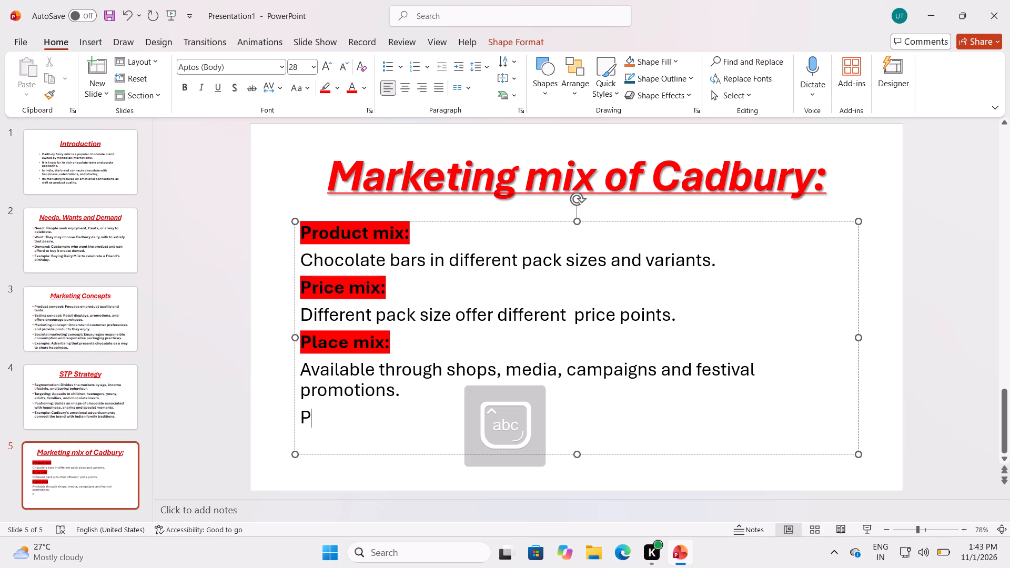
{"action": "type", "text": "romotions"}
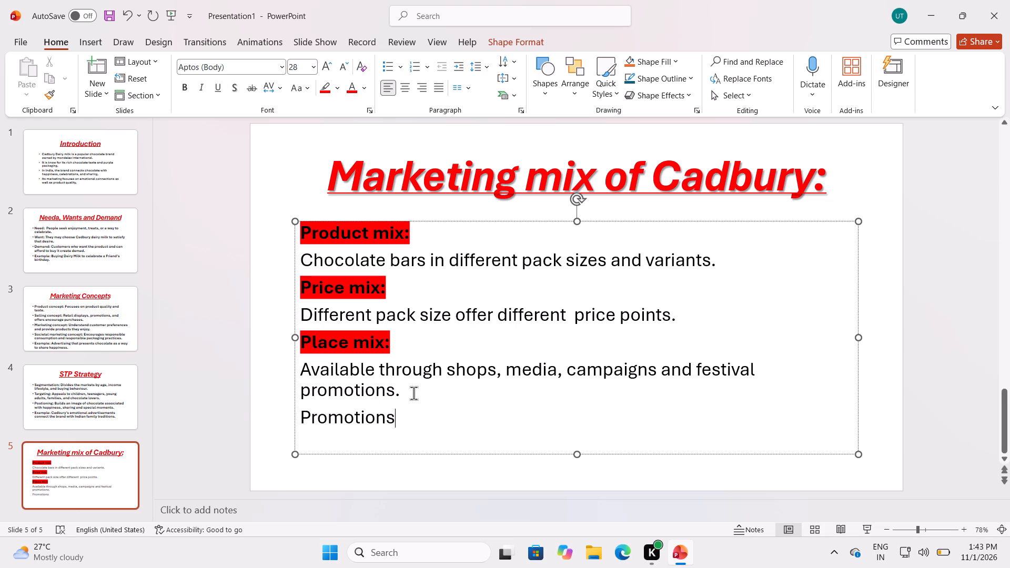
{"action": "key", "text": "shift+colon"}
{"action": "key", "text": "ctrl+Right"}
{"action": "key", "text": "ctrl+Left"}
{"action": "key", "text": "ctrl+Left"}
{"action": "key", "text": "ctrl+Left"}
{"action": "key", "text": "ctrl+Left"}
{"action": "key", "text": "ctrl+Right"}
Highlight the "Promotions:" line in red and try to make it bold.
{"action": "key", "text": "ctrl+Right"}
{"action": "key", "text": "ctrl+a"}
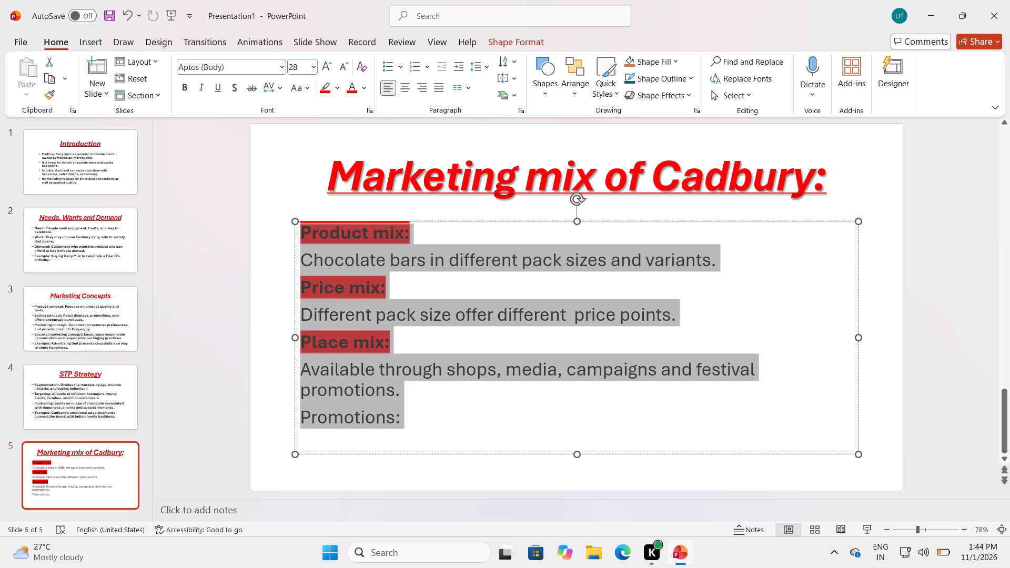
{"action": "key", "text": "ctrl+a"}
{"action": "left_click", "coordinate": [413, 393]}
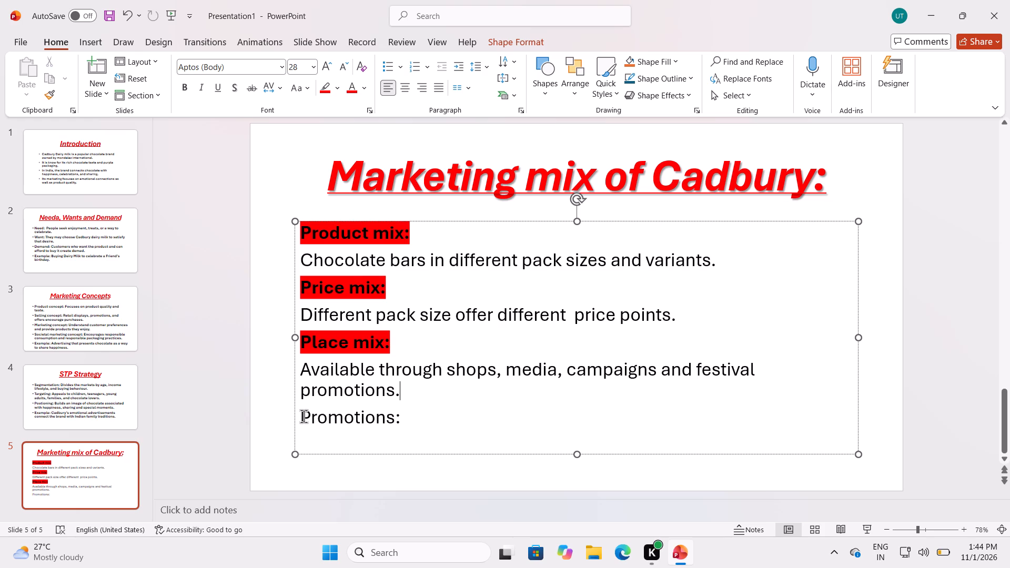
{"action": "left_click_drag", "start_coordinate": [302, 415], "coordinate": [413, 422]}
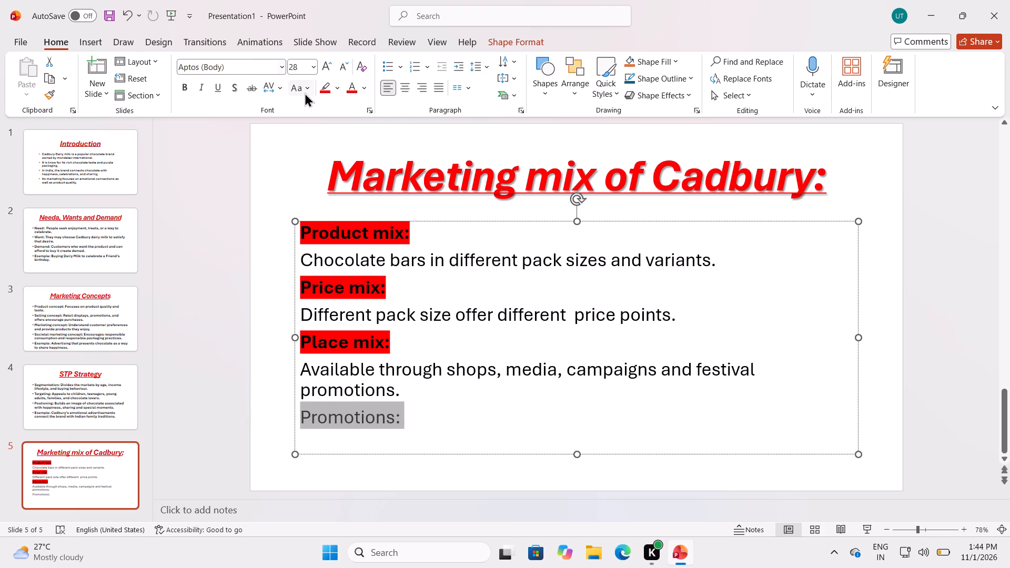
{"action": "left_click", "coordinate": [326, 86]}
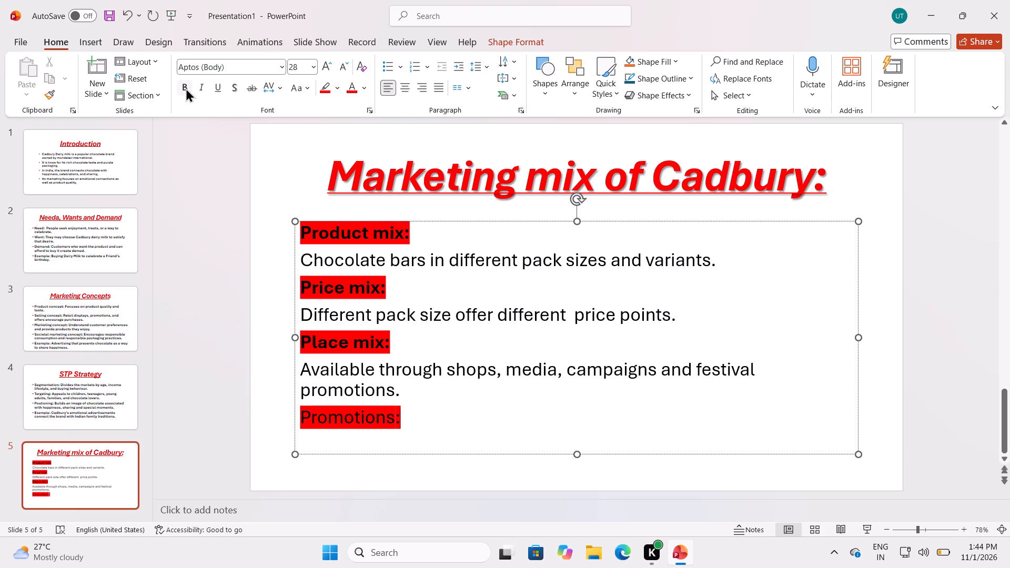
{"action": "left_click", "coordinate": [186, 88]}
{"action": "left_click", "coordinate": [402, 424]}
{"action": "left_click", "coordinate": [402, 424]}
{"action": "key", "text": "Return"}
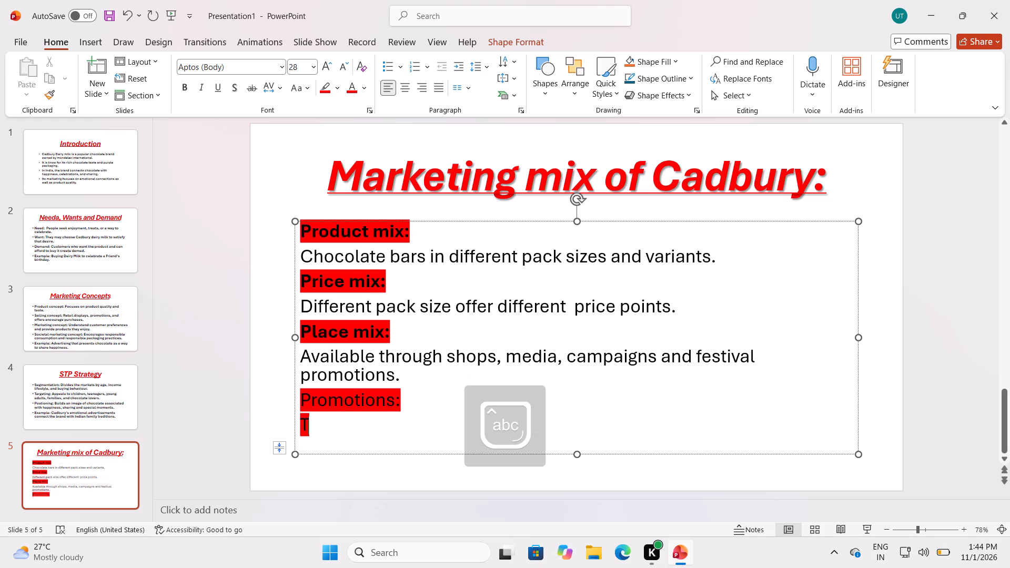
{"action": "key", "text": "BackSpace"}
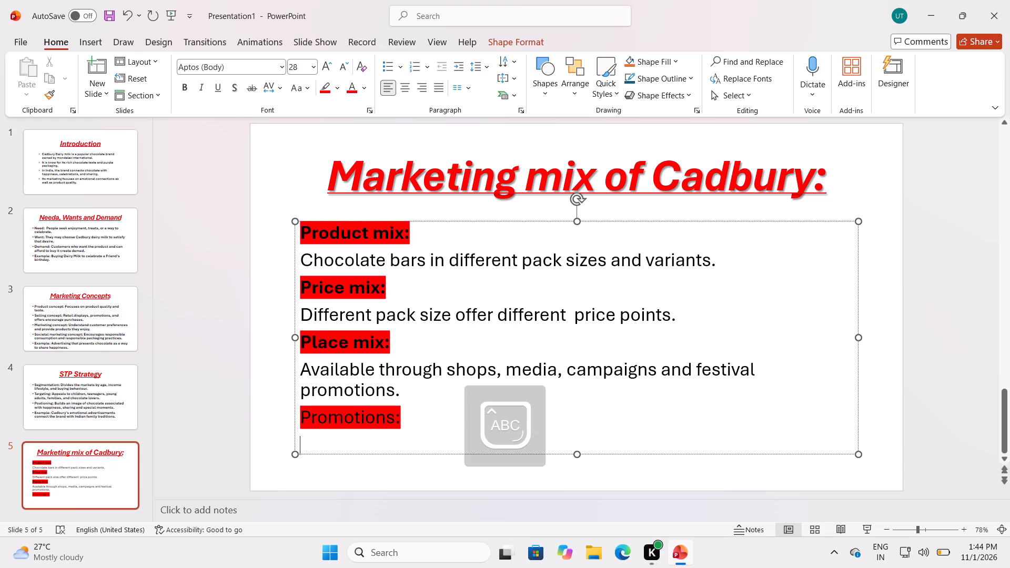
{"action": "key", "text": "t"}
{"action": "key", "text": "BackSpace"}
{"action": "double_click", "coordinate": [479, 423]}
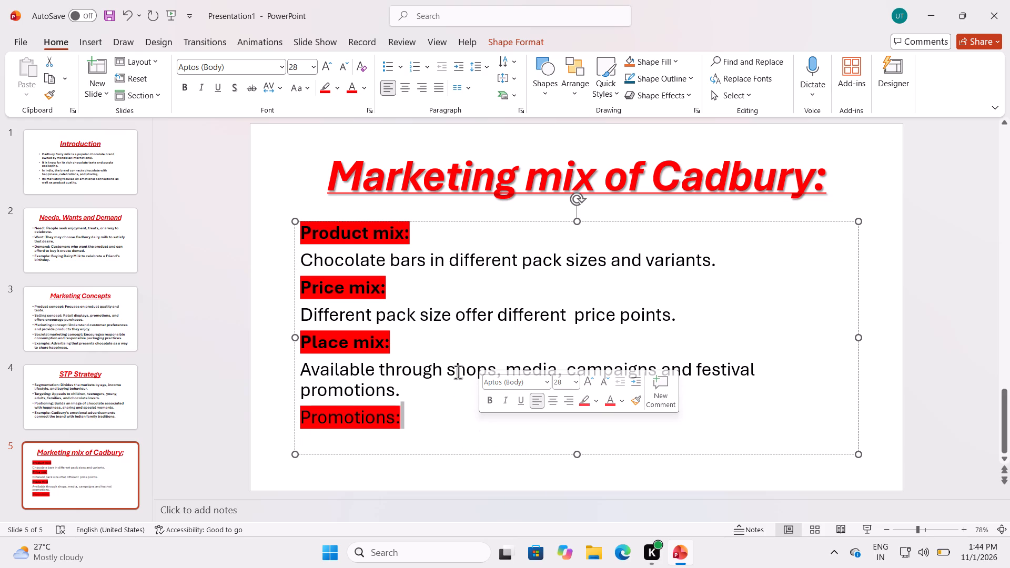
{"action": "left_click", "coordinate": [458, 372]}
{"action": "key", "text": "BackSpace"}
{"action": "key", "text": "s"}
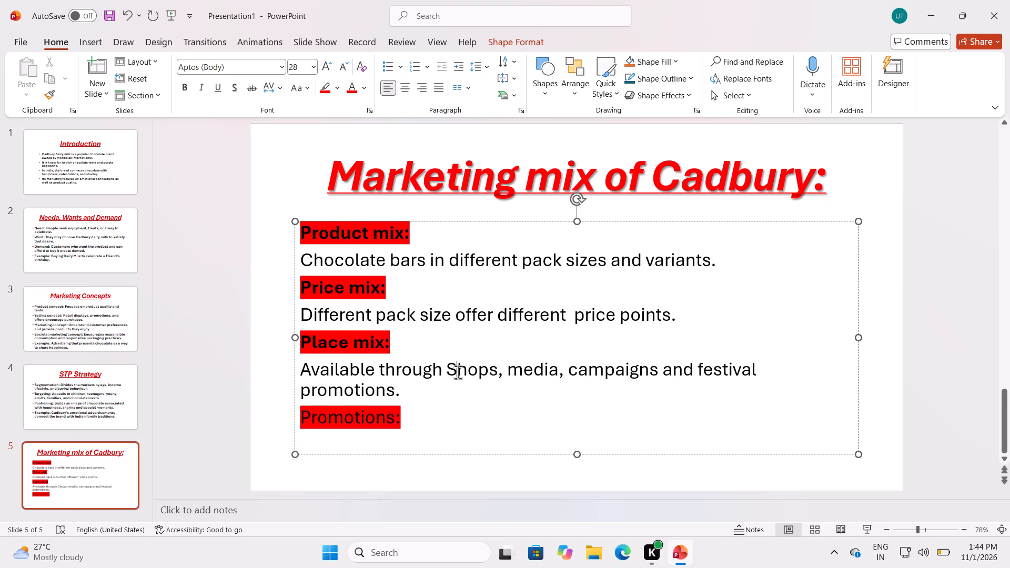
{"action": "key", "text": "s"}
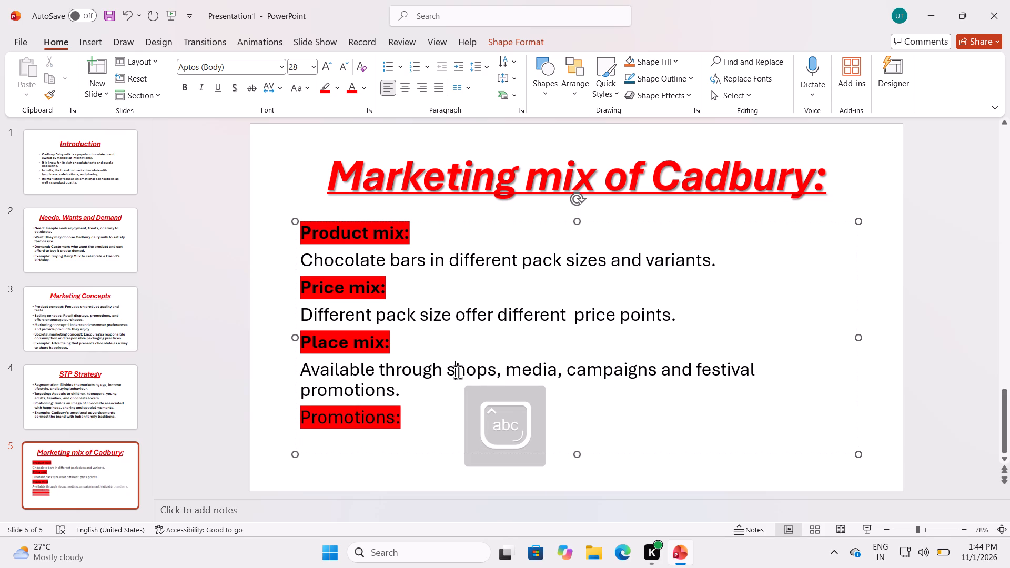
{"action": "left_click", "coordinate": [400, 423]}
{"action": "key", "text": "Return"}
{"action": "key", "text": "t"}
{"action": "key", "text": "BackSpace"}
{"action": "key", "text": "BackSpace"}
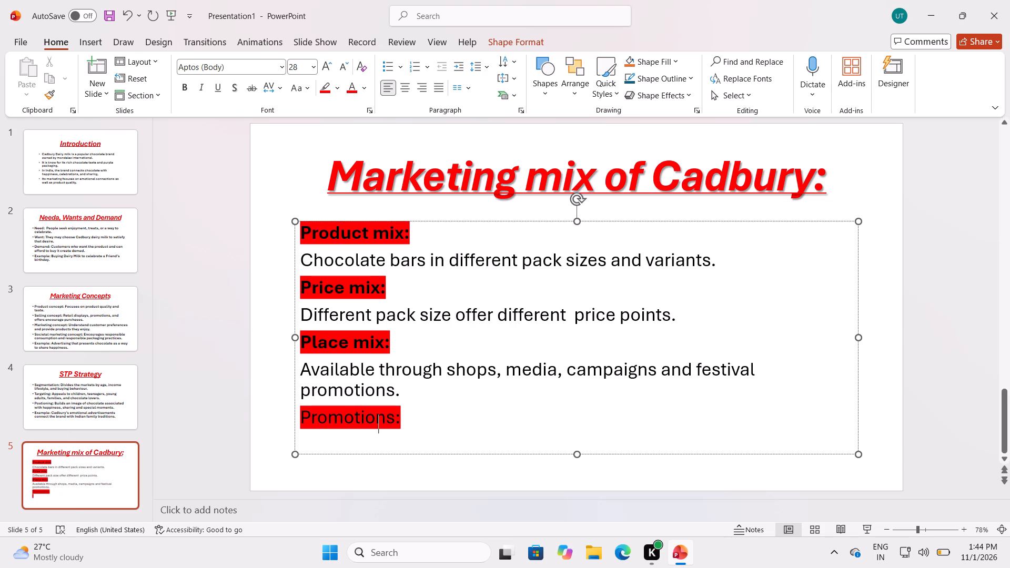
Delete the "Promotions:" line and its empty paragraph from the end of the marketing mix text.
{"action": "key", "text": "BackSpace"}
{"action": "key", "text": "BackSpace"}
{"action": "key", "text": "BackSpace"}
{"action": "key", "text": "BackSpace"}
{"action": "key", "text": "BackSpace"}
{"action": "key", "text": "BackSpace"}
{"action": "key", "text": "BackSpace"}
{"action": "key", "text": "BackSpace"}
{"action": "key", "text": "BackSpace"}
{"action": "key", "text": "BackSpace"}
{"action": "key", "text": "BackSpace"}
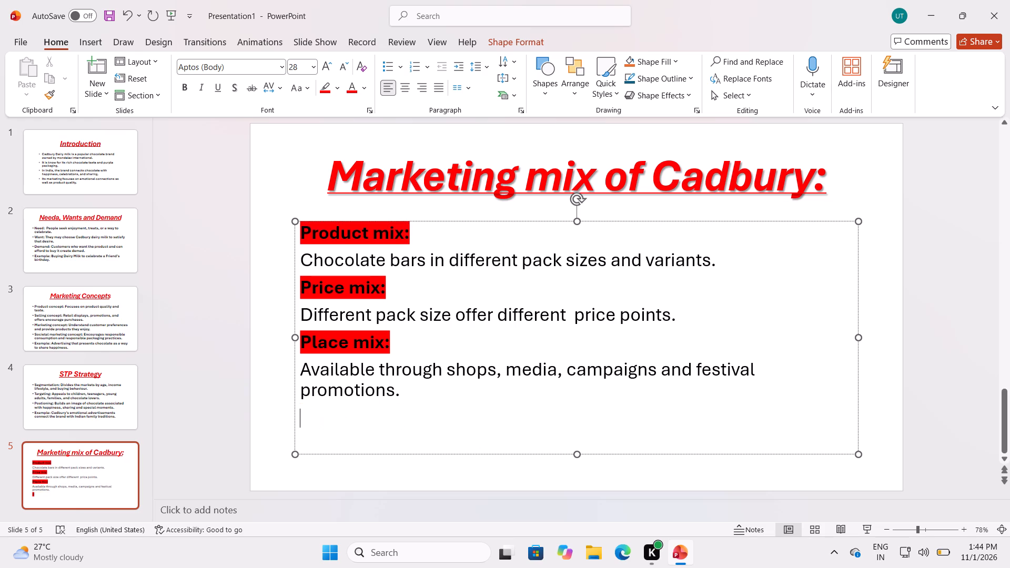
{"action": "key", "text": "BackSpace"}
Add a title-and-content slide after the marketing mix slide and title it "Branding and emotional marketing".
{"action": "left_click", "coordinate": [104, 94]}
{"action": "left_click", "coordinate": [187, 149]}
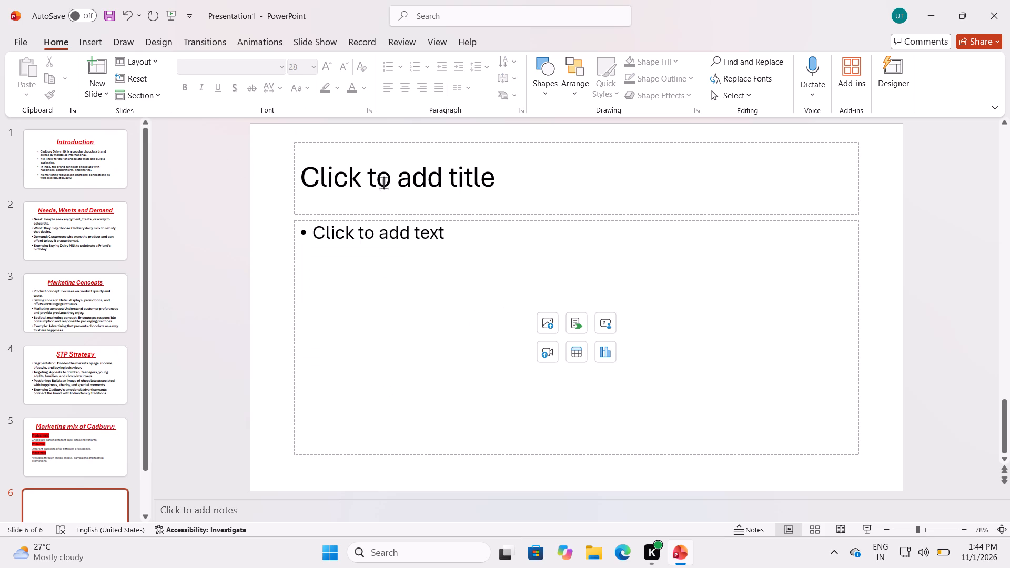
{"action": "left_click", "coordinate": [403, 181]}
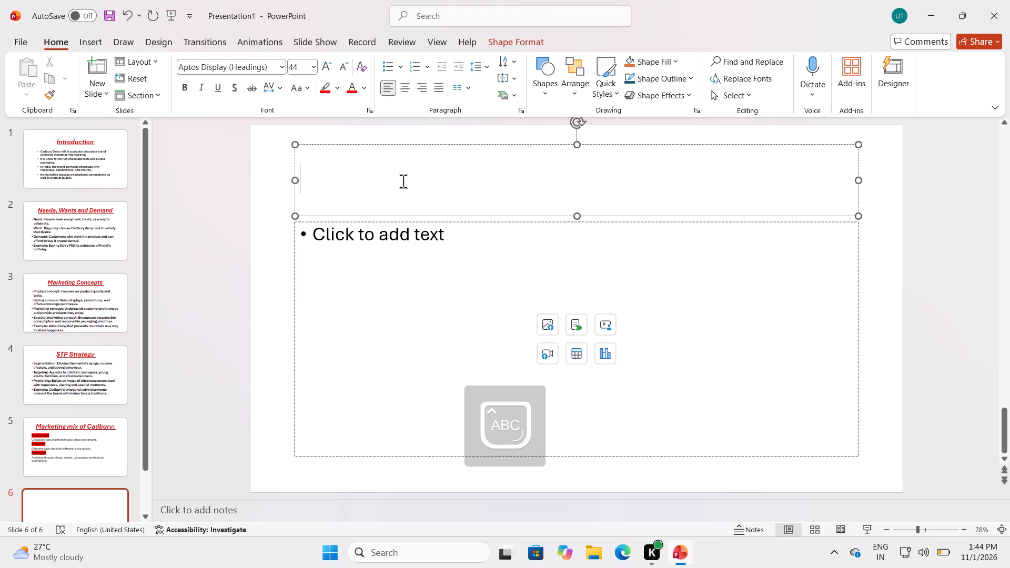
{"action": "type", "text": "randing and emotional"}
{"action": "key", "text": "space"}
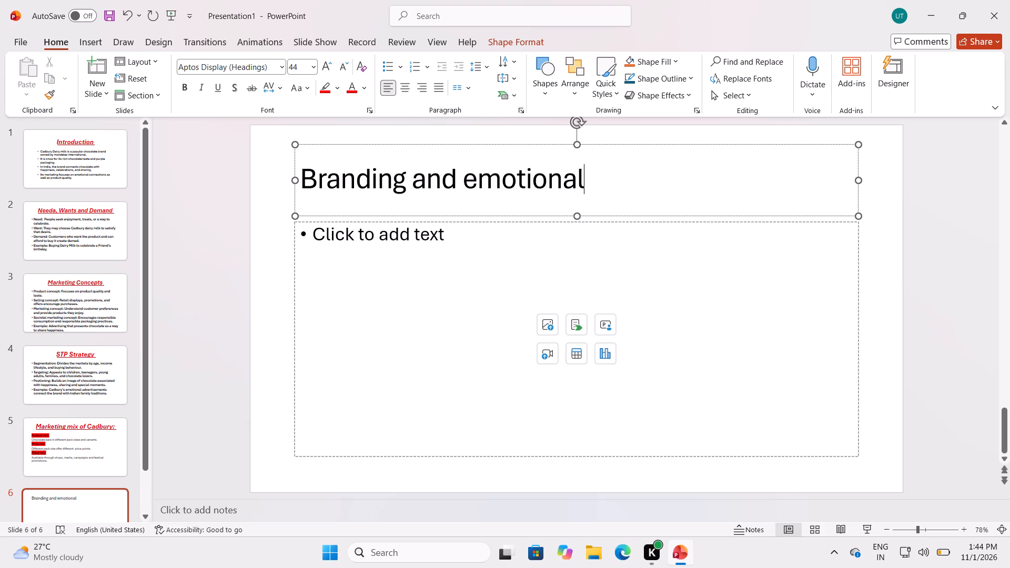
{"action": "type", "text": "marketinf"}
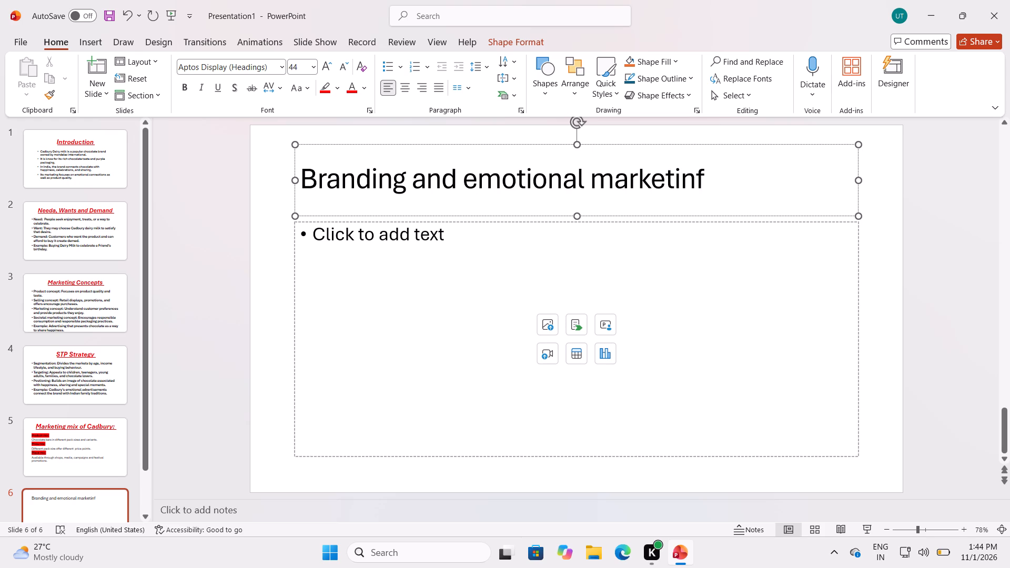
{"action": "key", "text": "BackSpace"}
{"action": "key", "text": "g"}
Start the first bullet of the new slide's body with the label "Brand identity:".
{"action": "left_click", "coordinate": [347, 240]}
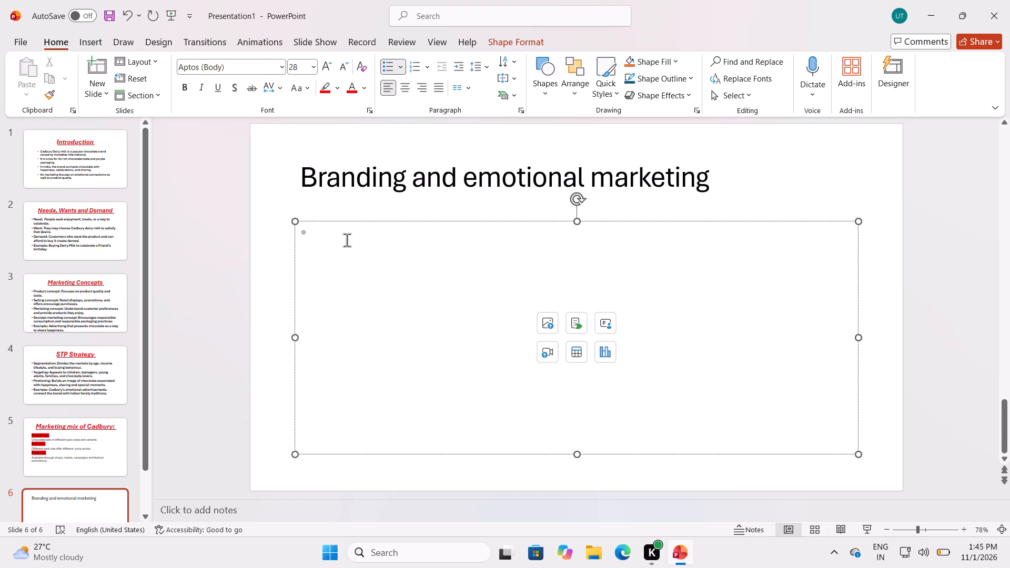
{"action": "type", "text": "rand identity"}
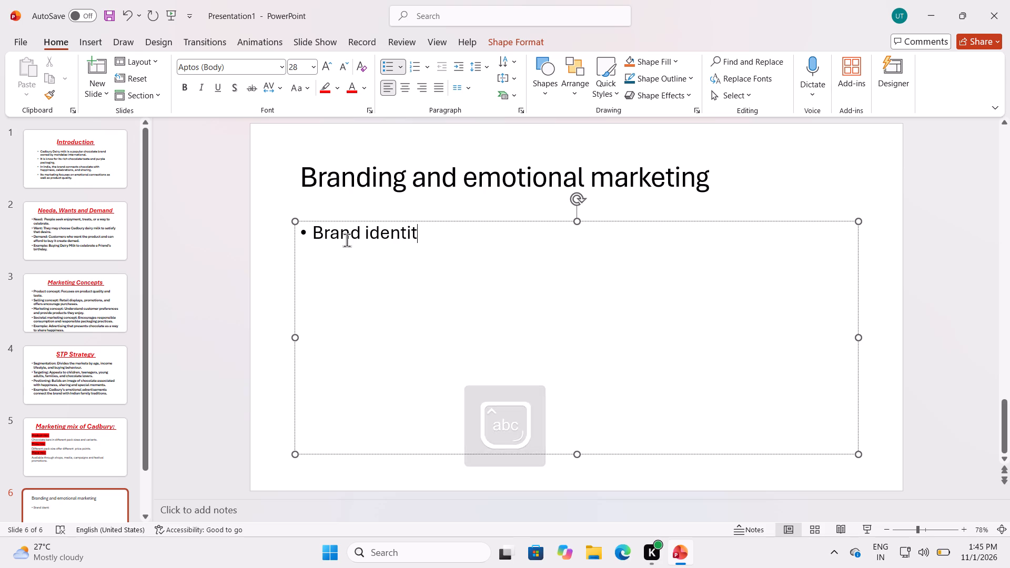
{"action": "key", "text": "space"}
{"action": "key", "text": "equal"}
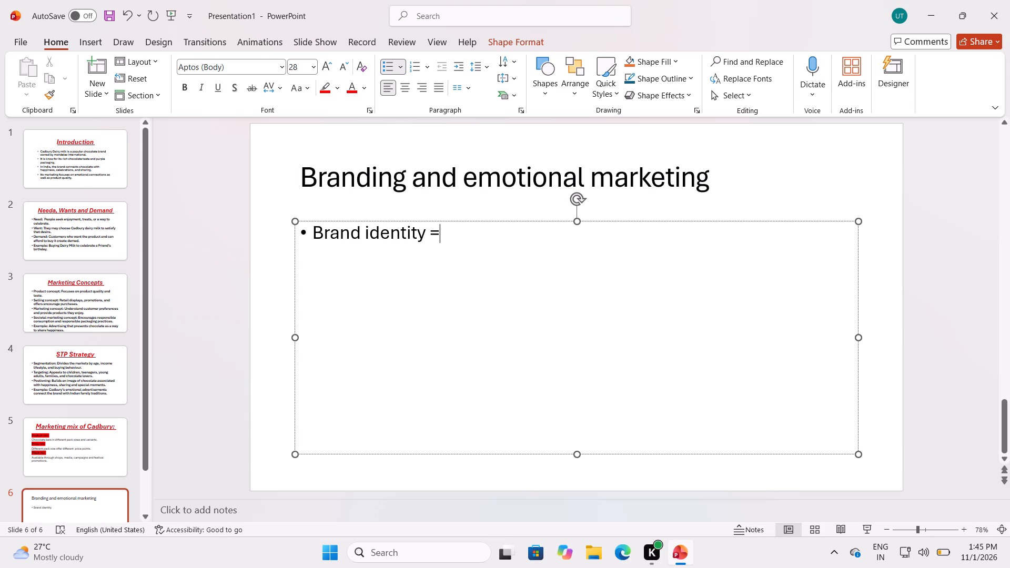
{"action": "type", "text": ":"}
{"action": "key", "text": "space"}
{"action": "key", "text": "BackSpace"}
{"action": "key", "text": "BackSpace"}
{"action": "key", "text": "BackSpace"}
{"action": "key", "text": "BackSpace"}
{"action": "key", "text": "shift+greater"}
{"action": "key", "text": "BackSpace"}
{"action": "type", "text": ":"}
{"action": "key", "text": "space"}
Complete the "Brand identity:" bullet with "Purple packaging and the Cadbury name help customers recognize the product.".
{"action": "type", "text": "ur"}
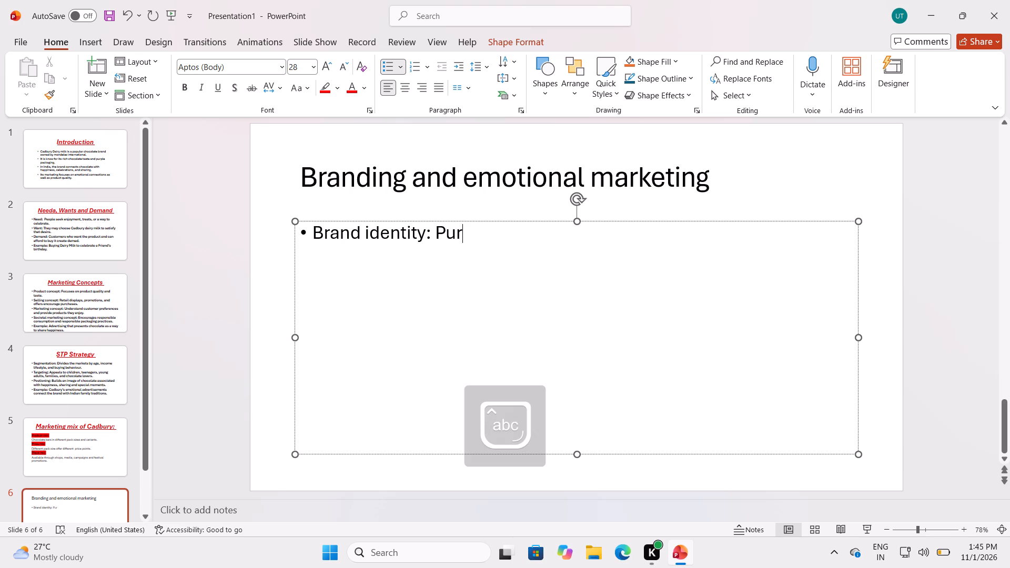
{"action": "type", "text": "ple pac"}
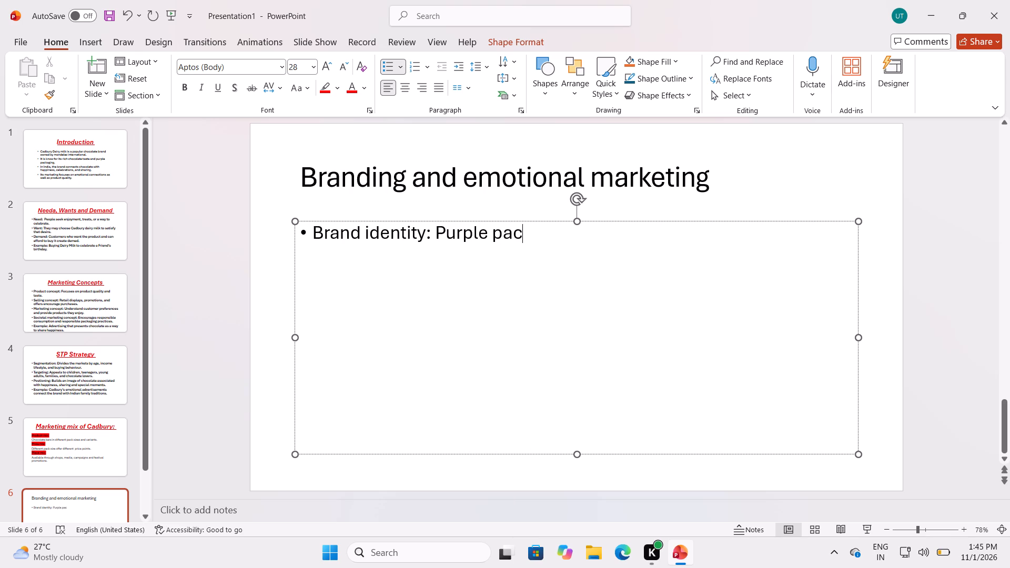
{"action": "type", "text": "kaging"}
{"action": "key", "text": "space"}
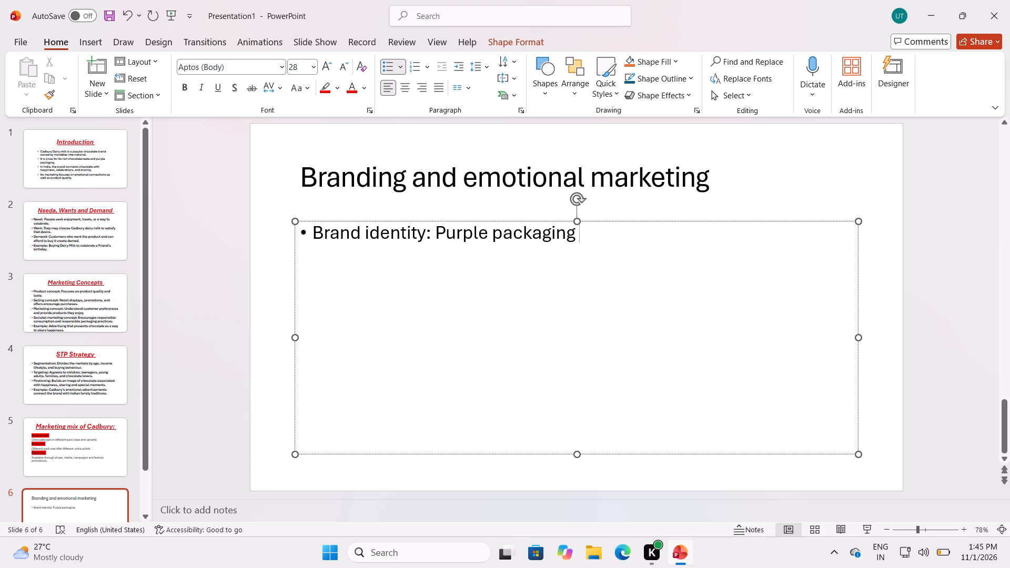
{"action": "type", "text": "and the"}
{"action": "key", "text": "space"}
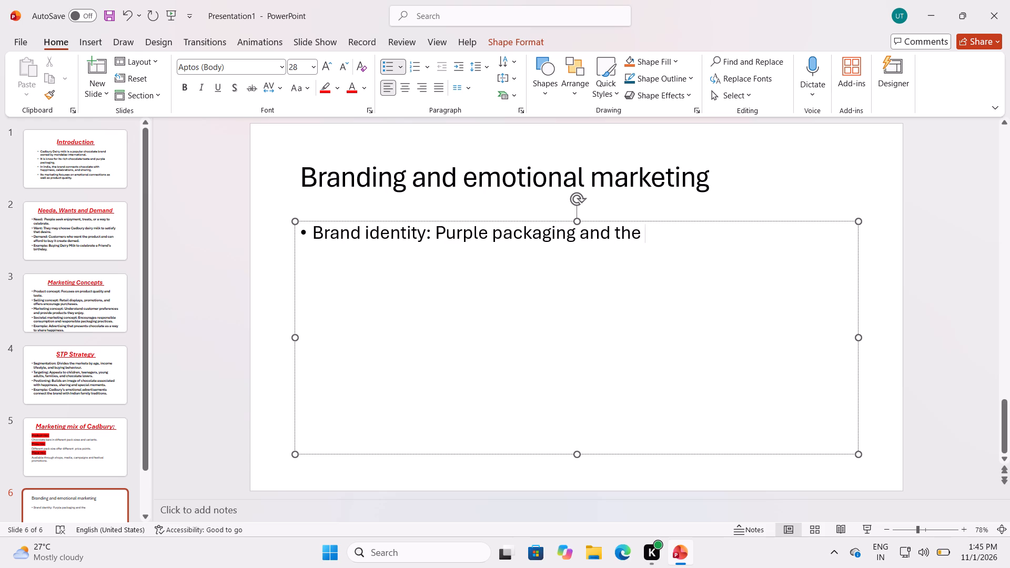
{"action": "type", "text": "cadbury"}
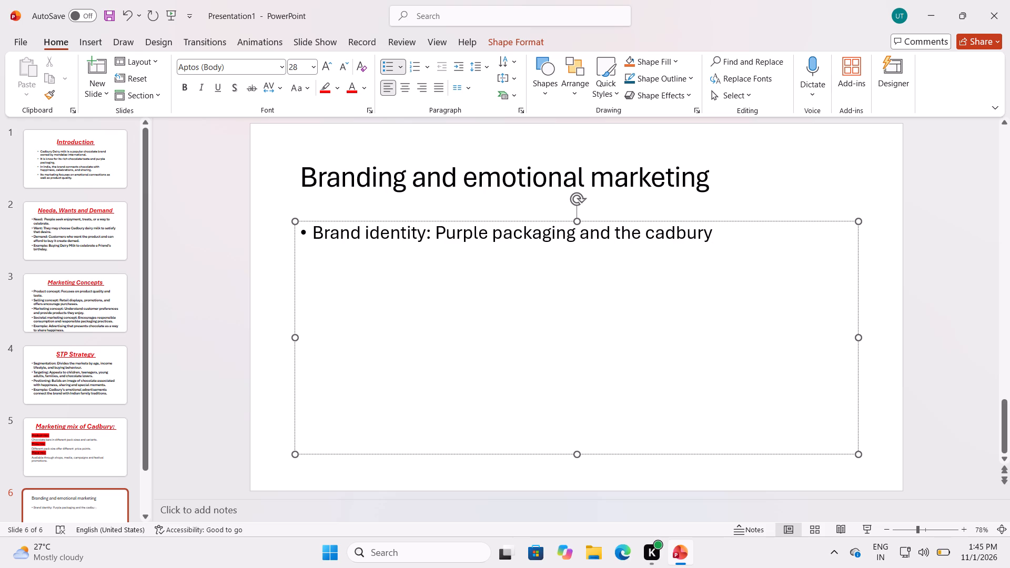
{"action": "key", "text": "space"}
{"action": "type", "text": "name help"}
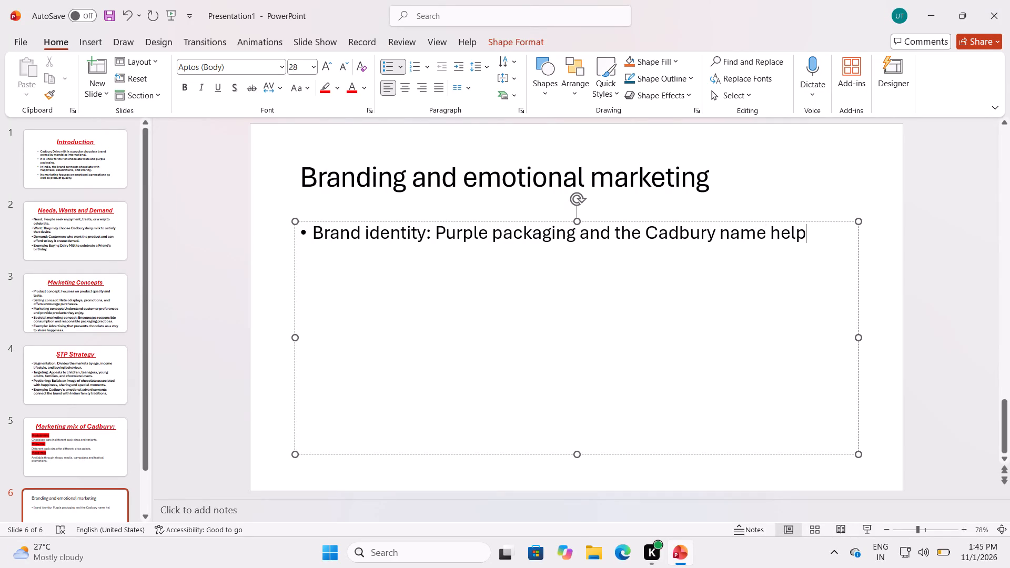
{"action": "key", "text": "space"}
{"action": "key", "text": "x"}
{"action": "key", "text": "BackSpace"}
{"action": "type", "text": "customer"}
{"action": "type", "text": "s re"}
{"action": "key", "text": "c"}
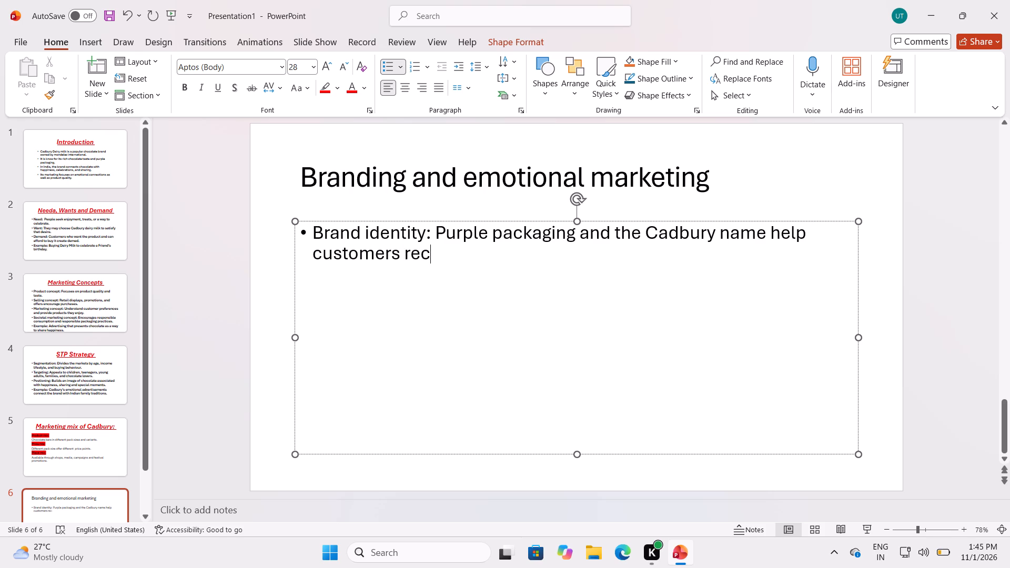
{"action": "key", "text": "o"}
{"action": "type", "text": "gnise"}
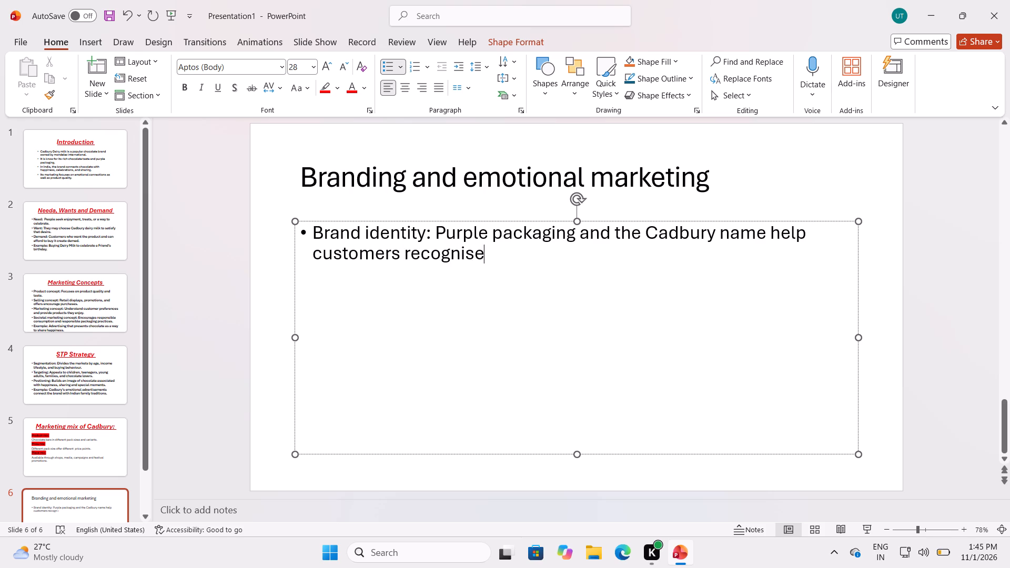
{"action": "key", "text": "space"}
{"action": "type", "text": "the product"}
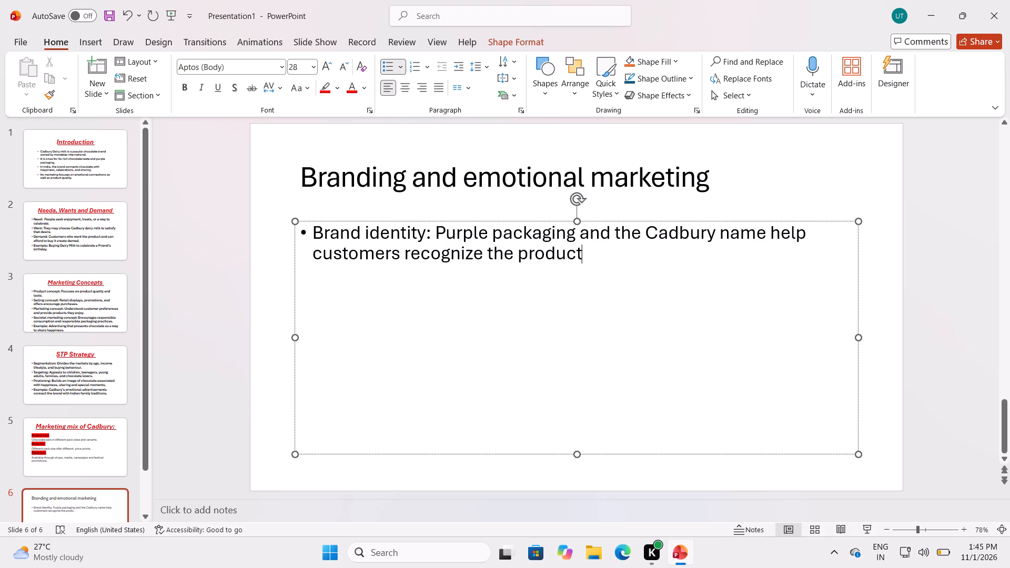
{"action": "key", "text": "space"}
{"action": "key", "text": "BackSpace"}
{"action": "key", "text": "period"}
Add a second bullet reading "Brand image: Associated with enjoyment, affection, and sharing.".
{"action": "key", "text": "Return"}
{"action": "key", "text": "Return"}
{"action": "key", "text": "BackSpace"}
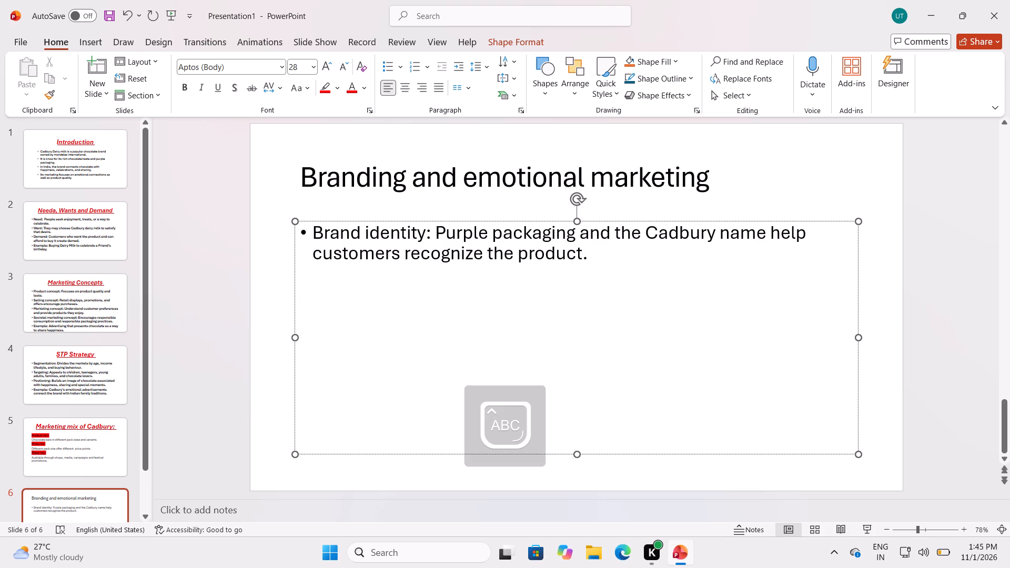
{"action": "key", "text": "BackSpace"}
{"action": "type", "text": "rand"}
{"action": "key", "text": "space"}
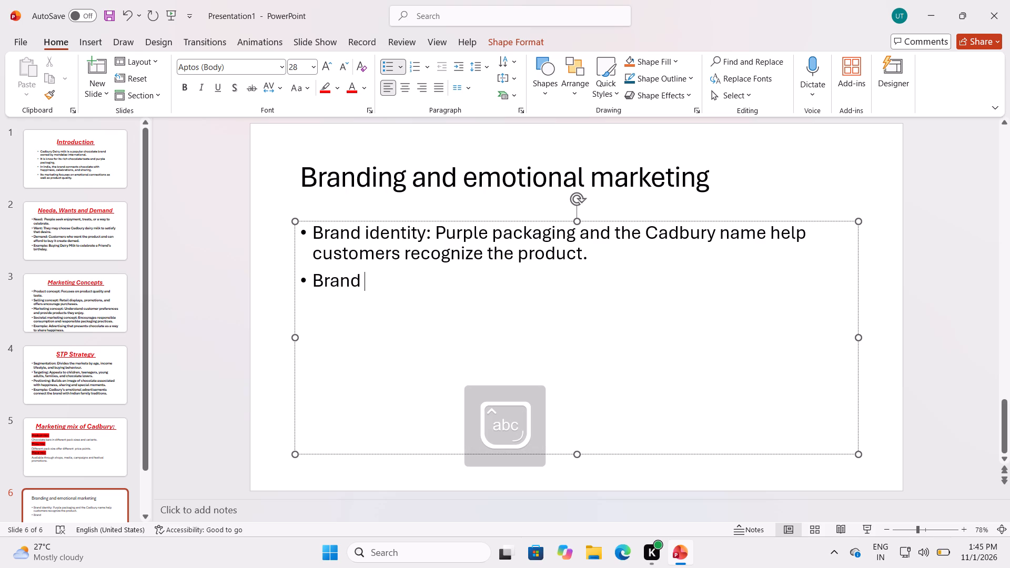
{"action": "type", "text": "iamge"}
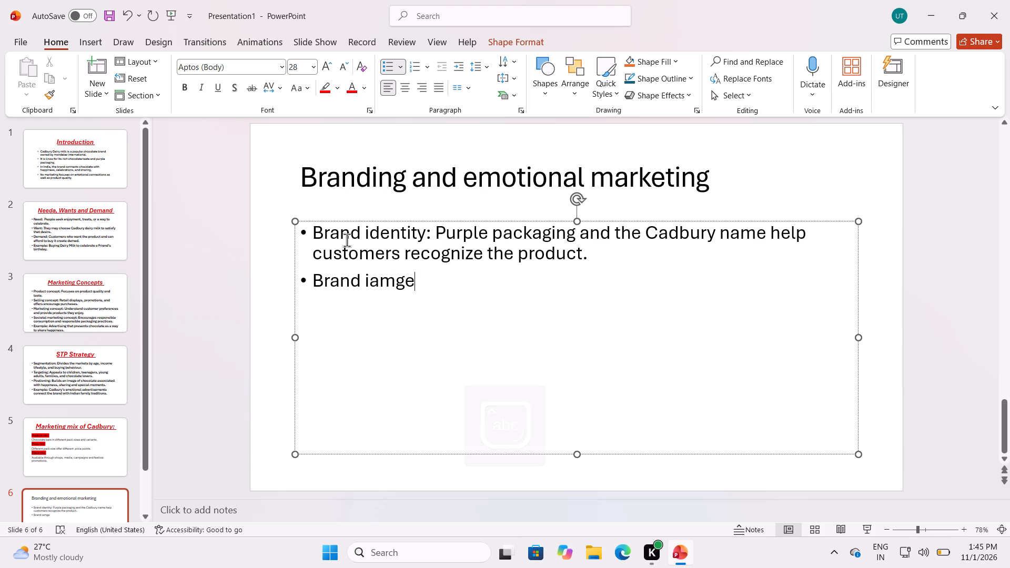
{"action": "type", "text": ":"}
{"action": "key", "text": "space"}
{"action": "key", "text": "a"}
{"action": "type", "text": "ssoc"}
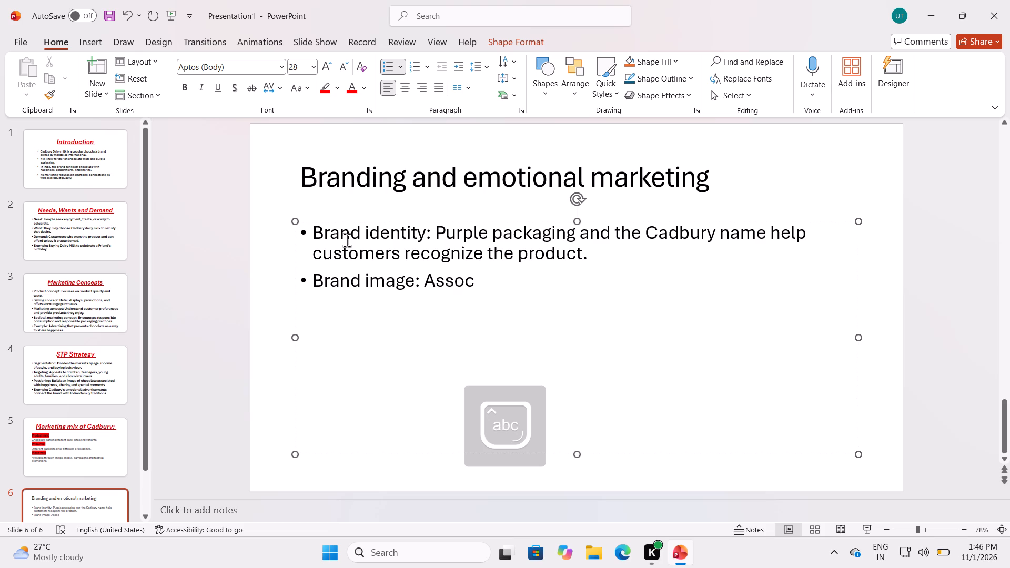
{"action": "type", "text": "iated"}
{"action": "key", "text": "space"}
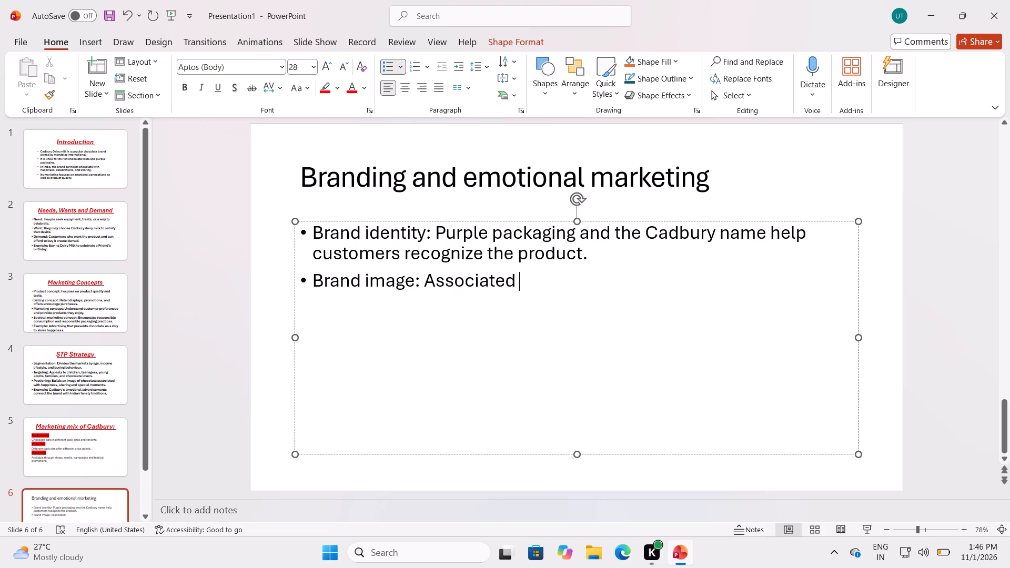
{"action": "type", "text": "with enjoyment"}
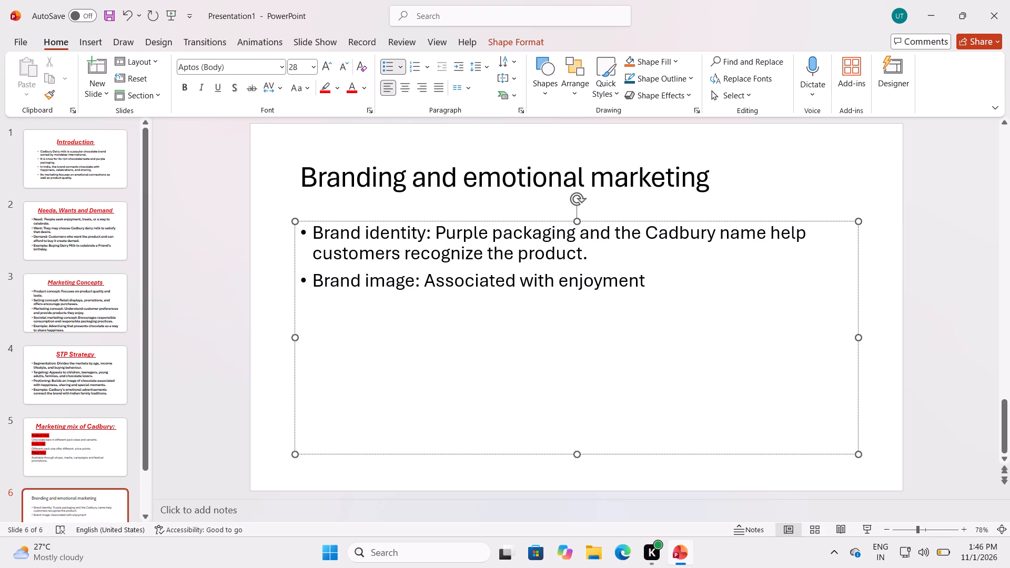
{"action": "type", "text": ", a"}
{"action": "type", "text": "ffectiob"}
{"action": "key", "text": "BackSpace"}
{"action": "key", "text": "n"}
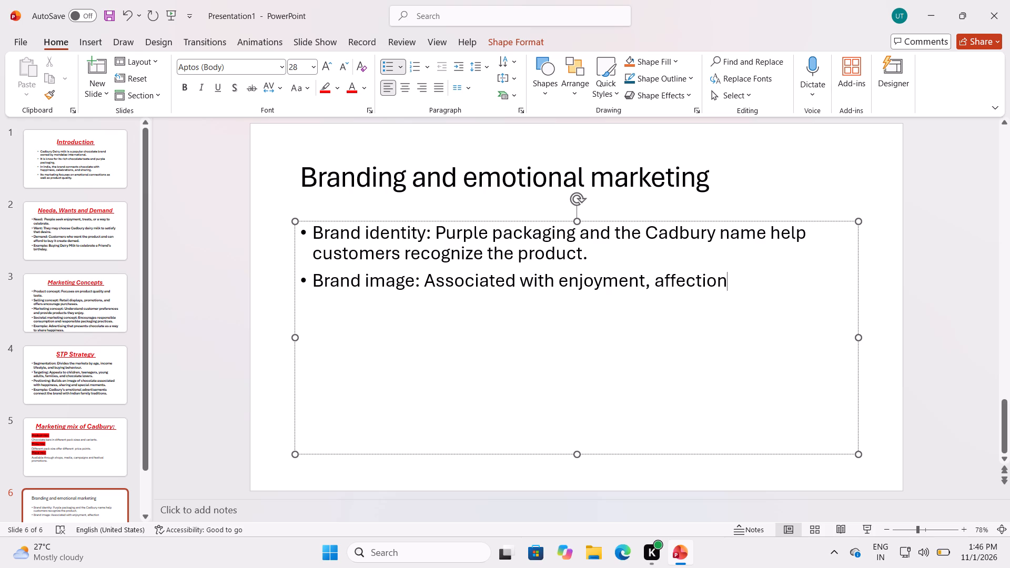
{"action": "type", "text": ", and sharing"}
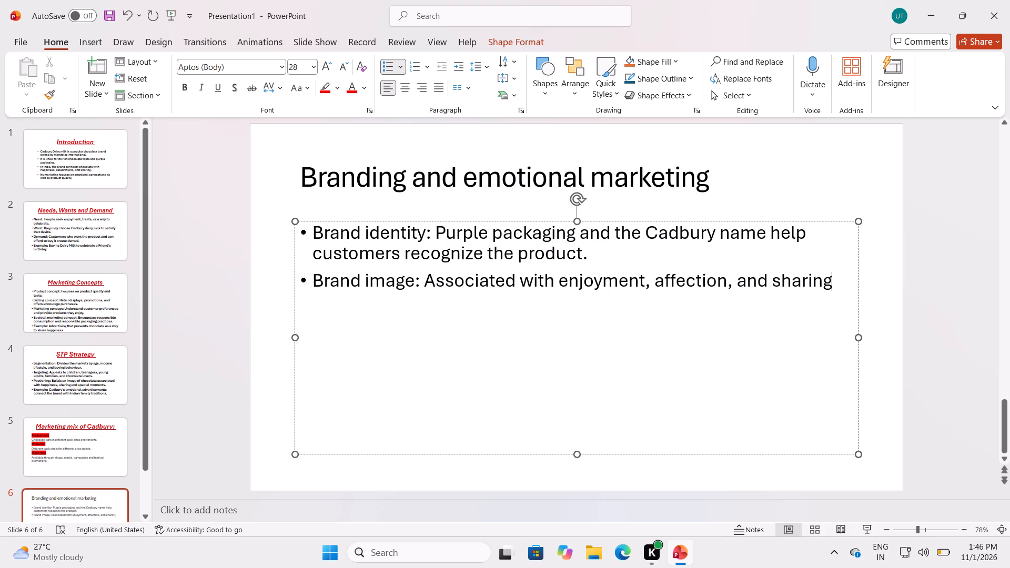
{"action": "type", "text": "."}
{"action": "key", "text": "space"}
Add a third bullet reading "Emotional marketing: Advertisements focus on feelings rather than only product features.".
{"action": "key", "text": "Return"}
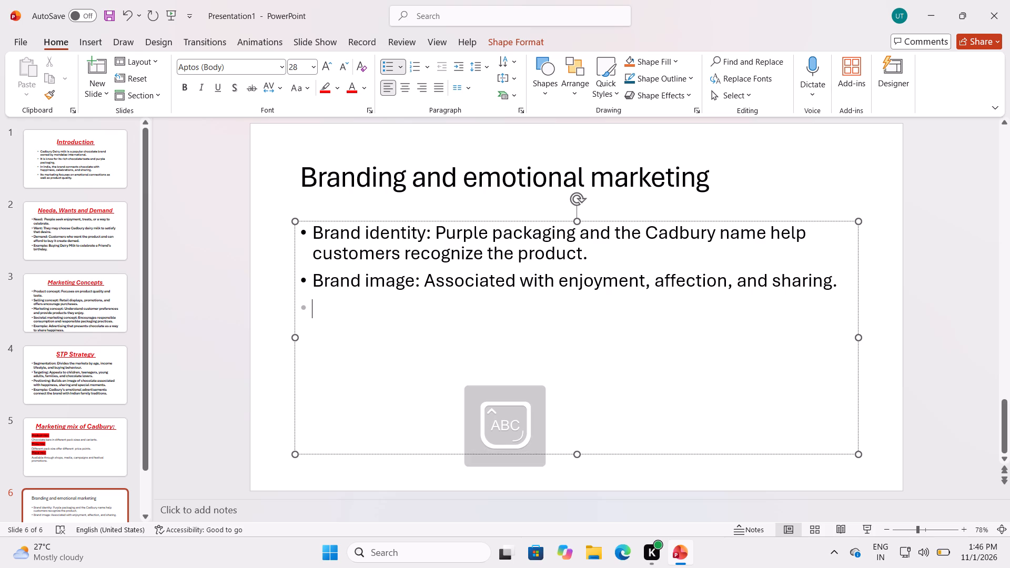
{"action": "type", "text": "motional"}
{"action": "key", "text": "space"}
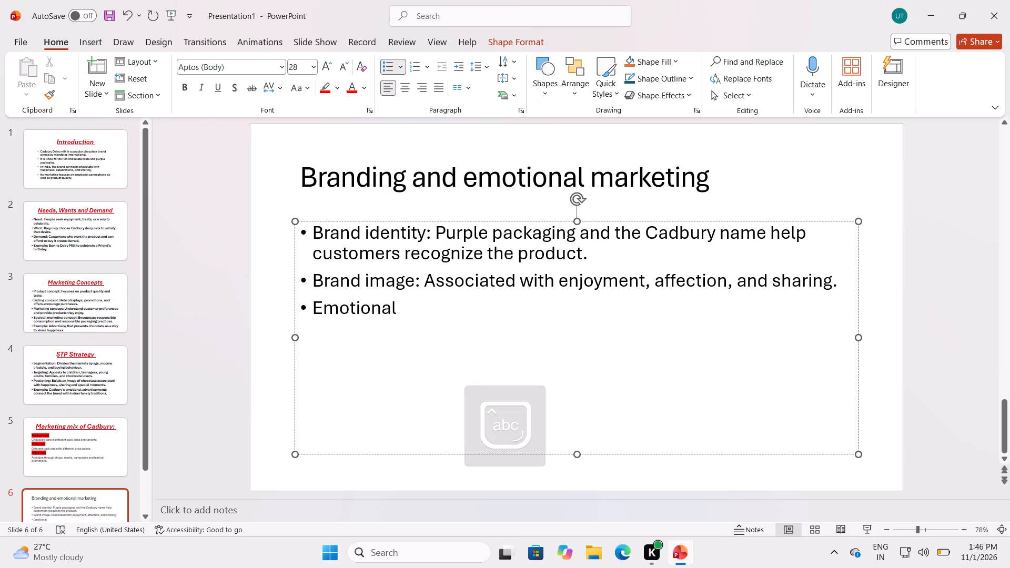
{"action": "type", "text": "marketing"}
{"action": "type", "text": ":"}
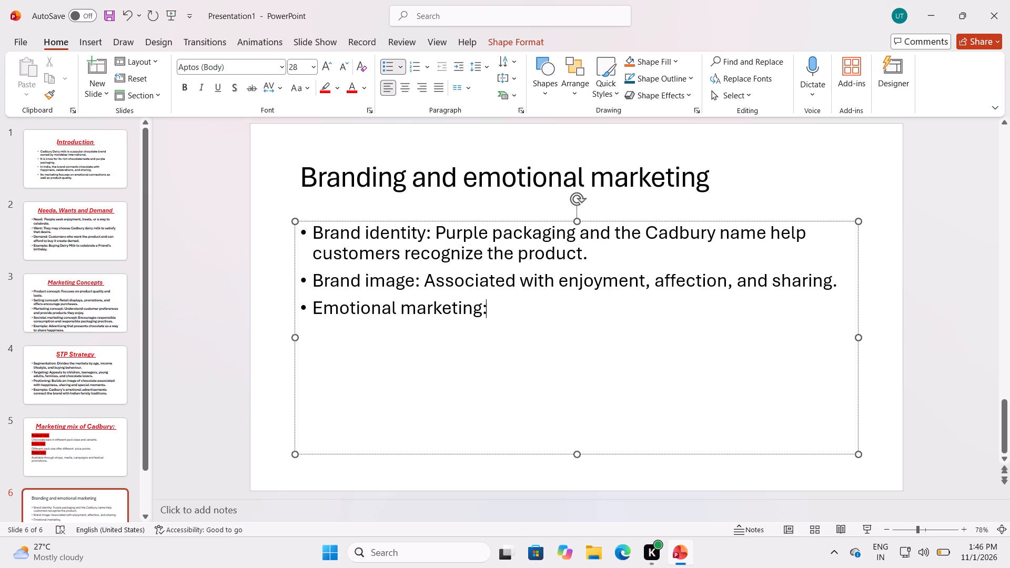
{"action": "key", "text": "space"}
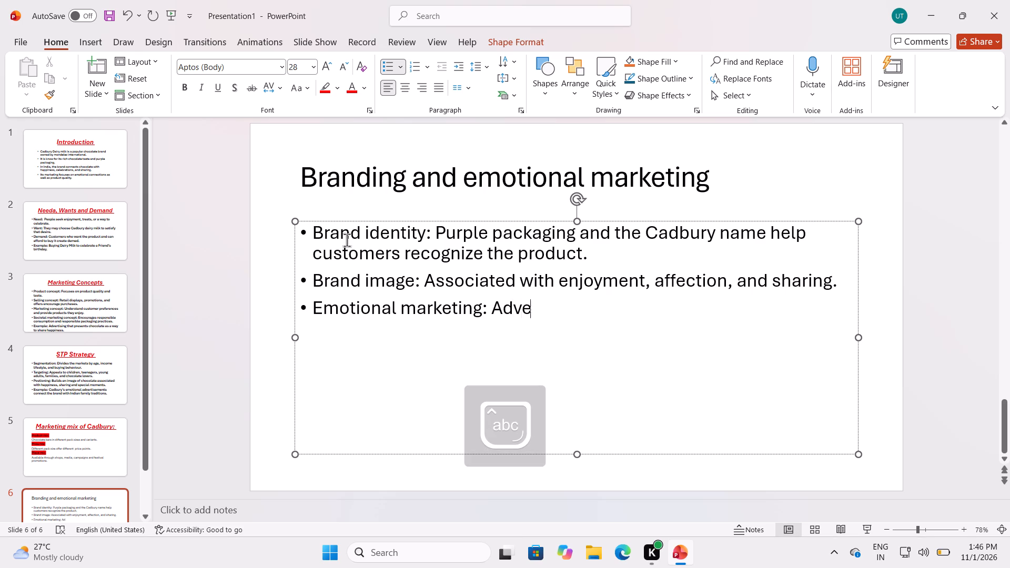
{"action": "type", "text": "tisements"}
{"action": "key", "text": "space"}
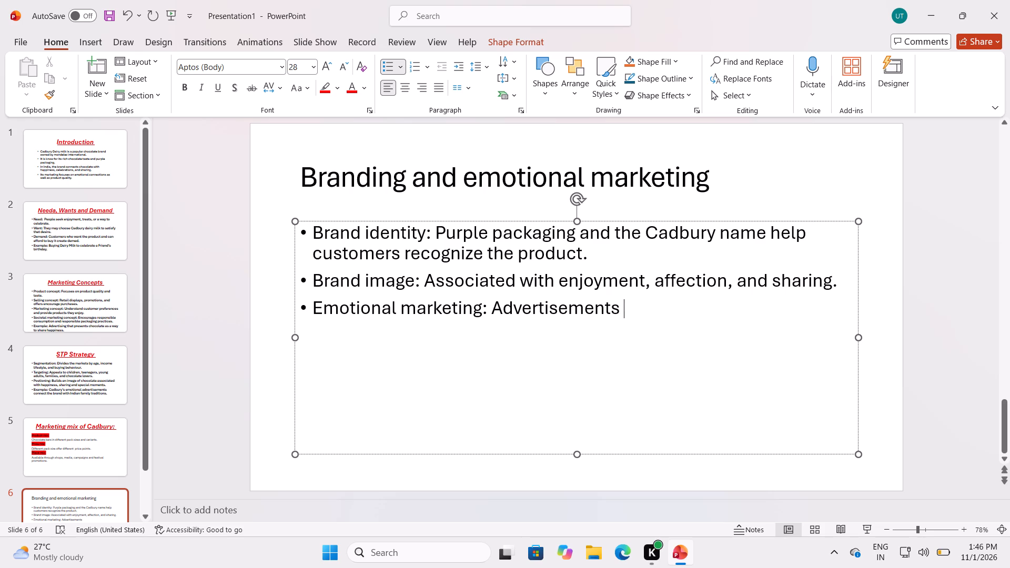
{"action": "type", "text": "focus"}
{"action": "key", "text": "space"}
{"action": "type", "text": "on feelings rather"}
{"action": "key", "text": "space"}
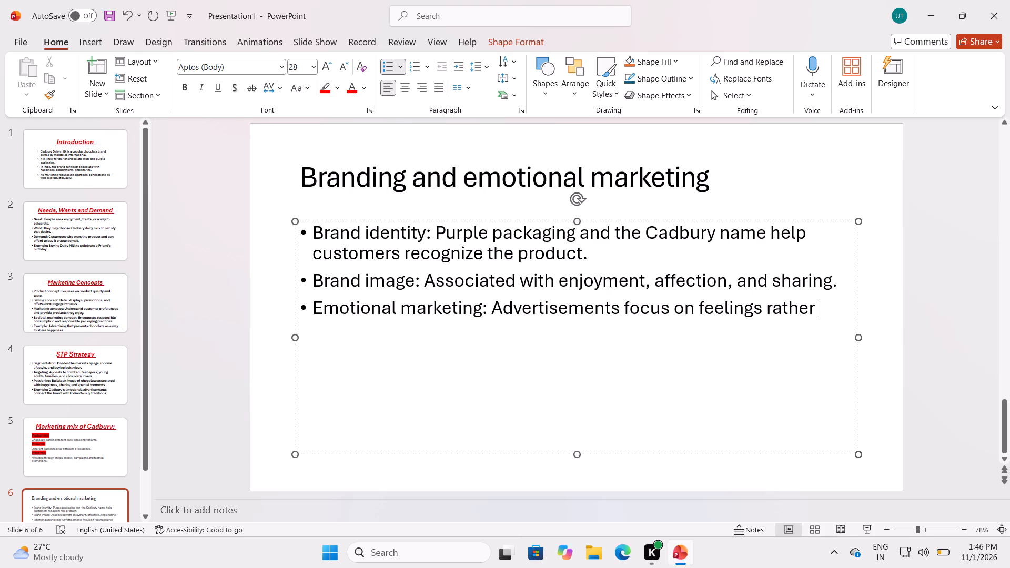
{"action": "type", "text": "than only"}
{"action": "key", "text": "space"}
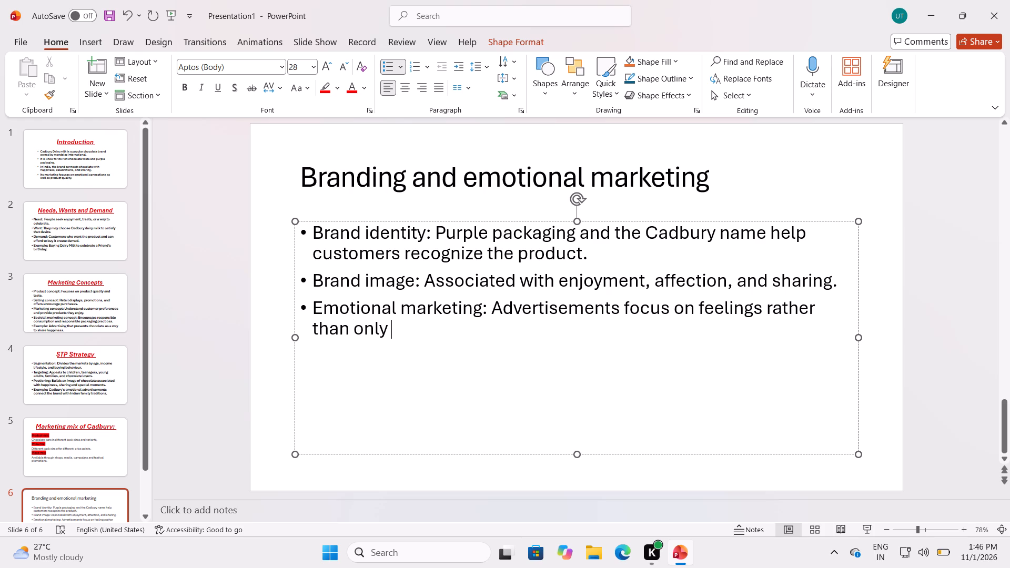
{"action": "type", "text": "pro"}
{"action": "type", "text": "duct"}
{"action": "key", "text": "space"}
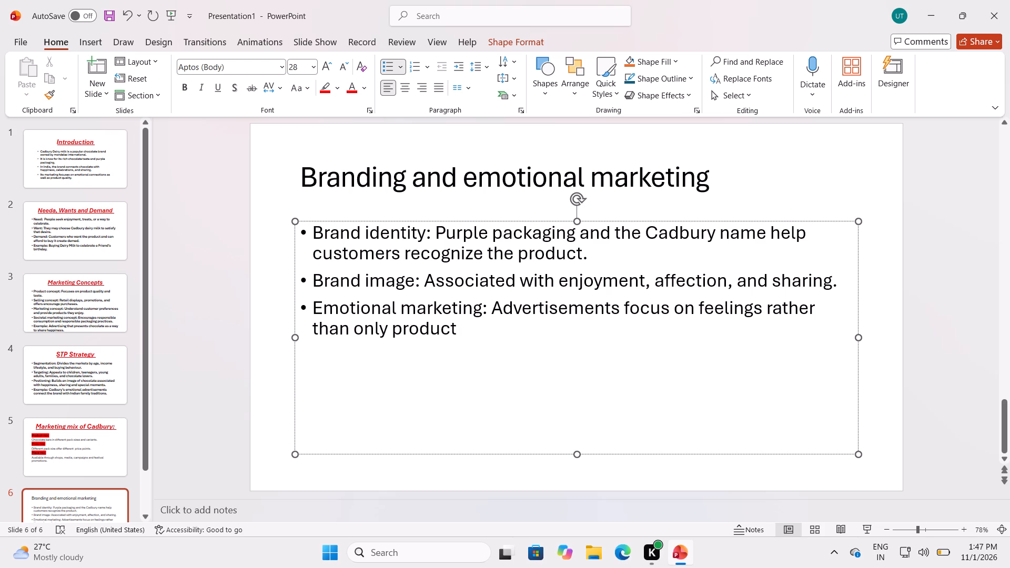
{"action": "type", "text": "features"}
{"action": "key", "text": "shift+greater"}
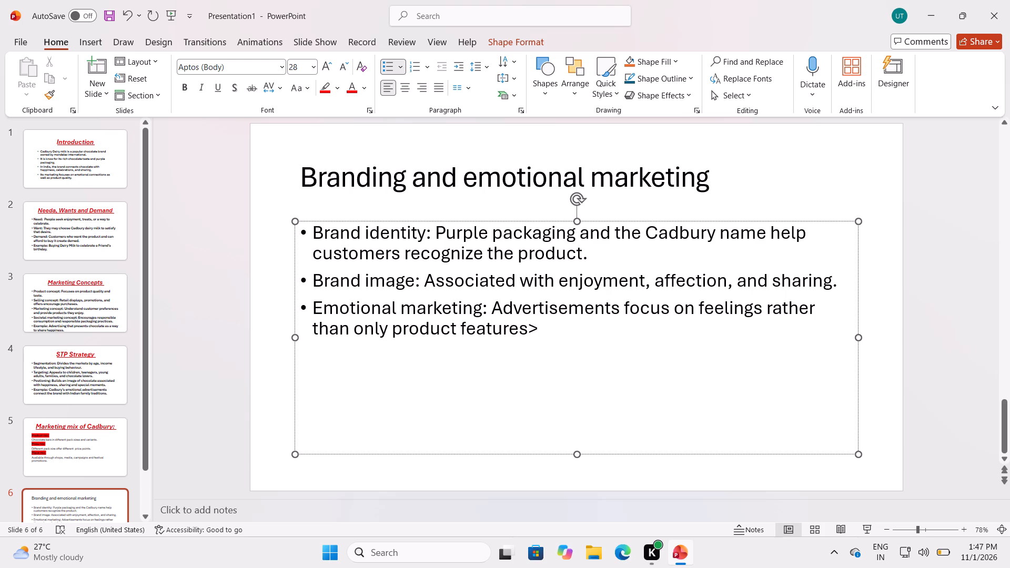
{"action": "key", "text": "BackSpace"}
{"action": "type", "text": "."}
{"action": "key", "text": "space"}
Start a fourth bullet in the body with the text "Example: The brand's".
{"action": "key", "text": "Return"}
{"action": "key", "text": "Return"}
{"action": "key", "text": "BackSpace"}
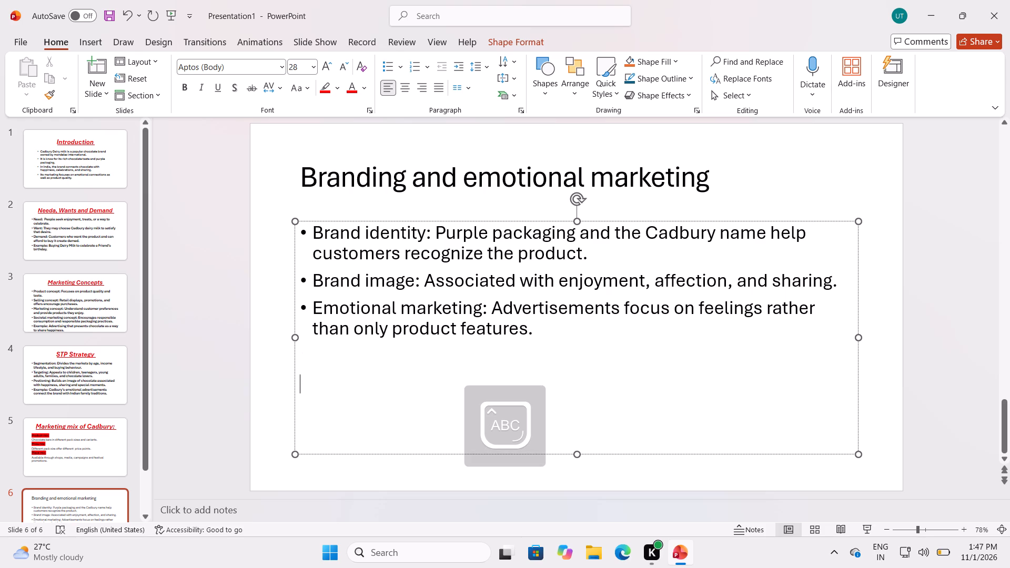
{"action": "key", "text": "BackSpace"}
{"action": "type", "text": "xample"}
{"action": "type", "text": ":"}
{"action": "key", "text": "space"}
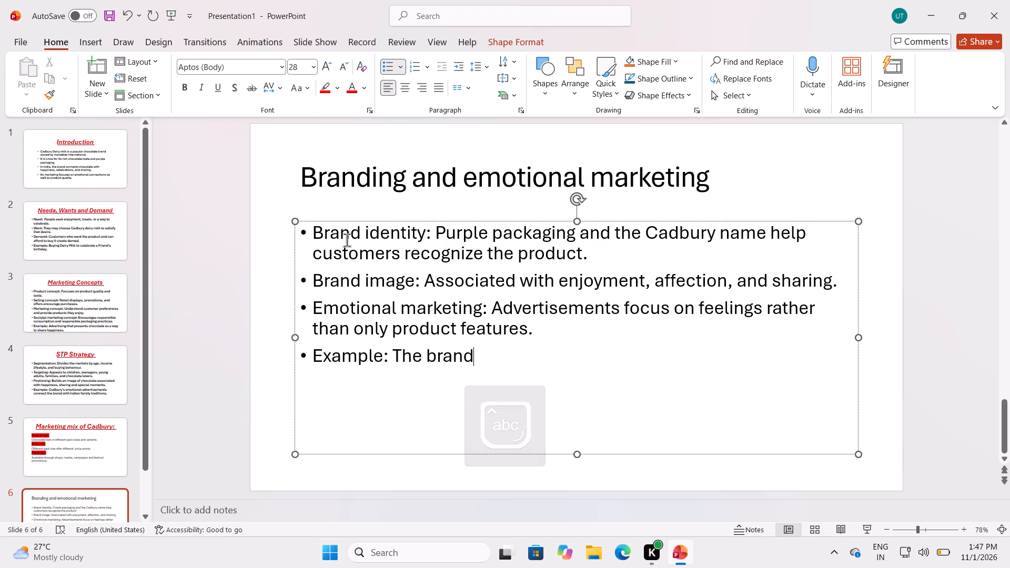
{"action": "type", "text": "'s"}
{"action": "key", "text": "space"}
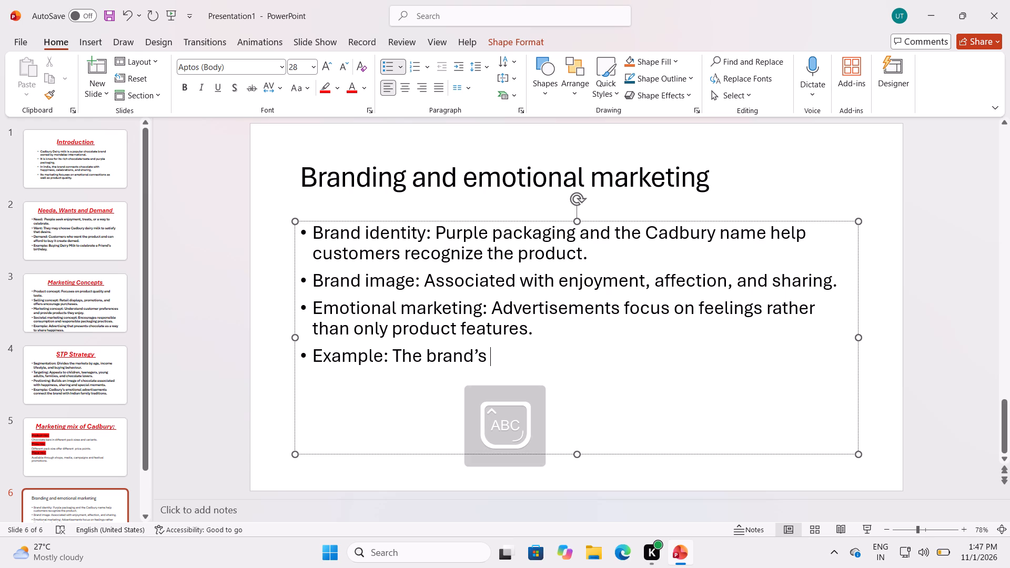
Continue the Example bullet with the campaign slogan "KUCH MEETHA HO JAAYE" in capitals and double quotation marks.
{"action": "key", "text": "shift+quotedbl"}
{"action": "type", "text": "KU"}
{"action": "type", "text": "CH"}
{"action": "key", "text": "space"}
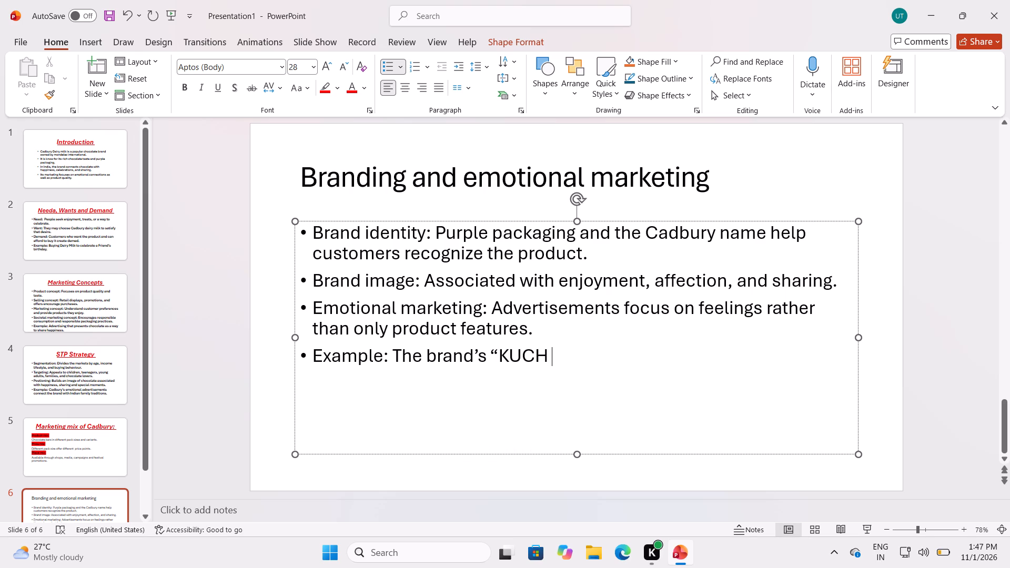
{"action": "type", "text": "MEETHA"}
{"action": "key", "text": "space"}
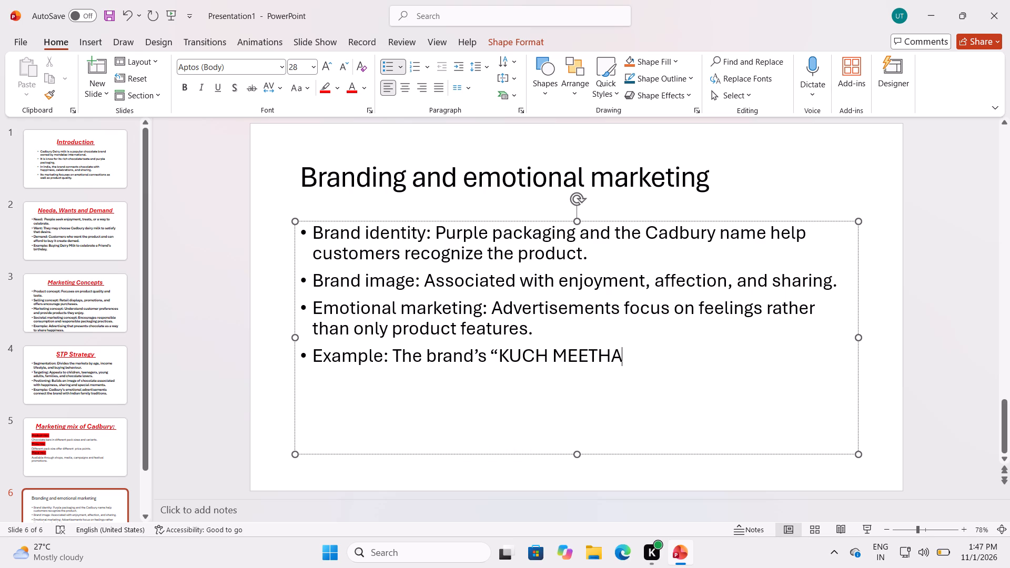
{"action": "type", "text": "HO"}
{"action": "key", "text": "space"}
{"action": "type", "text": "JA"}
{"action": "type", "text": "AYE"}
{"action": "type", "text": ":"}
{"action": "key", "text": "space"}
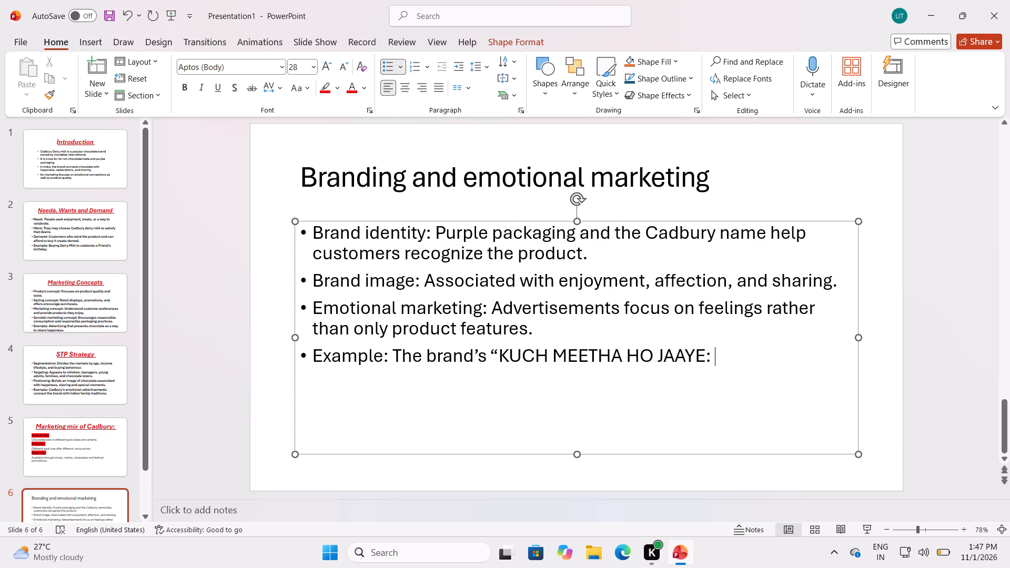
{"action": "key", "text": "BackSpace"}
{"action": "key", "text": "BackSpace"}
{"action": "key", "text": "shift+quotedbl"}
Complete the Example bullet with "campaign connects chocolate with happy occasions.", correcting the spelling of the last word.
{"action": "key", "text": "space"}
{"action": "key", "text": "c"}
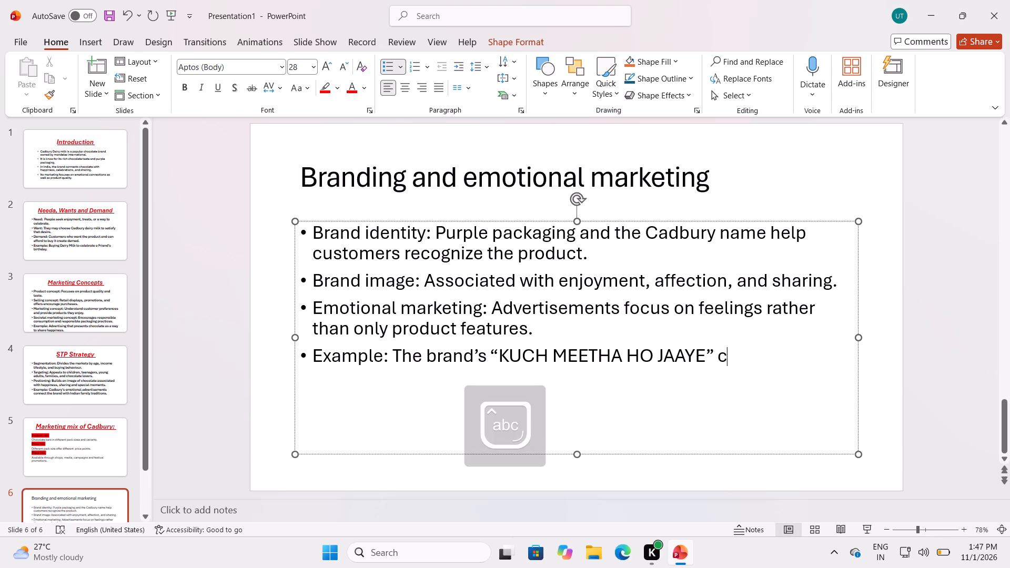
{"action": "key", "text": "a"}
{"action": "key", "text": "BackSpace"}
{"action": "type", "text": "am"}
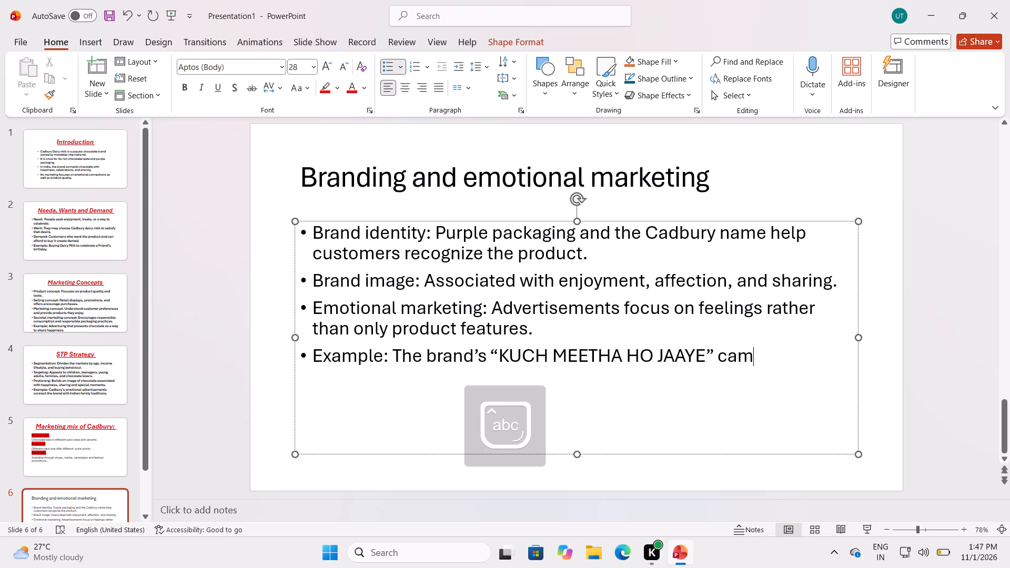
{"action": "type", "text": "paign"}
{"action": "key", "text": "space"}
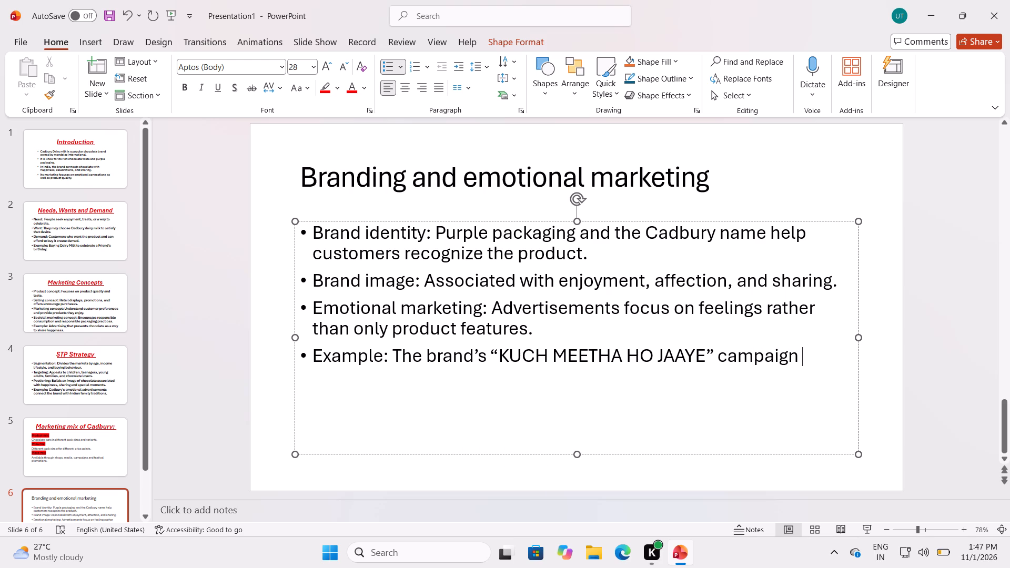
{"action": "type", "text": "conn"}
{"action": "type", "text": "ects chocolate"}
{"action": "key", "text": "space"}
{"action": "type", "text": "with"}
{"action": "key", "text": "space"}
{"action": "type", "text": "happy"}
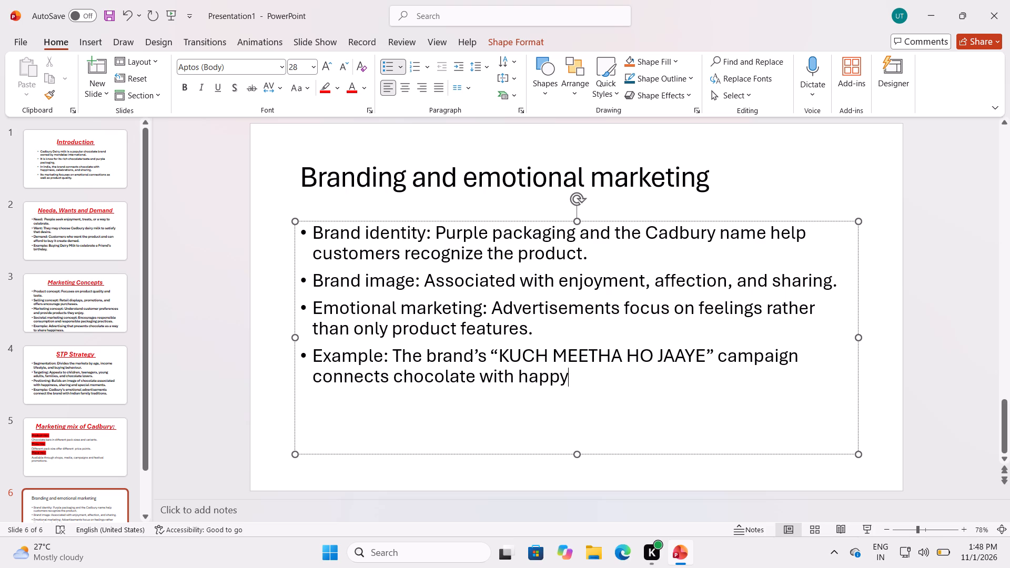
{"action": "key", "text": "space"}
{"action": "type", "text": "ocasssions"}
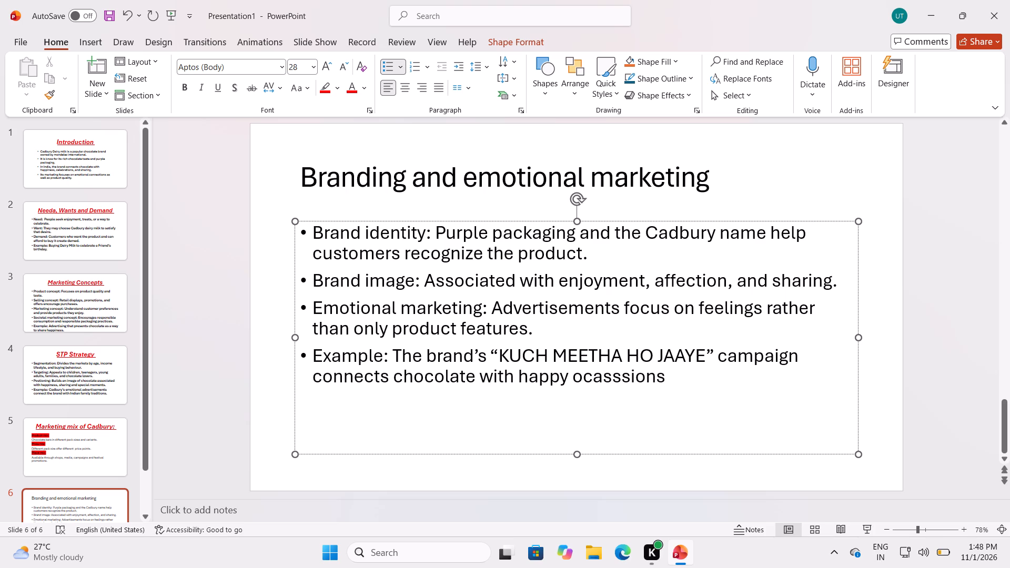
{"action": "left_click", "coordinate": [629, 382]}
{"action": "key", "text": "BackSpace"}
{"action": "key", "text": "BackSpace"}
{"action": "left_click", "coordinate": [647, 378]}
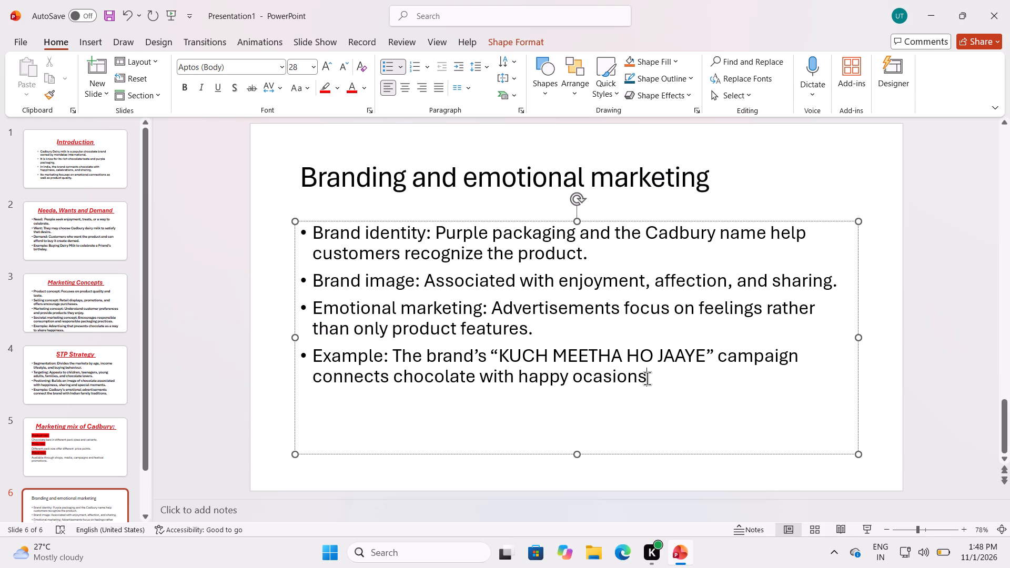
{"action": "key", "text": "period"}
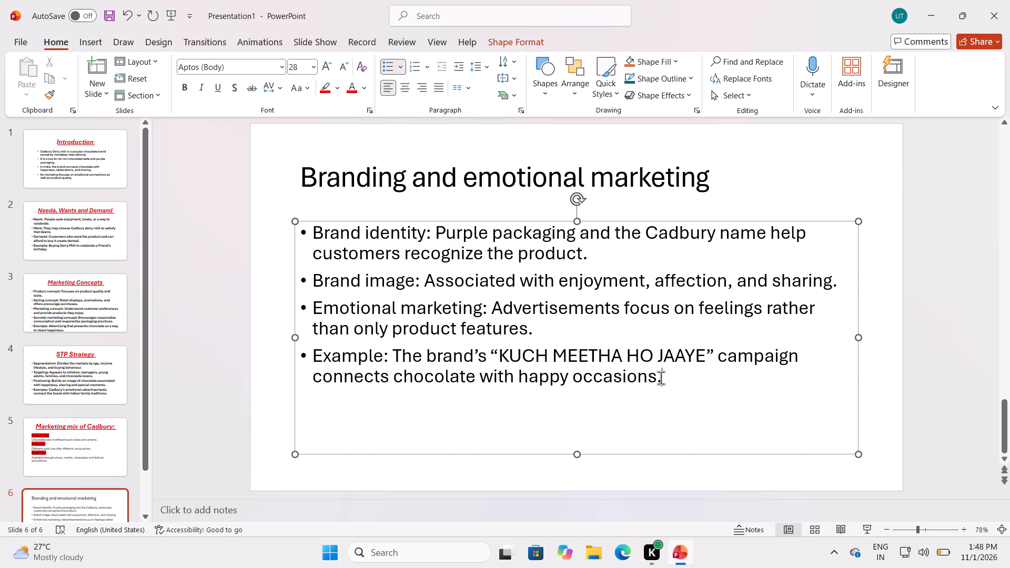
Format the title "Branding and emotional marketing" as bold, italic, underlined, shadowed, red, centred text at size 54.
{"action": "left_click", "coordinate": [305, 175]}
{"action": "key", "text": "ctrl+a"}
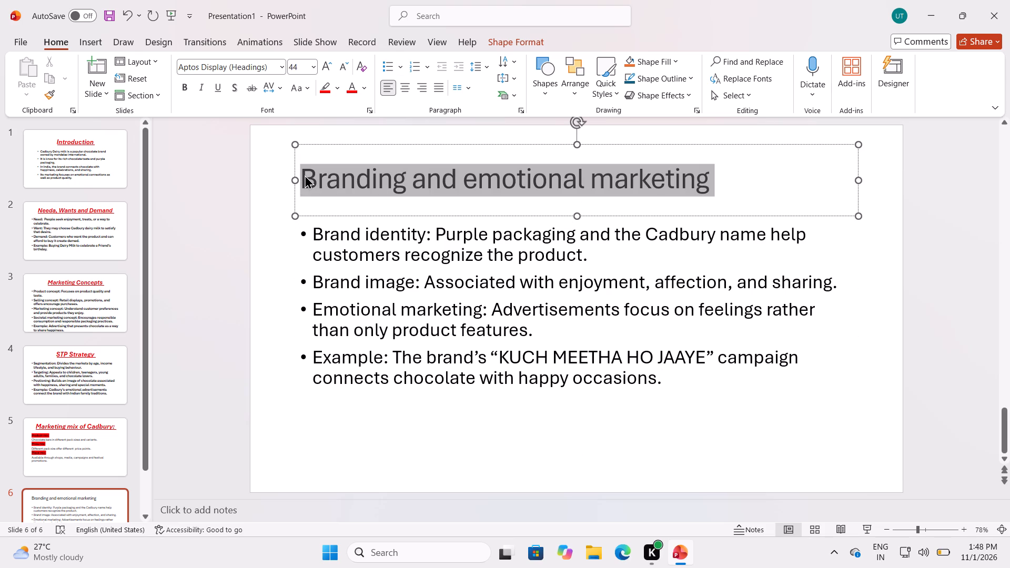
{"action": "left_click", "coordinate": [181, 87]}
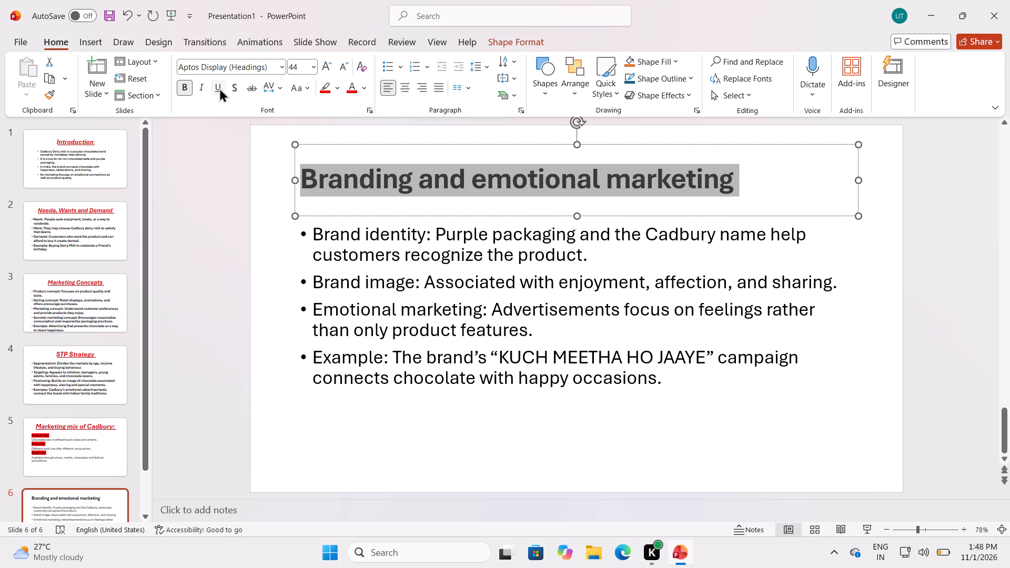
{"action": "left_click_drag", "start_coordinate": [218, 87], "coordinate": [200, 86]}
{"action": "left_click", "coordinate": [200, 86]}
{"action": "left_click", "coordinate": [217, 89]}
{"action": "left_click", "coordinate": [233, 86]}
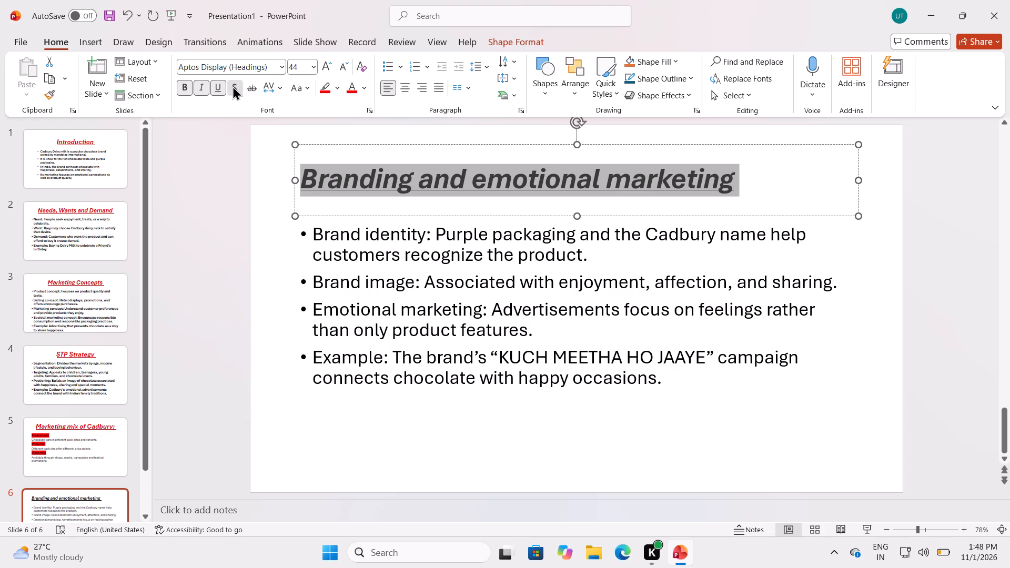
{"action": "left_click", "coordinate": [361, 92]}
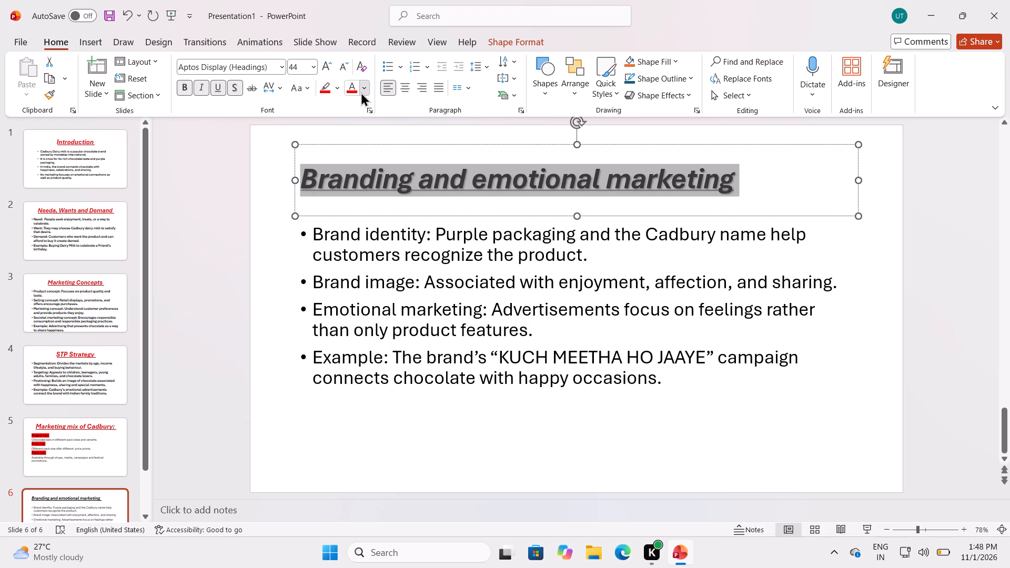
{"action": "left_click", "coordinate": [353, 88]}
{"action": "left_click", "coordinate": [353, 88]}
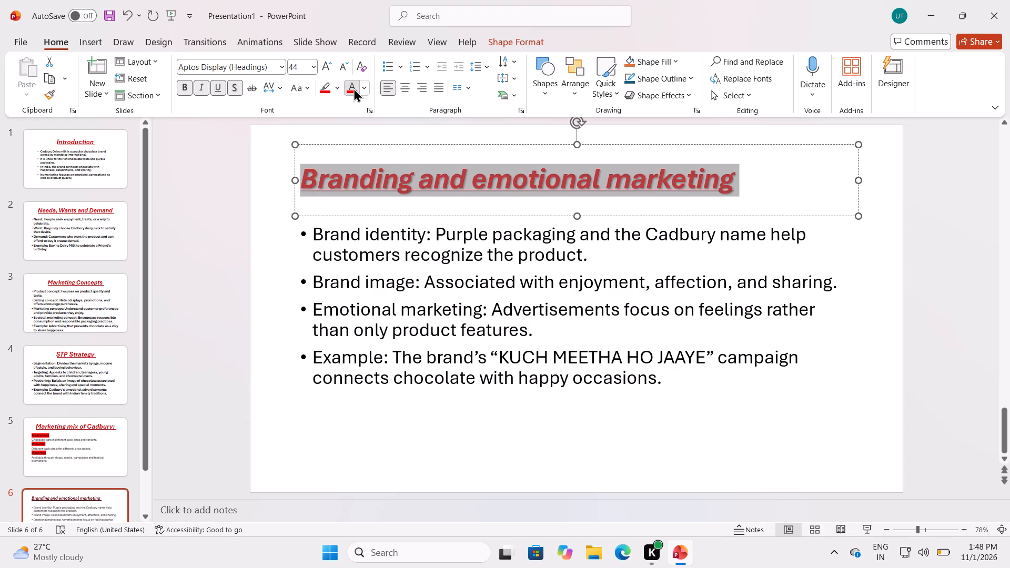
{"action": "left_click", "coordinate": [405, 90]}
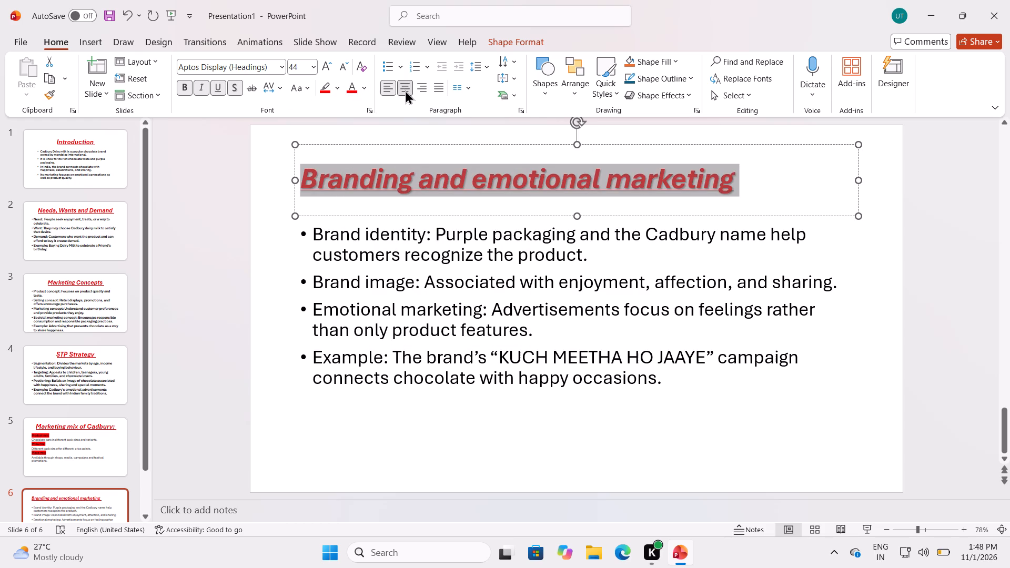
{"action": "left_click", "coordinate": [311, 67]}
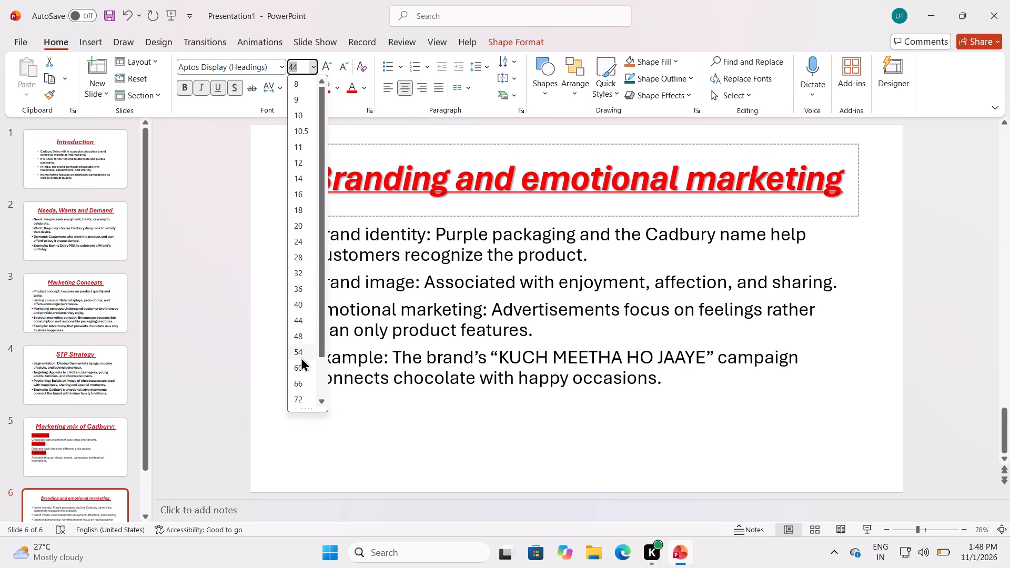
{"action": "left_click", "coordinate": [300, 358]}
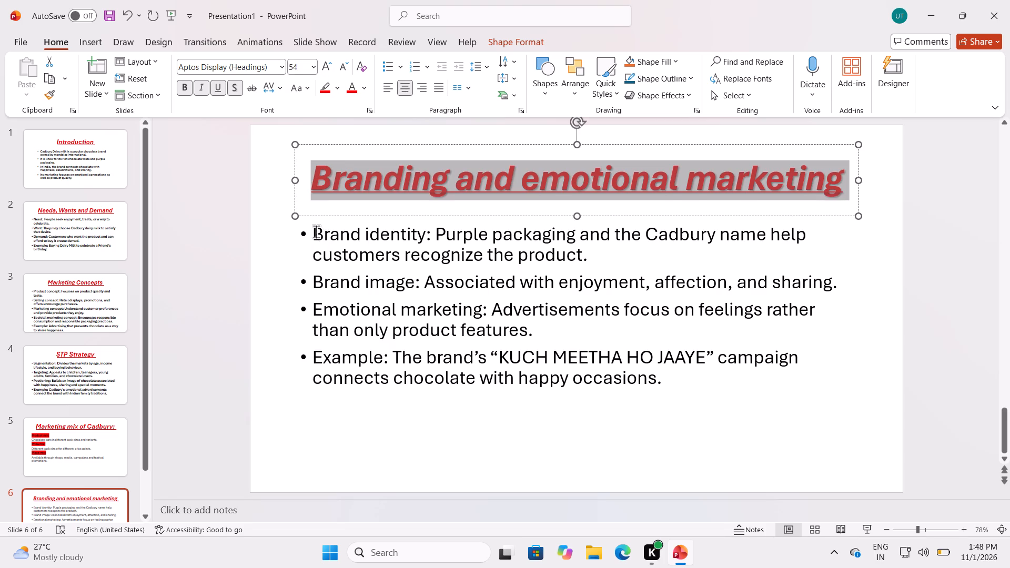
Make all the bullet text on the branding slide bold.
{"action": "left_click", "coordinate": [316, 231]}
{"action": "key", "text": "ctrl+a"}
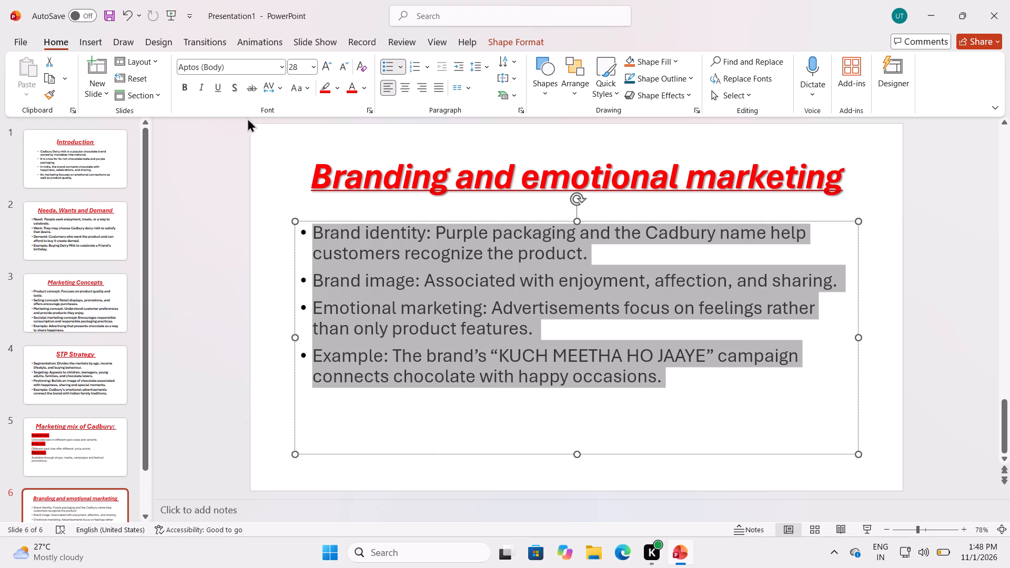
{"action": "left_click", "coordinate": [185, 87]}
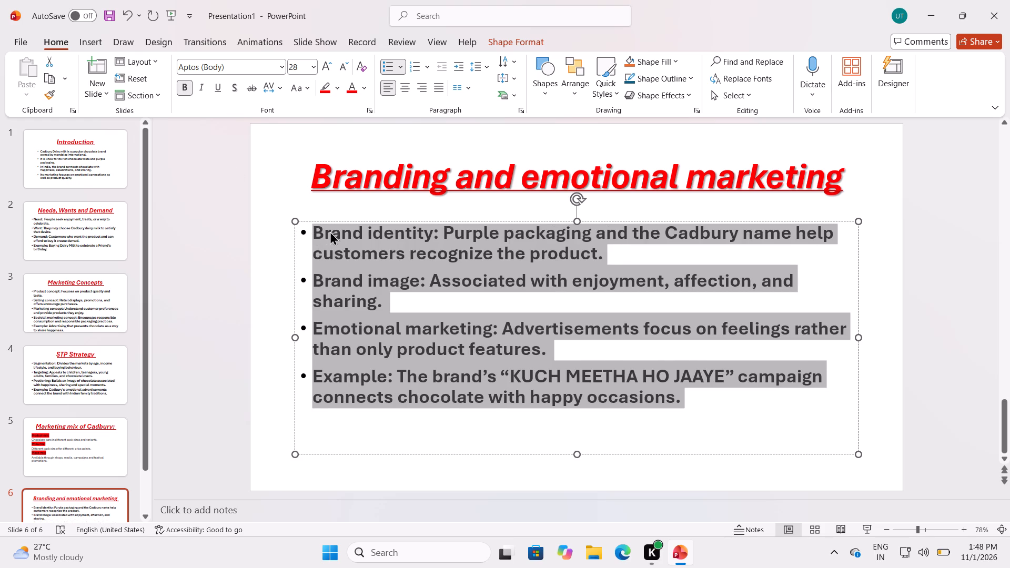
{"action": "left_click", "coordinate": [240, 246]}
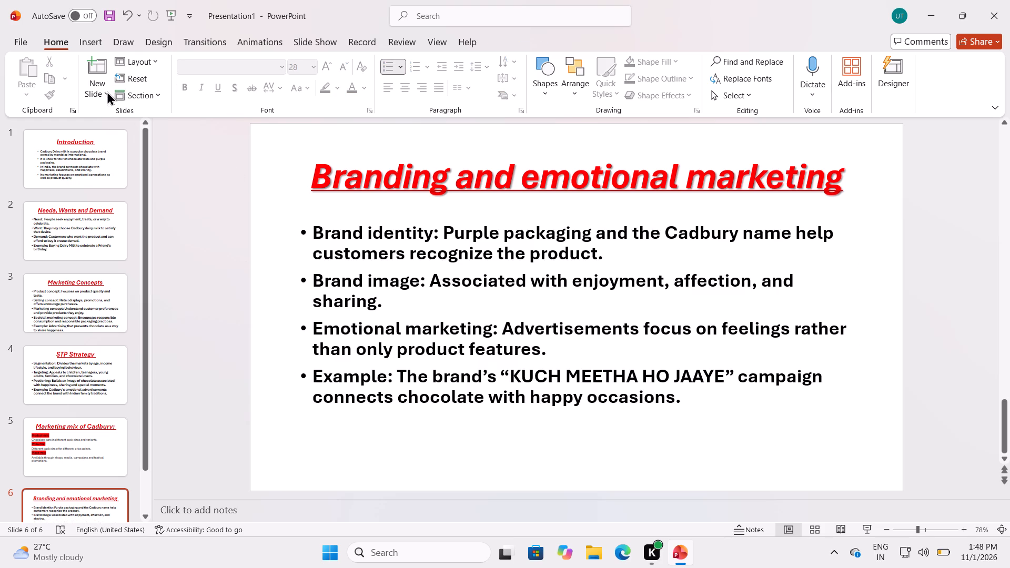
Add a new slide with title and content placeholders after the branding slide.
{"action": "left_click", "coordinate": [107, 91]}
{"action": "left_click", "coordinate": [190, 149]}
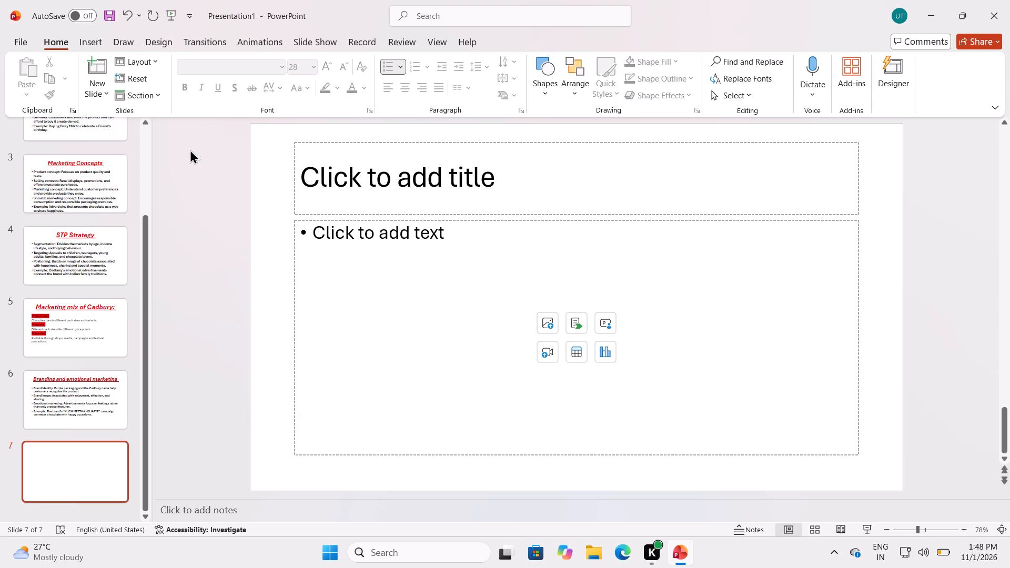
Enter the title "Consumer behaviour and marketing research" on the new slide.
{"action": "left_click", "coordinate": [358, 179]}
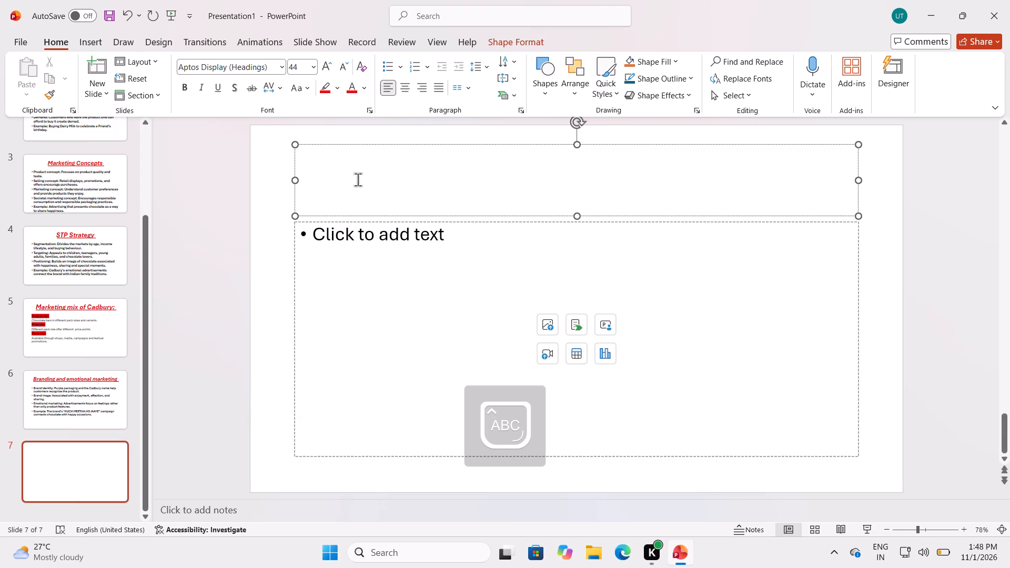
{"action": "key", "text": "o"}
{"action": "type", "text": "nsumer behavoir and"}
{"action": "key", "text": "space"}
{"action": "key", "text": "BackSpace"}
{"action": "key", "text": "BackSpace"}
{"action": "key", "text": "BackSpace"}
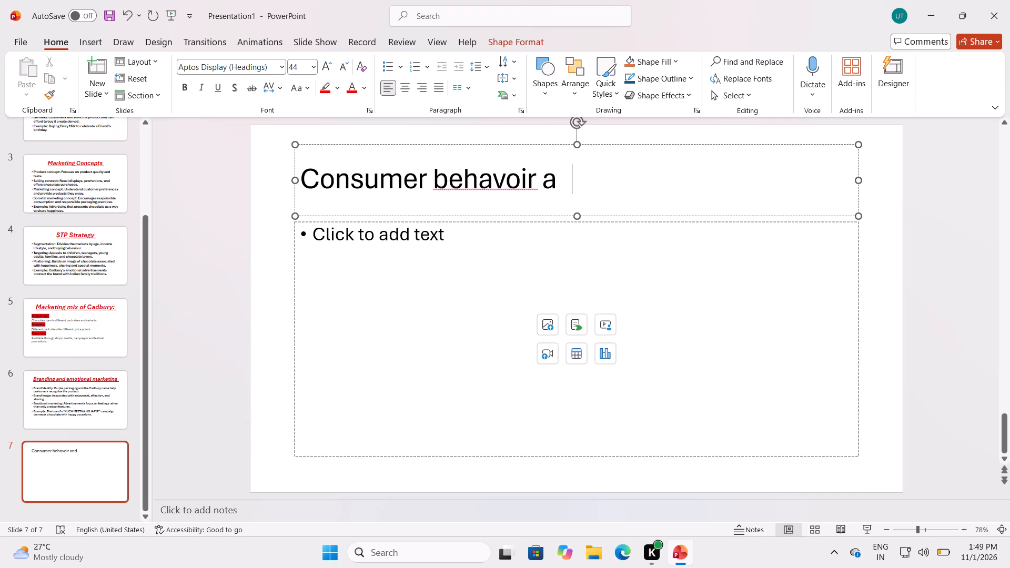
{"action": "key", "text": "BackSpace"}
{"action": "key", "text": "BackSpace"}
{"action": "key", "text": "BackSpace"}
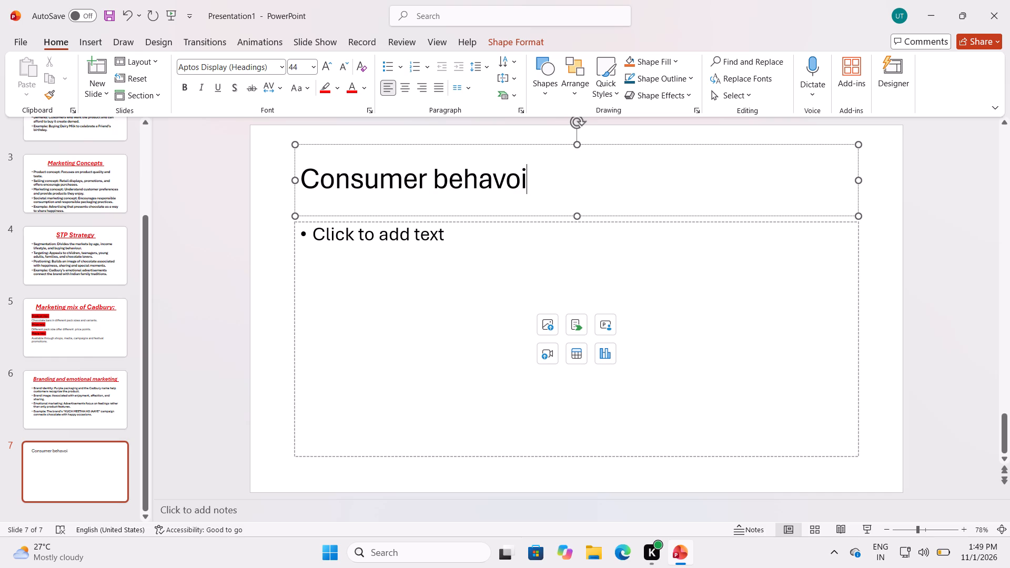
{"action": "key", "text": "BackSpace"}
{"action": "key", "text": "BackSpace"}
{"action": "type", "text": "iour"}
{"action": "key", "text": "space"}
{"action": "type", "text": "and marketing researh"}
{"action": "key", "text": "BackSpace"}
{"action": "type", "text": "ch"}
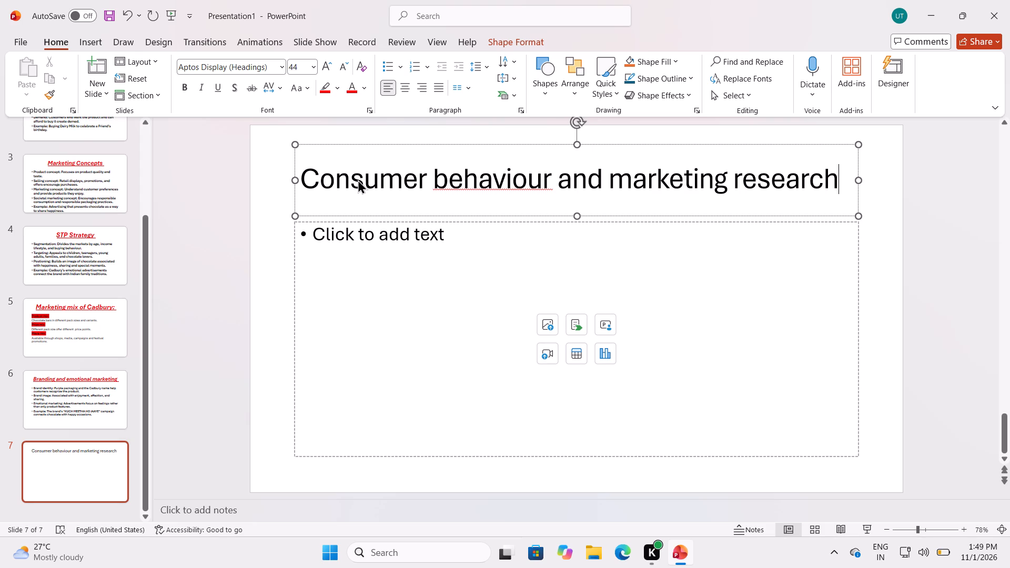
Start the first bullet in the content placeholder with the label "Consumer behaviour:".
{"action": "left_click", "coordinate": [326, 261]}
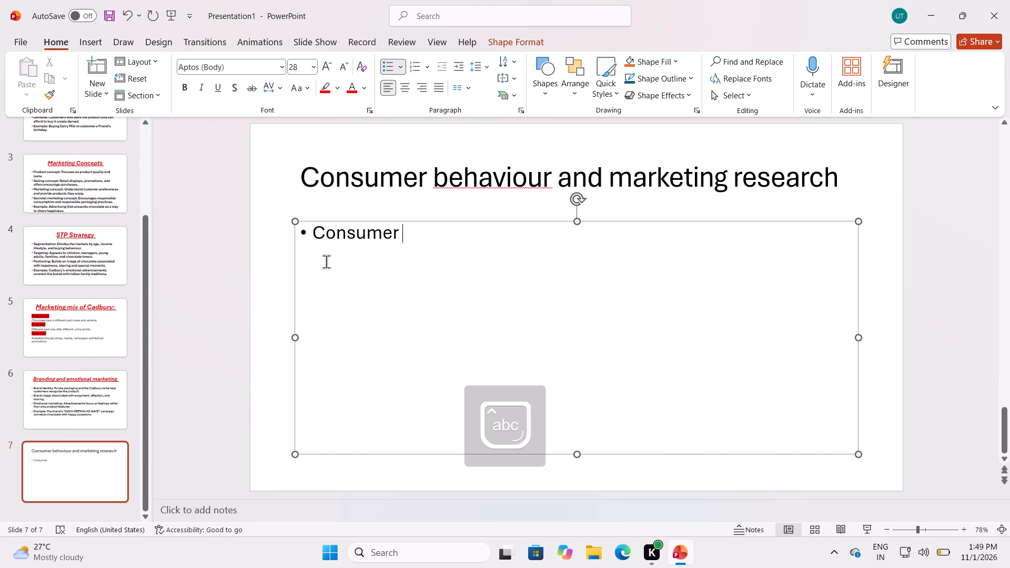
{"action": "type", "text": "beh"}
{"action": "type", "text": "av"}
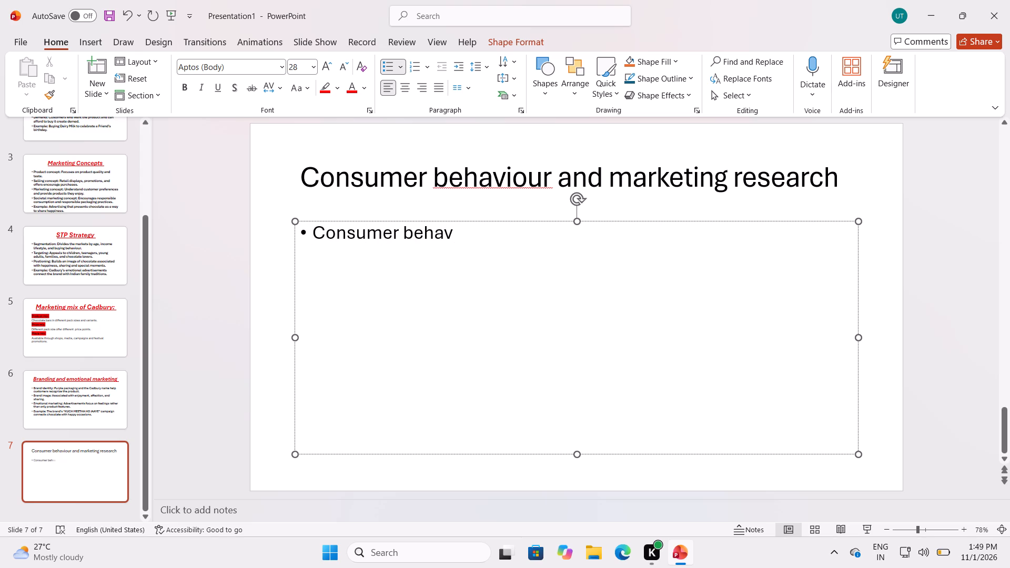
{"action": "key", "text": "o"}
{"action": "key", "text": "BackSpace"}
{"action": "type", "text": "iour"}
{"action": "key", "text": "space"}
{"action": "key", "text": "BackSpace"}
{"action": "type", "text": ":"}
{"action": "key", "text": "space"}
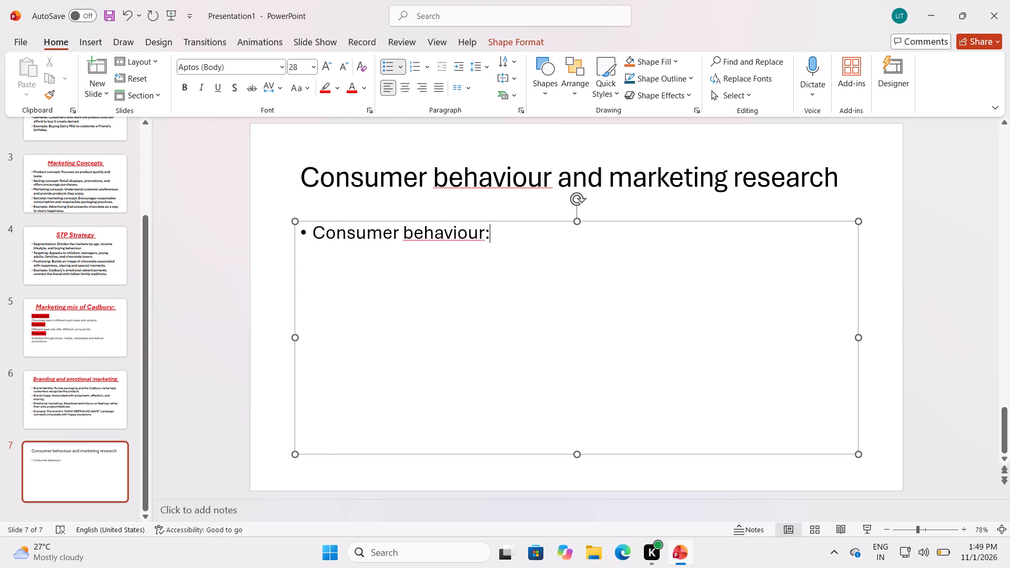
Continue the Consumer behaviour bullet with "People may buy dairy milk because of taste".
{"action": "type", "text": "eople"}
{"action": "key", "text": "space"}
{"action": "type", "text": "may b"}
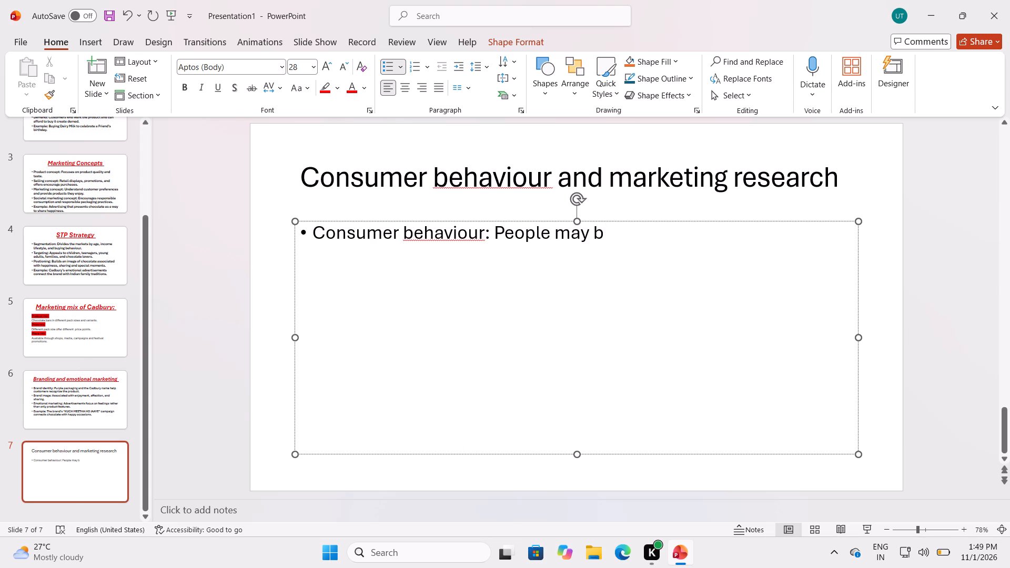
{"action": "type", "text": "uy dir"}
{"action": "type", "text": "y"}
{"action": "key", "text": "space"}
{"action": "key", "text": "BackSpace"}
{"action": "key", "text": "BackSpace"}
{"action": "key", "text": "BackSpace"}
{"action": "key", "text": "BackSpace"}
{"action": "type", "text": "ai"}
{"action": "type", "text": "ir"}
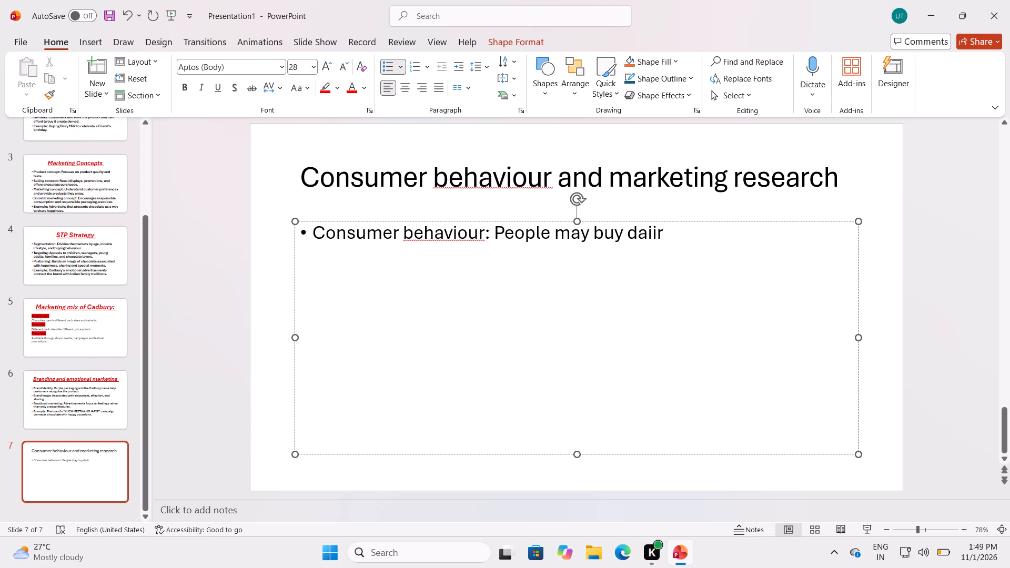
{"action": "key", "text": "BackSpace"}
{"action": "key", "text": "BackSpace"}
{"action": "type", "text": "ry"}
{"action": "key", "text": "space"}
{"action": "type", "text": "milk"}
{"action": "key", "text": "space"}
{"action": "type", "text": "because of taste"}
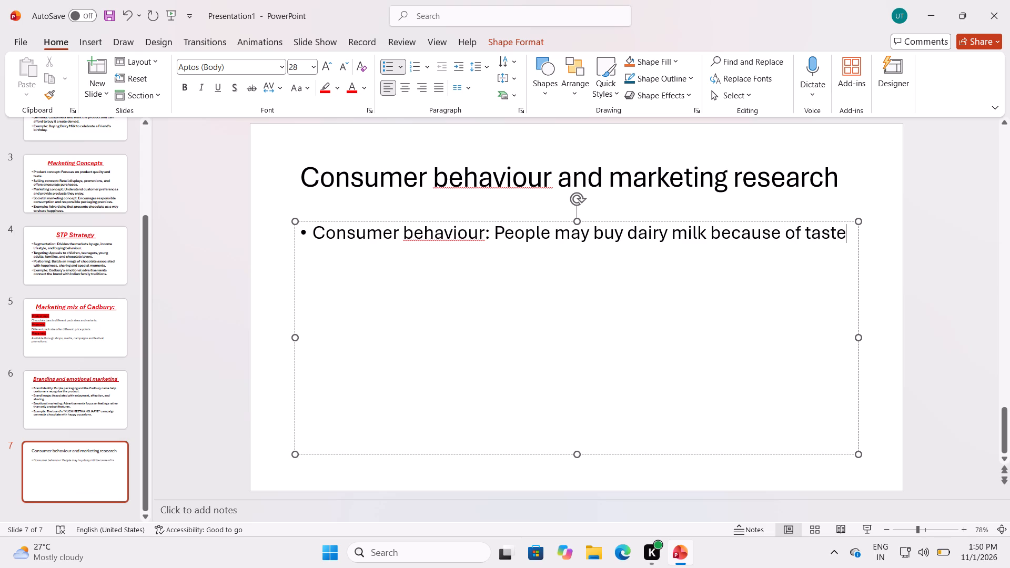
Complete the Consumer behaviour bullet with ", emotions, habits, or recommendations." and start a new bullet.
{"action": "type", "text": ", emoto"}
{"action": "key", "text": "BackSpace"}
{"action": "type", "text": "ion"}
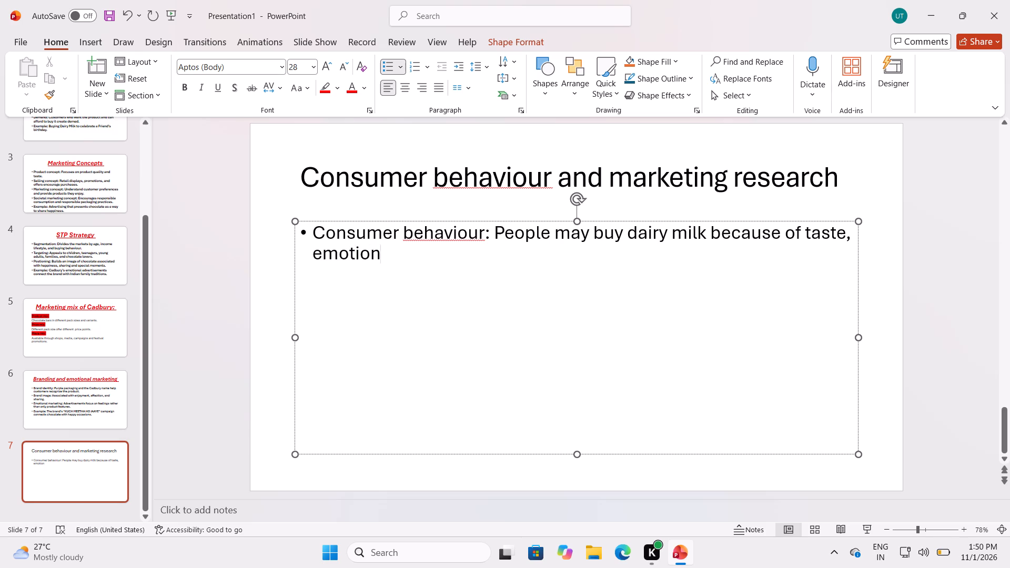
{"action": "type", "text": "s,"}
{"action": "key", "text": "space"}
{"action": "type", "text": "habits"}
{"action": "type", "text": ", or"}
{"action": "key", "text": "space"}
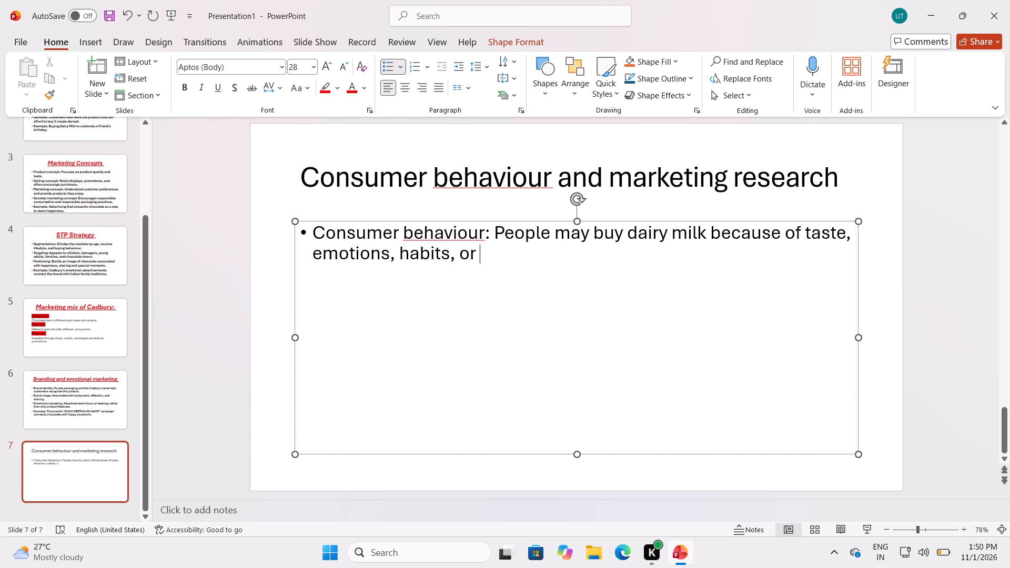
{"action": "type", "text": "reco"}
{"action": "type", "text": "mmen"}
{"action": "type", "text": "dations"}
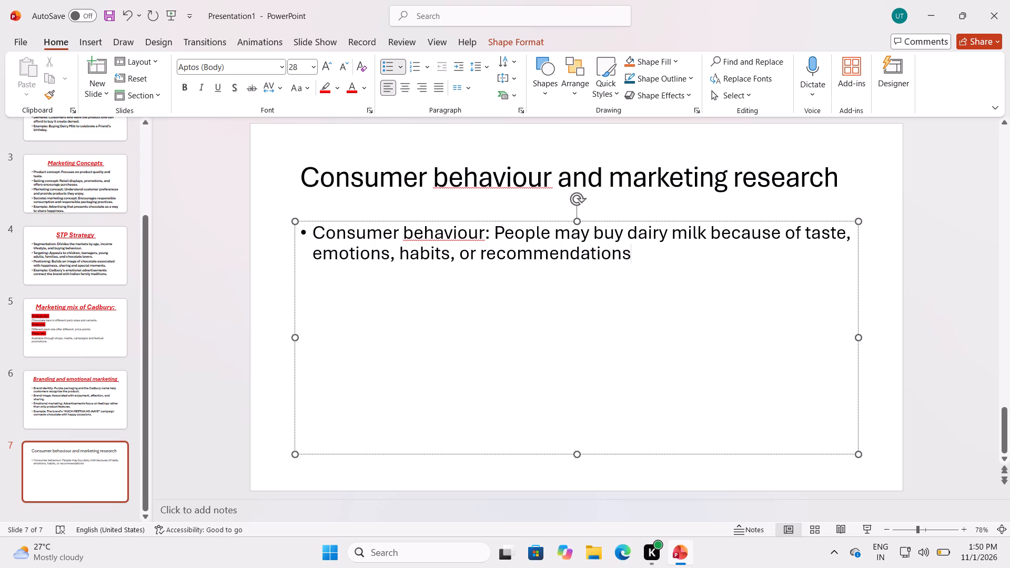
{"action": "key", "text": "period"}
{"action": "key", "text": "Return"}
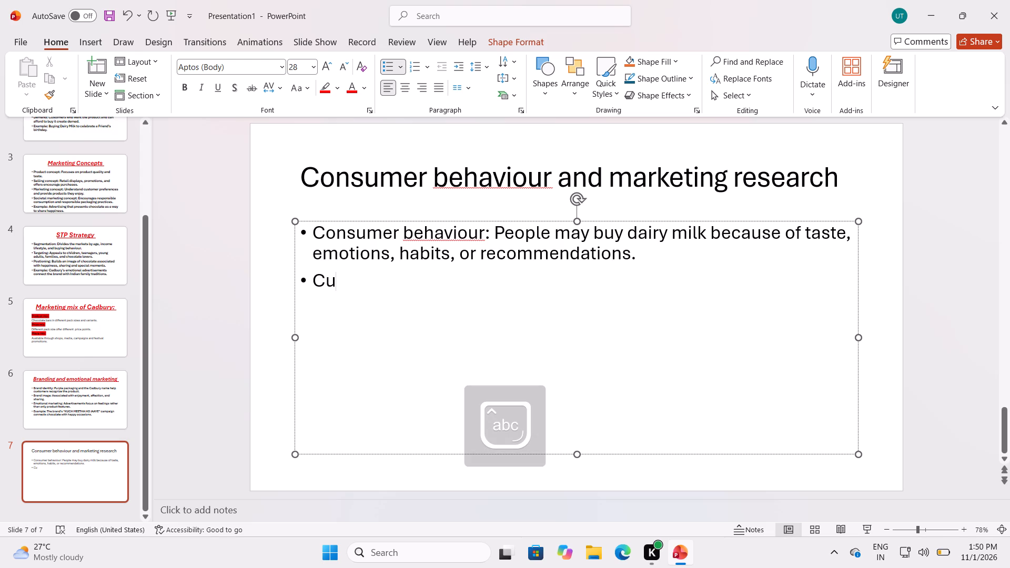
Write the second bullet's opening, "Cultural influence: Festivals and celebrations,".
{"action": "type", "text": "ltural"}
{"action": "key", "text": "space"}
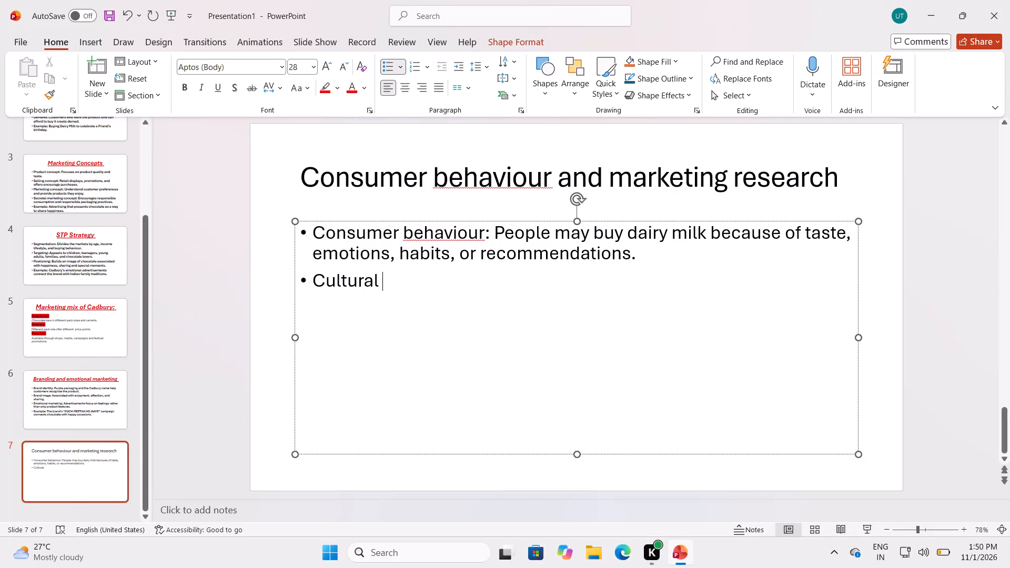
{"action": "type", "text": "influnce"}
{"action": "key", "text": "space"}
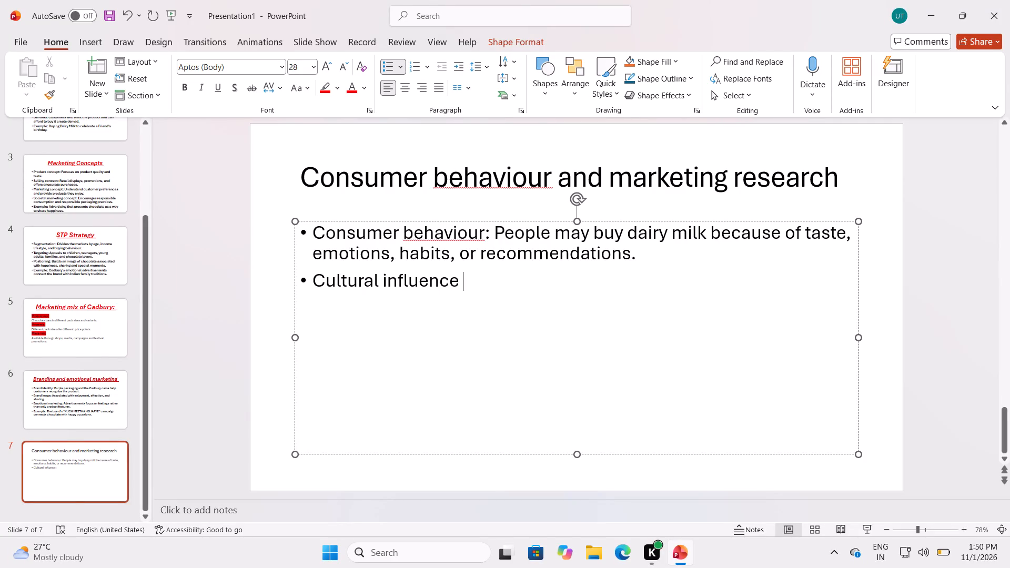
{"action": "key", "text": "BackSpace"}
{"action": "type", "text": ":"}
{"action": "key", "text": "space"}
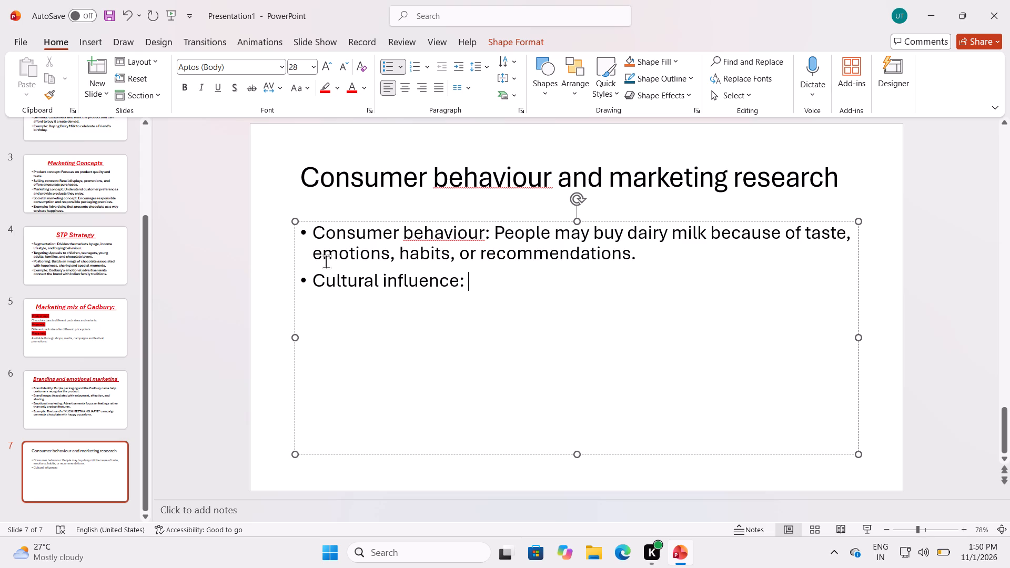
{"action": "type", "text": "estivals"}
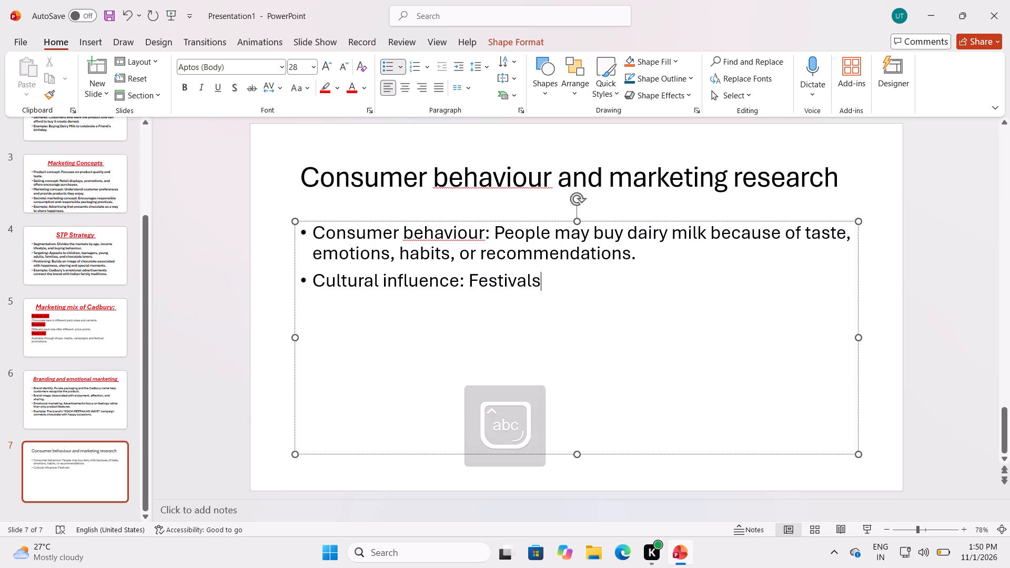
{"action": "key", "text": "space"}
{"action": "type", "text": "and cele"}
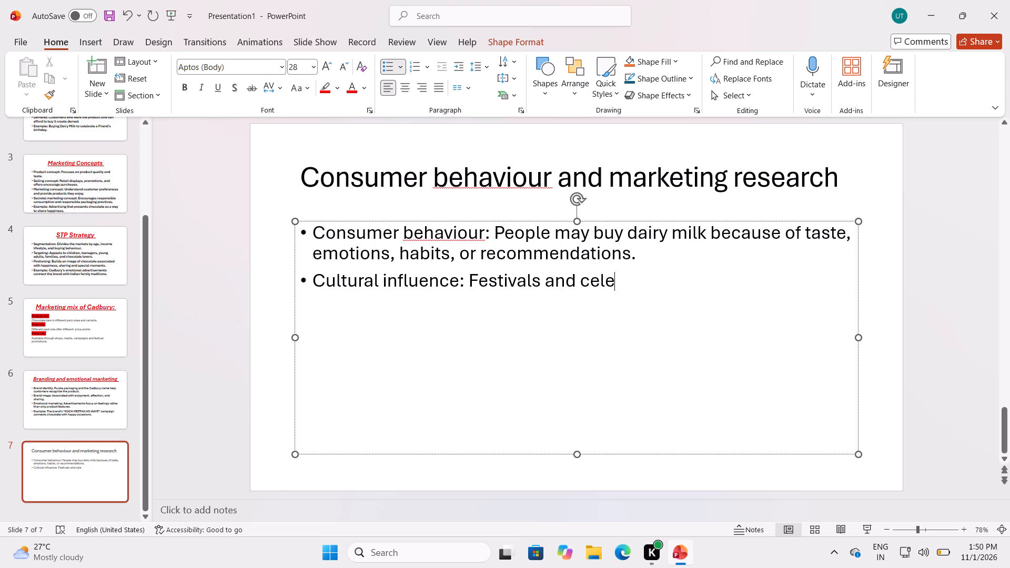
{"action": "type", "text": "brations"}
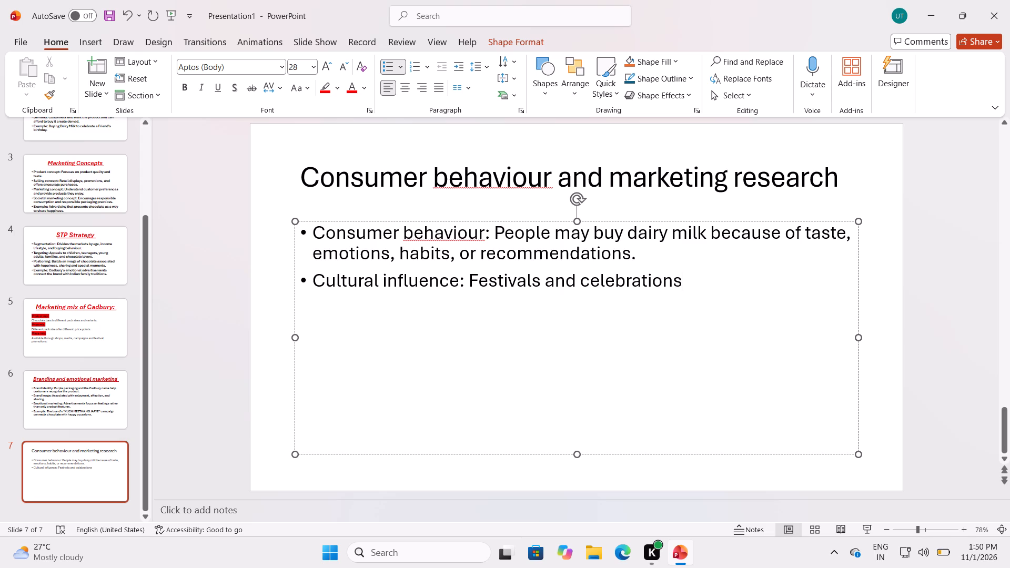
{"action": "type", "text": ","}
{"action": "key", "text": "space"}
Complete the Cultural influence bullet with "can encourage chocolate purchases." and start a third bullet.
{"action": "type", "text": "can encouage"}
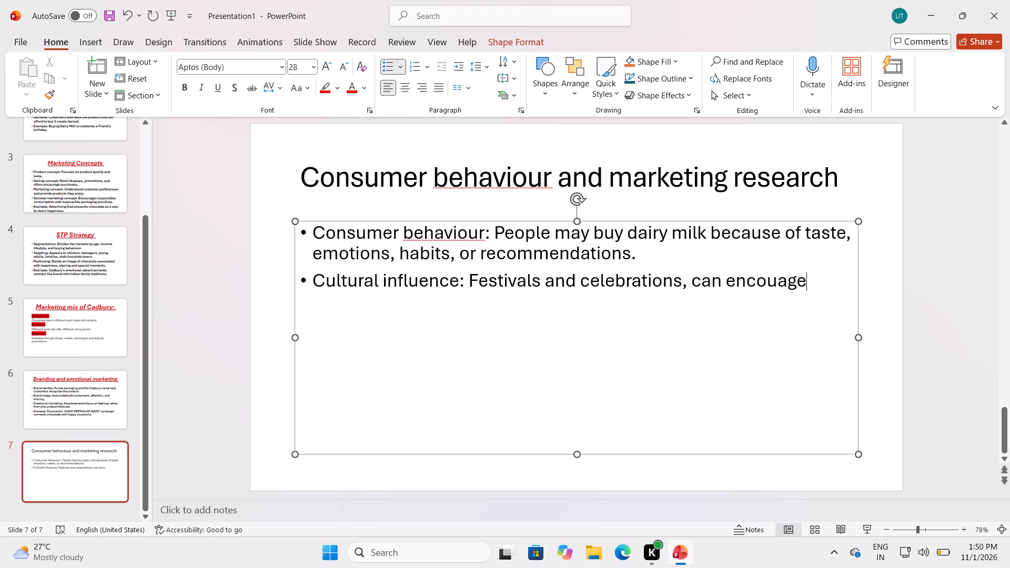
{"action": "key", "text": "space"}
{"action": "type", "text": "chocolate"}
{"action": "key", "text": "space"}
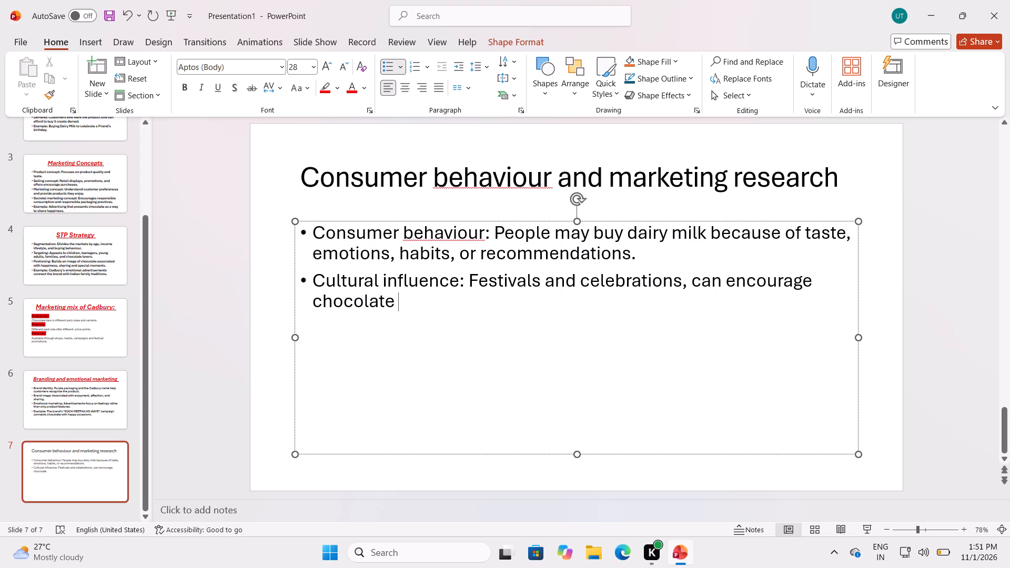
{"action": "type", "text": "pu"}
{"action": "type", "text": "rchae"}
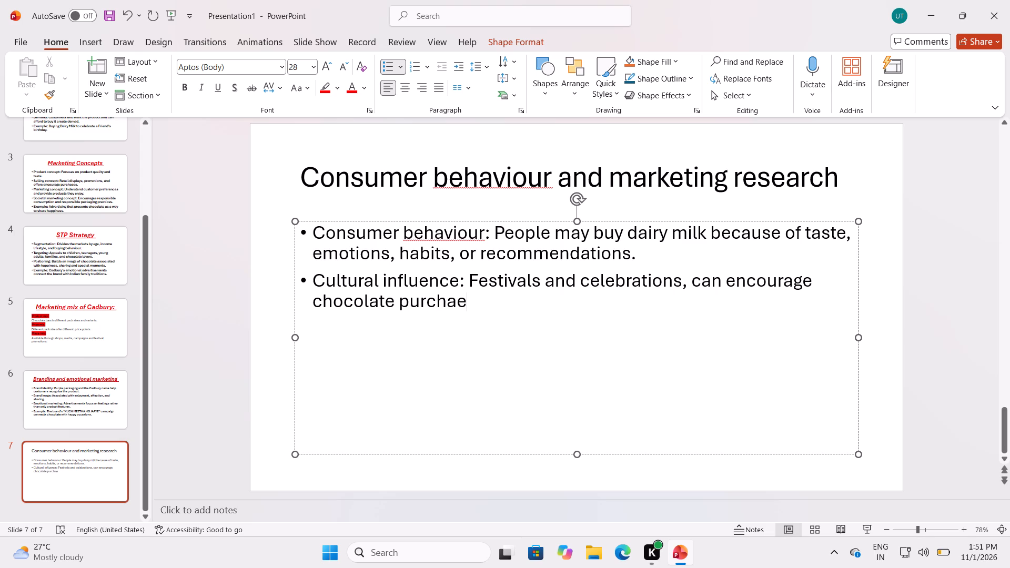
{"action": "key", "text": "BackSpace"}
{"action": "type", "text": "ses,"}
{"action": "key", "text": "BackSpace"}
{"action": "key", "text": "period"}
{"action": "key", "text": "Return"}
Write the third bullet's opening, "Social influence: Friend's and family affect", correcting the spelling of "influence".
{"action": "key", "text": "s"}
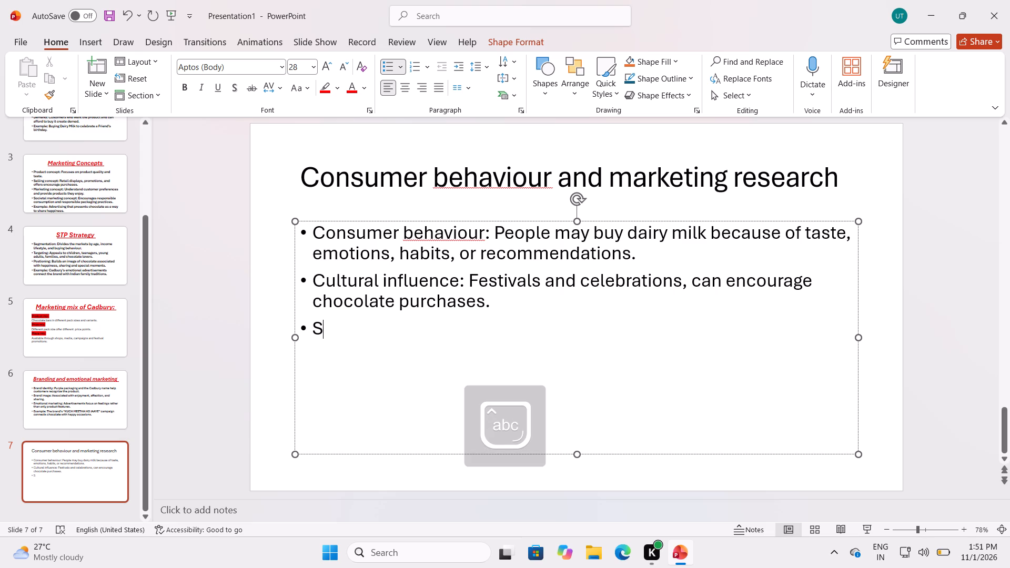
{"action": "type", "text": "oc"}
{"action": "type", "text": "ial influnce"}
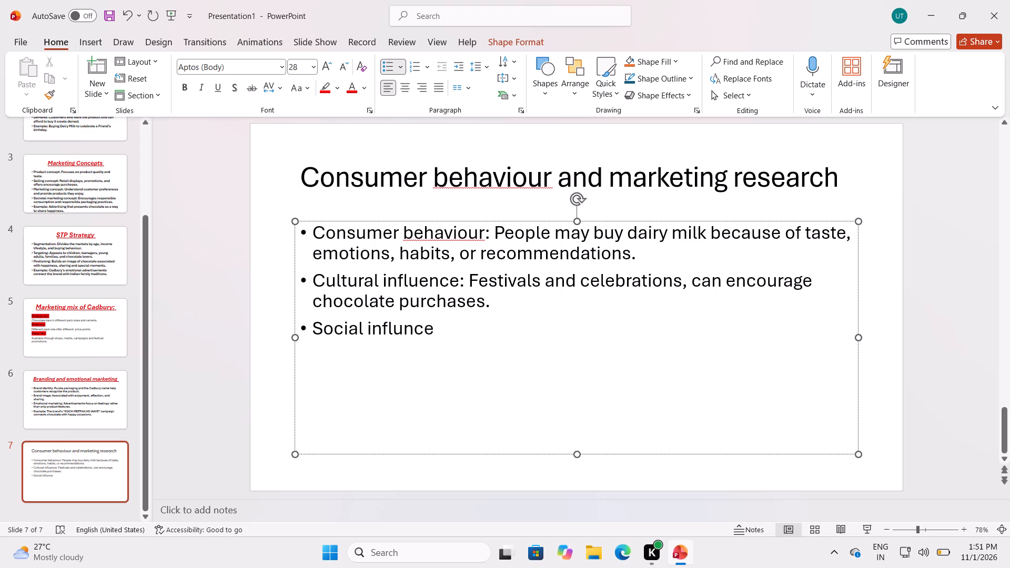
{"action": "left_click", "coordinate": [403, 329]}
{"action": "key", "text": "e"}
{"action": "left_click", "coordinate": [457, 331]}
{"action": "type", "text": ":"}
{"action": "key", "text": "space"}
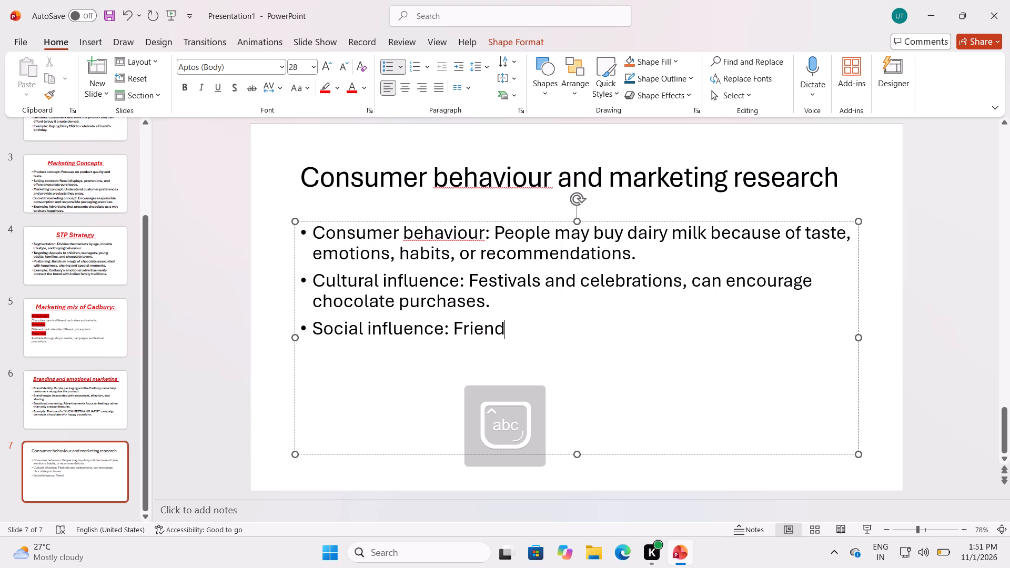
{"action": "type", "text": "'s"}
{"action": "key", "text": "space"}
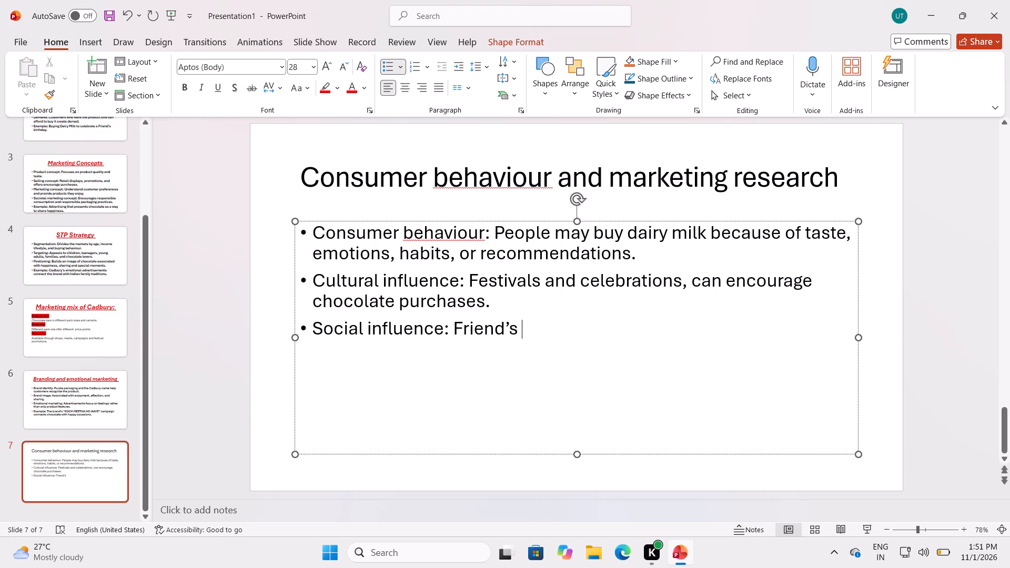
{"action": "type", "text": "and family"}
{"action": "key", "text": "space"}
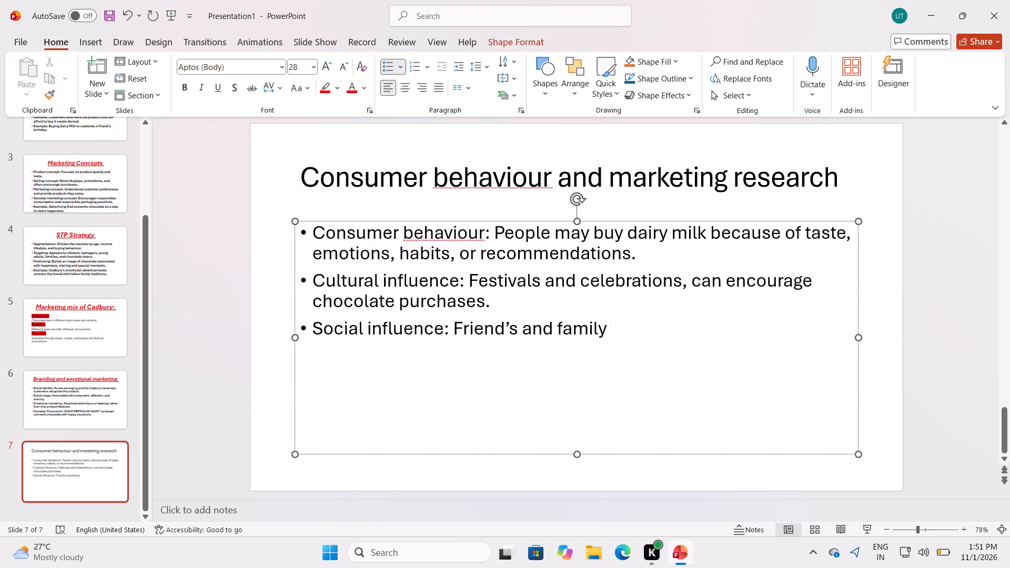
{"action": "type", "text": "affect"}
{"action": "key", "text": "space"}
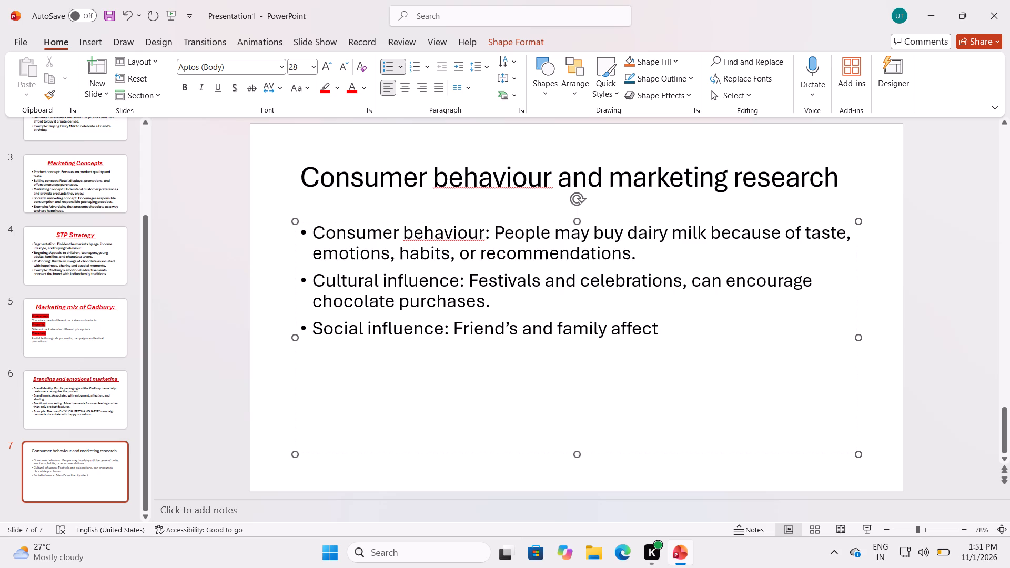
Complete the Social influence bullet with "buying decisions." and start a fourth bullet.
{"action": "type", "text": "buying"}
{"action": "key", "text": "space"}
{"action": "type", "text": "decis"}
{"action": "type", "text": "ons"}
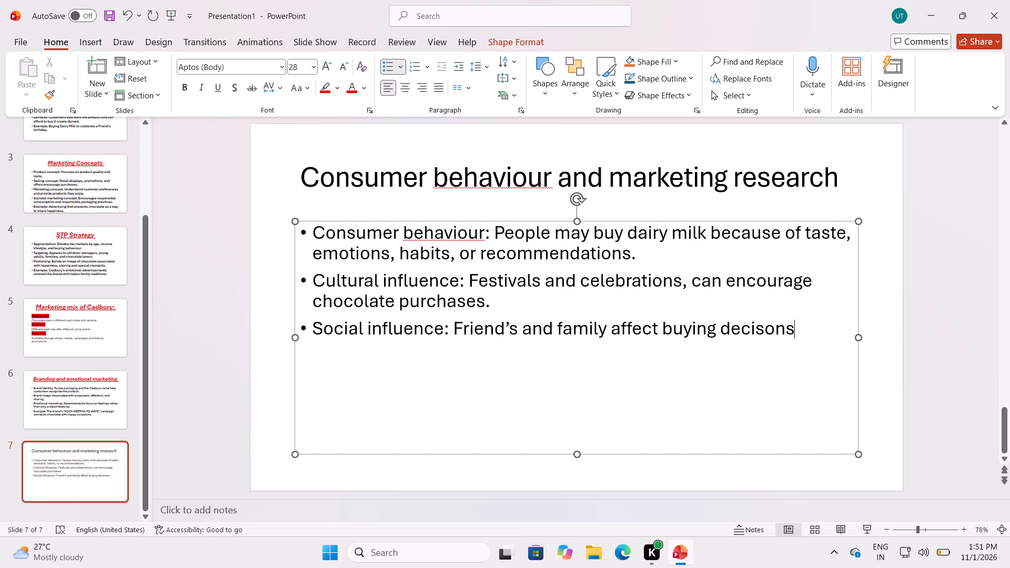
{"action": "left_click", "coordinate": [767, 330]}
{"action": "key", "text": "i"}
{"action": "key", "text": "Right"}
{"action": "key", "text": "Right"}
{"action": "key", "text": "Right"}
{"action": "key", "text": "period"}
{"action": "key", "text": "Return"}
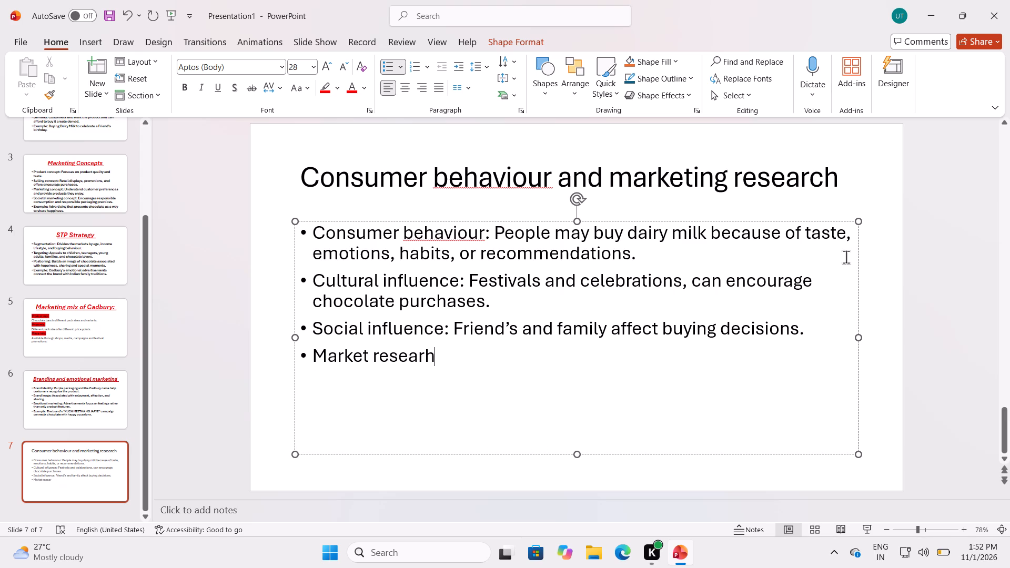
{"action": "key", "text": "BackSpace"}
{"action": "key", "text": "BackSpace"}
{"action": "type", "text": "rcch"}
{"action": "key", "text": "BackSpace"}
{"action": "key", "text": "BackSpace"}
{"action": "type", "text": "h"}
{"action": "key", "text": "space"}
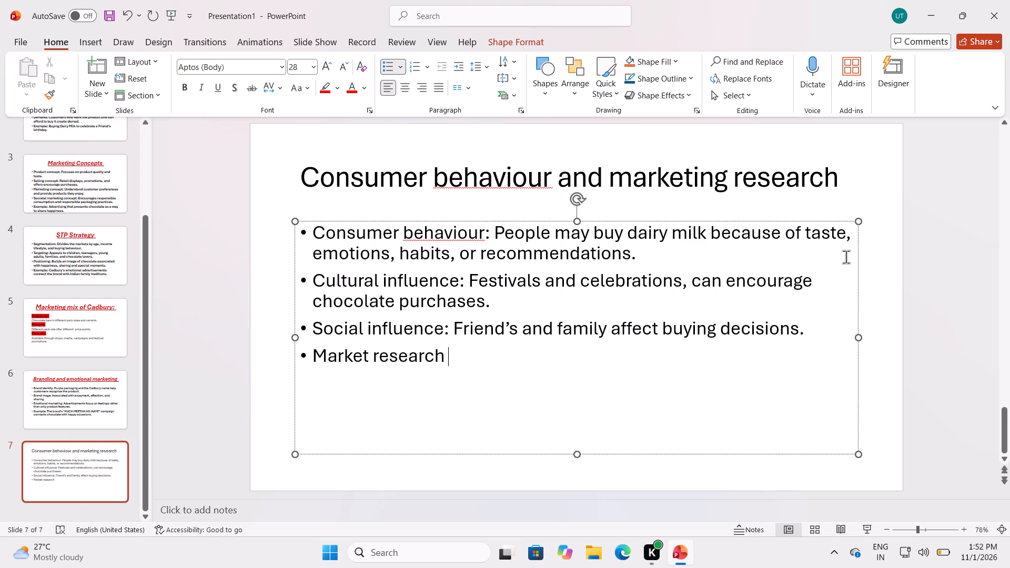
{"action": "key", "text": "BackSpace"}
{"action": "type", "text": ":"}
{"action": "key", "text": "space"}
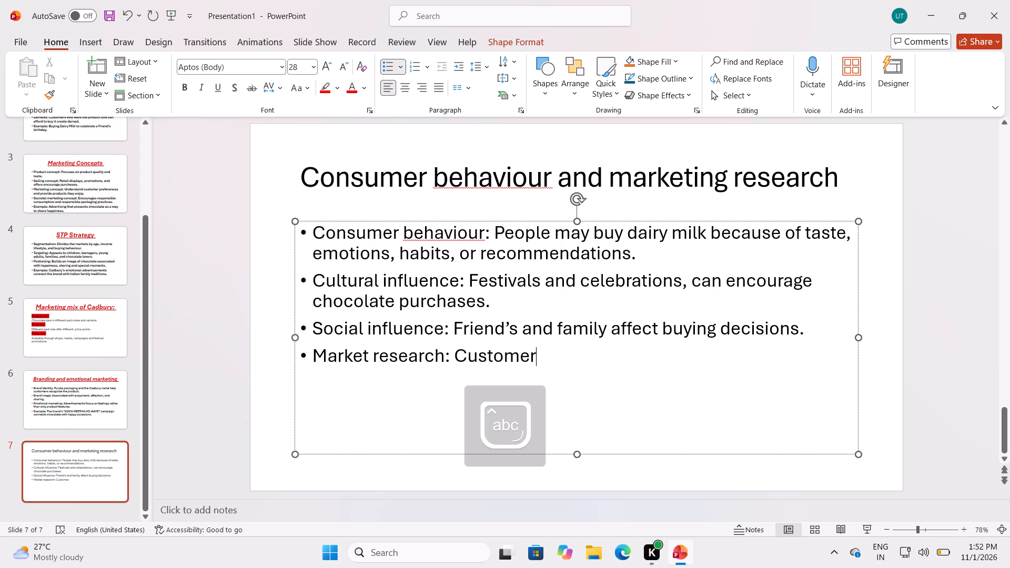
Continue the Market research bullet with "Customer surveys, feedback, and sales data can help".
{"action": "key", "text": "space"}
{"action": "type", "text": "surveys"}
{"action": "type", "text": ","}
{"action": "key", "text": "space"}
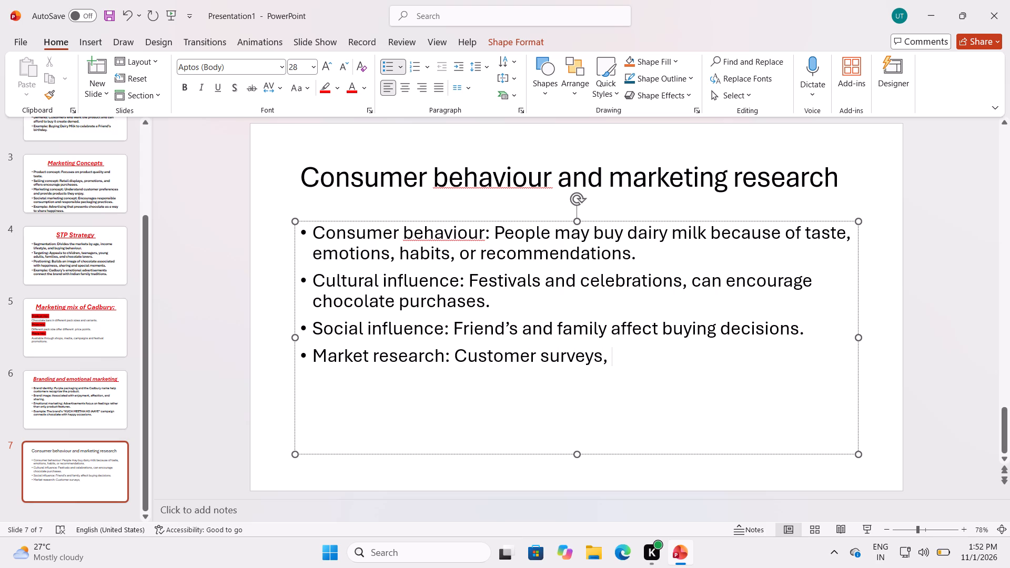
{"action": "type", "text": "feedback"}
{"action": "key", "text": "space"}
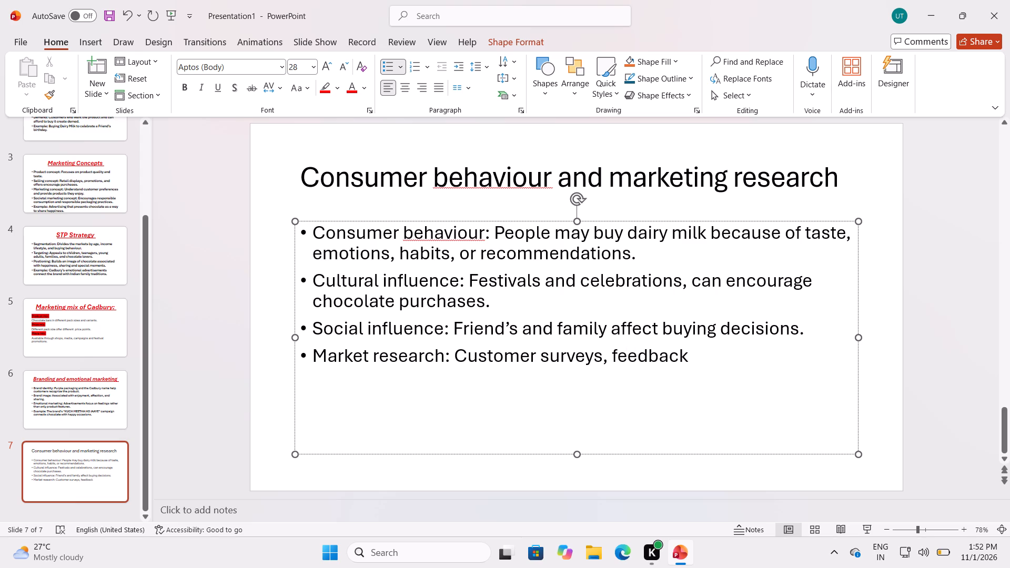
{"action": "key", "text": "BackSpace"}
{"action": "type", "text": ", and"}
{"action": "key", "text": "space"}
{"action": "type", "text": "sales"}
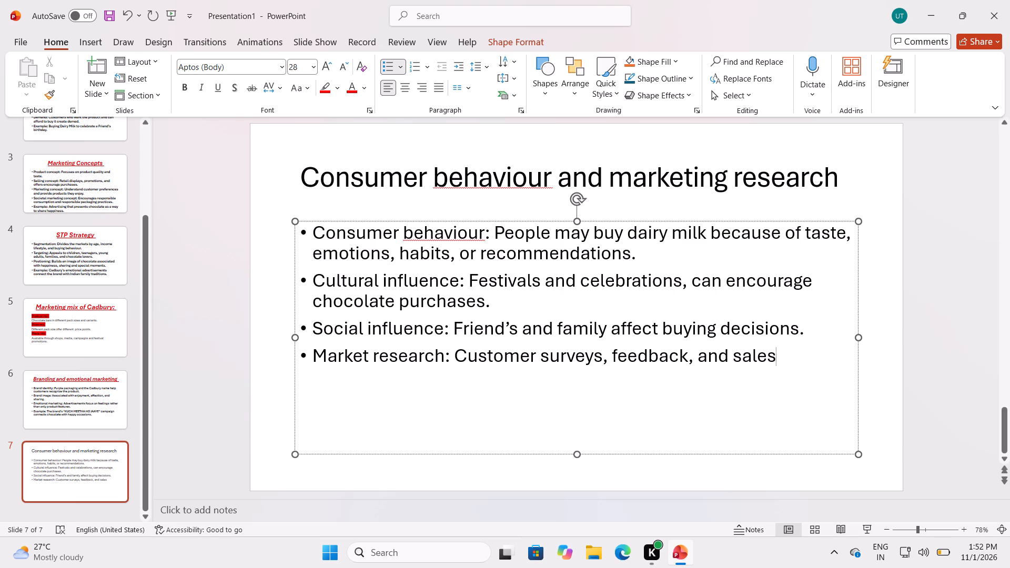
{"action": "key", "text": "space"}
{"action": "type", "text": "data can help"}
{"action": "key", "text": "space"}
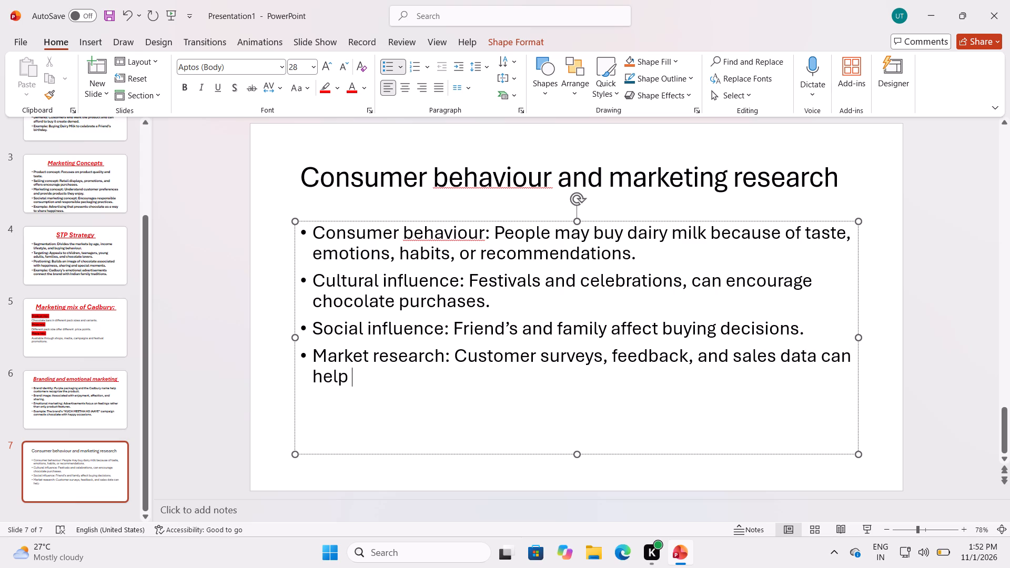
Complete the Market research bullet with "identify changing preferences." and start a fifth bullet.
{"action": "type", "text": "ide"}
{"action": "type", "text": "ntify"}
{"action": "key", "text": "space"}
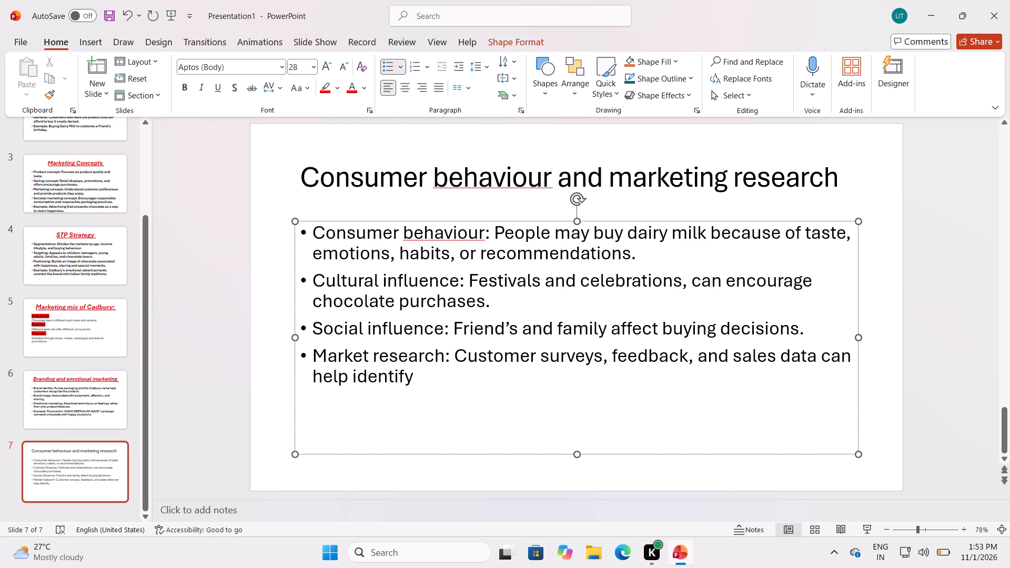
{"action": "type", "text": "changing p"}
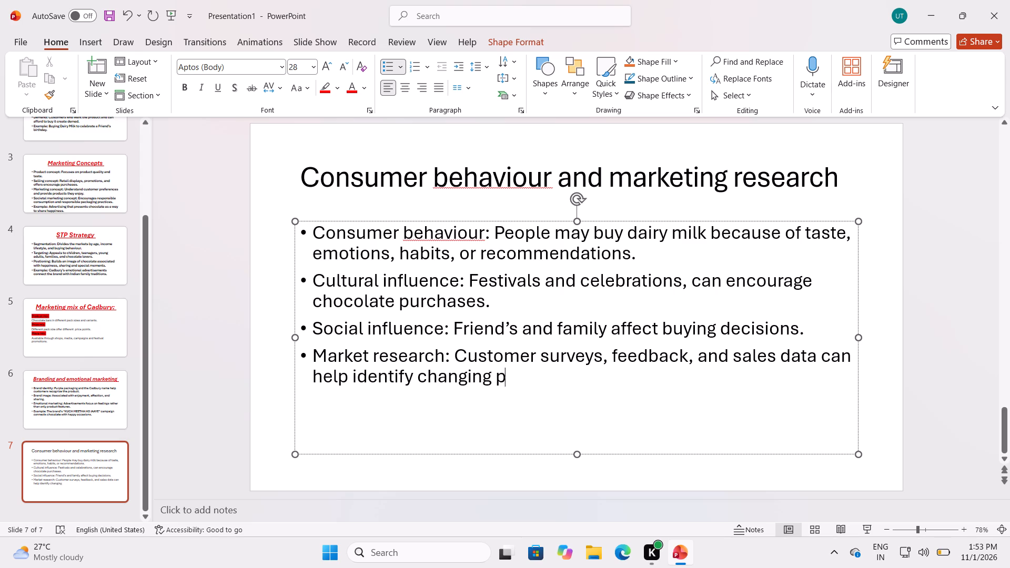
{"action": "type", "text": "refernces"}
{"action": "type", "text": ">"}
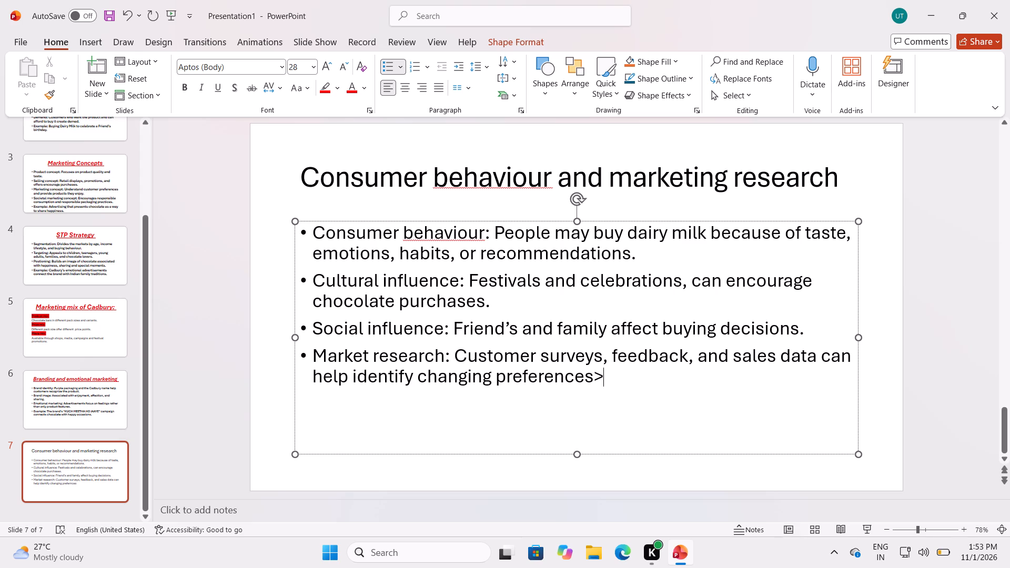
{"action": "key", "text": "space"}
{"action": "key", "text": "BackSpace"}
{"action": "key", "text": "BackSpace"}
{"action": "key", "text": "period"}
{"action": "key", "text": "Return"}
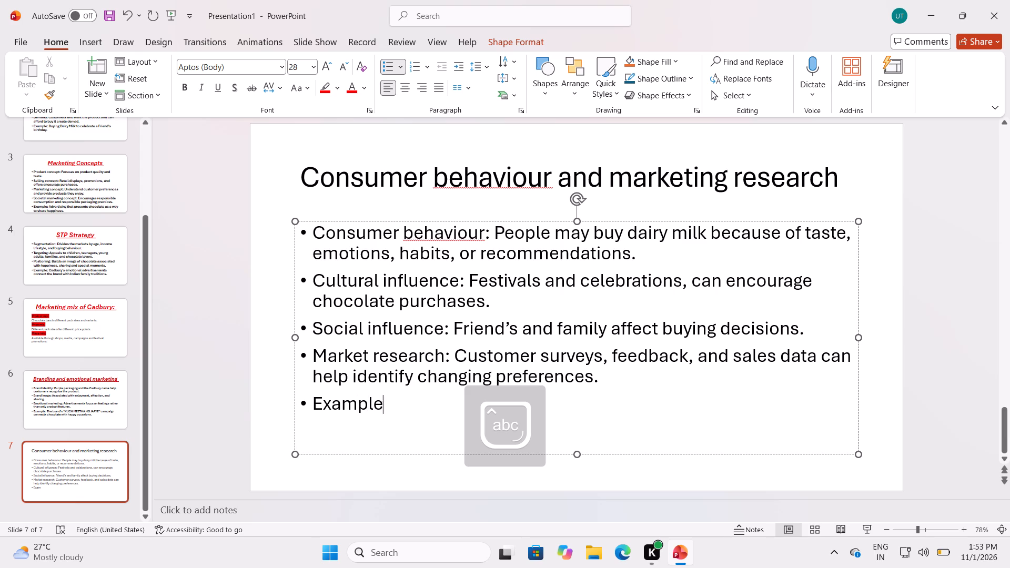
Begin the fifth bullet with "Examples: Cadbury dairy milk introduced".
{"action": "key", "text": "BackSpace"}
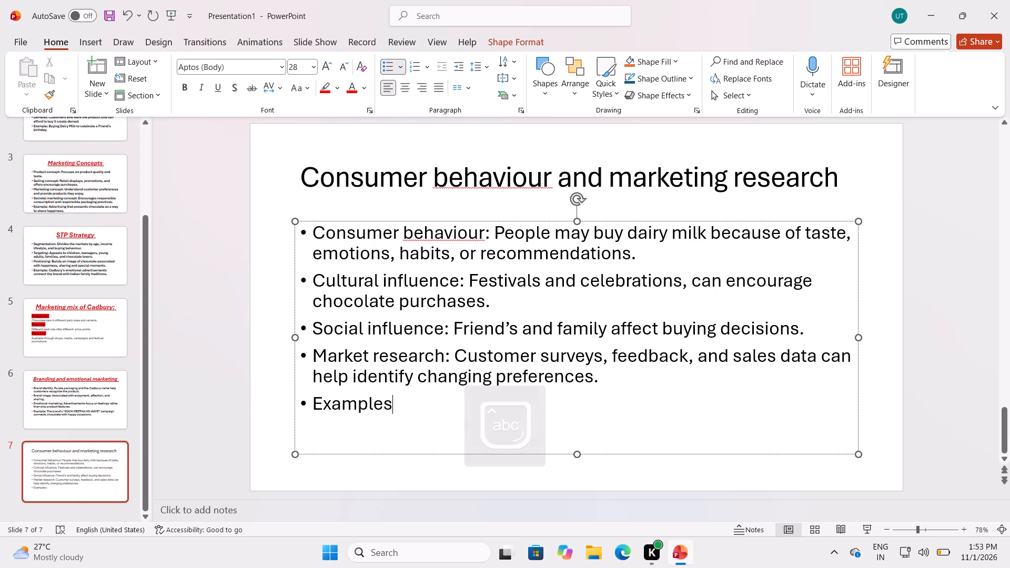
{"action": "type", "text": ":"}
{"action": "key", "text": "space"}
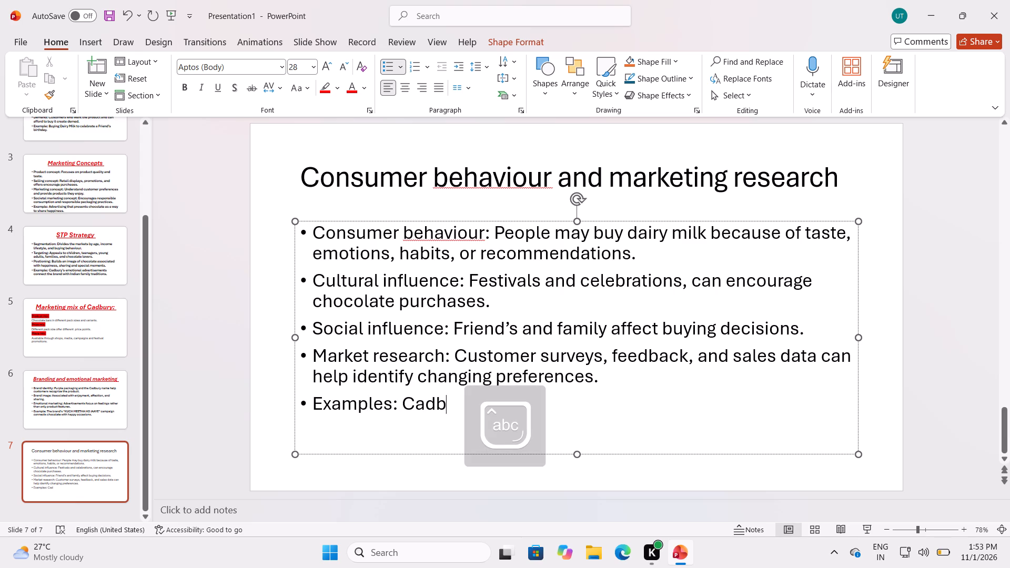
{"action": "key", "text": "space"}
{"action": "type", "text": "dair"}
{"action": "type", "text": "y milkk"}
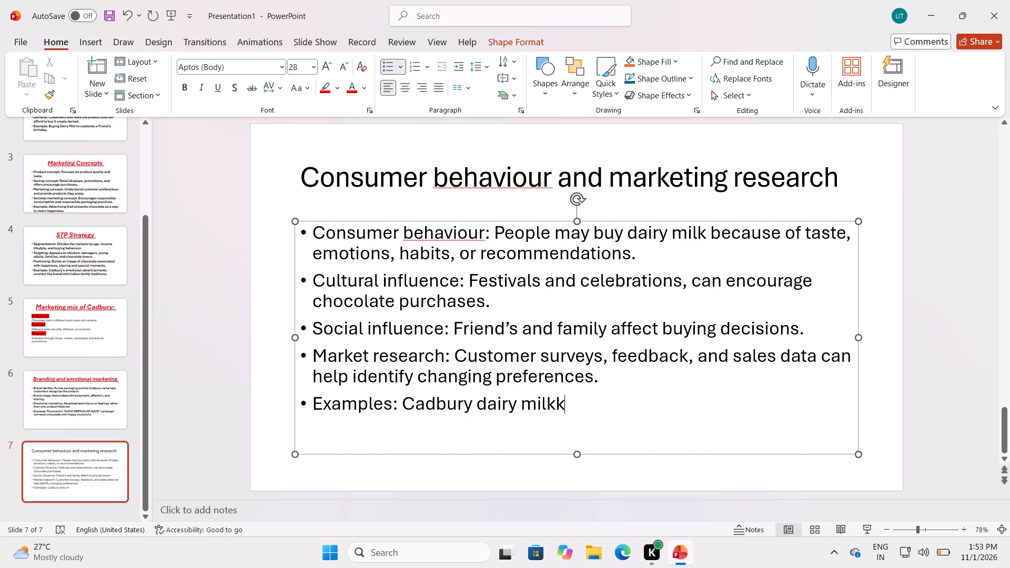
{"action": "key", "text": "BackSpace"}
{"action": "key", "text": "space"}
{"action": "type", "text": "introdu"}
{"action": "type", "text": "ced"}
{"action": "key", "text": "space"}
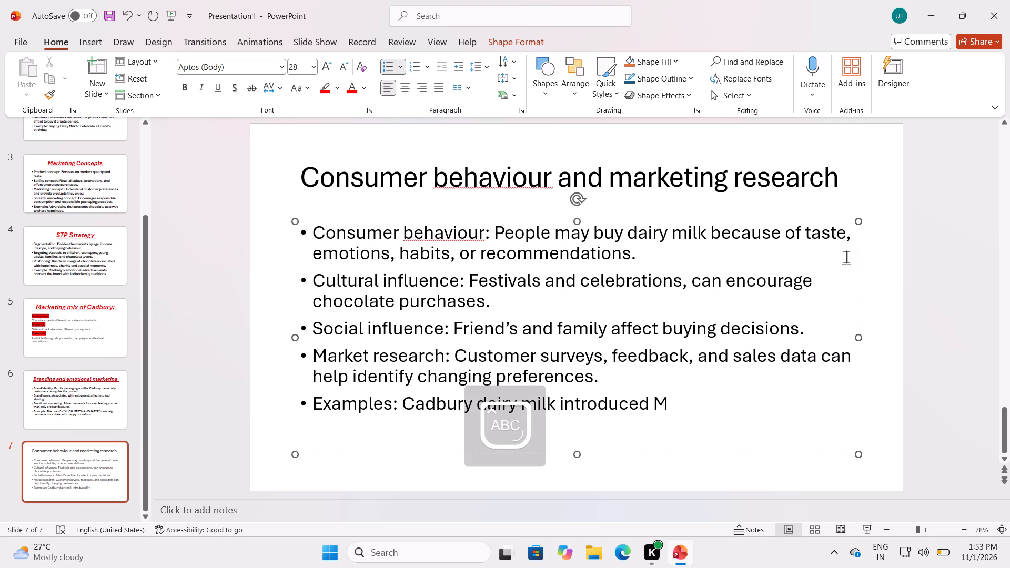
Continue the Examples bullet with "MILKINIS, a chocolate bar with".
{"action": "key", "text": "i"}
{"action": "type", "text": "LK"}
{"action": "type", "text": "INI"}
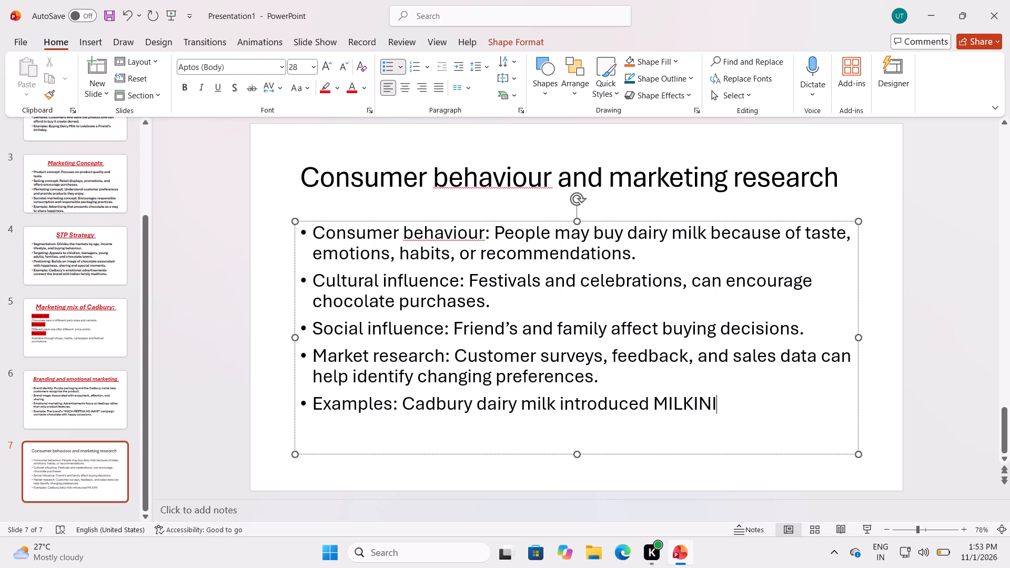
{"action": "key", "text": "s"}
{"action": "key", "text": "BackSpace"}
{"action": "type", "text": ", a chocolate"}
{"action": "key", "text": "space"}
{"action": "type", "text": "bar with"}
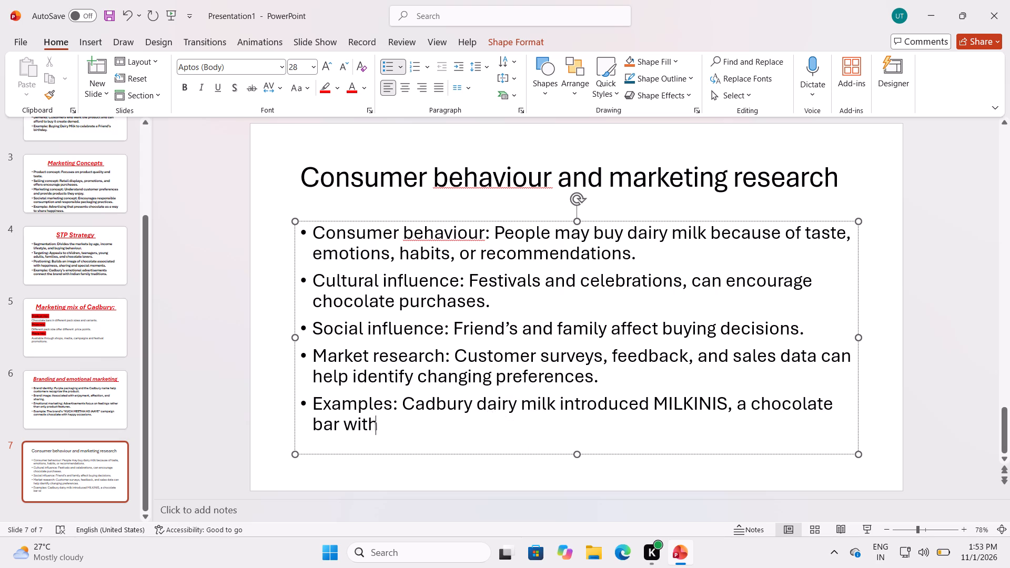
Continue the Examples bullet with "a milk crème filling in 2025".
{"action": "key", "text": "space"}
{"action": "type", "text": "a milk"}
{"action": "key", "text": "space"}
{"action": "type", "text": "creme"}
{"action": "key", "text": "space"}
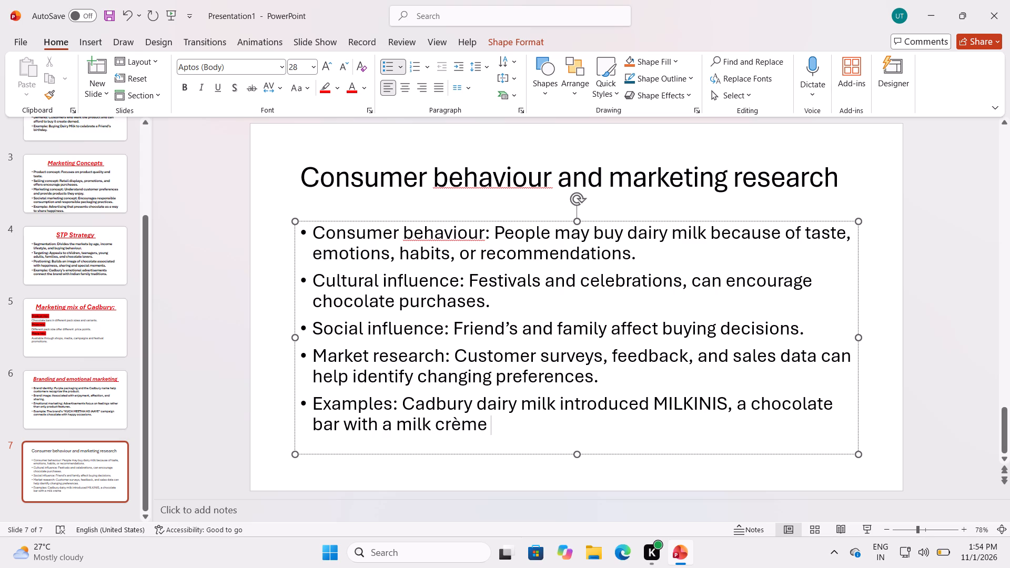
{"action": "type", "text": "fillinf"}
{"action": "key", "text": "BackSpace"}
{"action": "type", "text": "g"}
{"action": "key", "text": "space"}
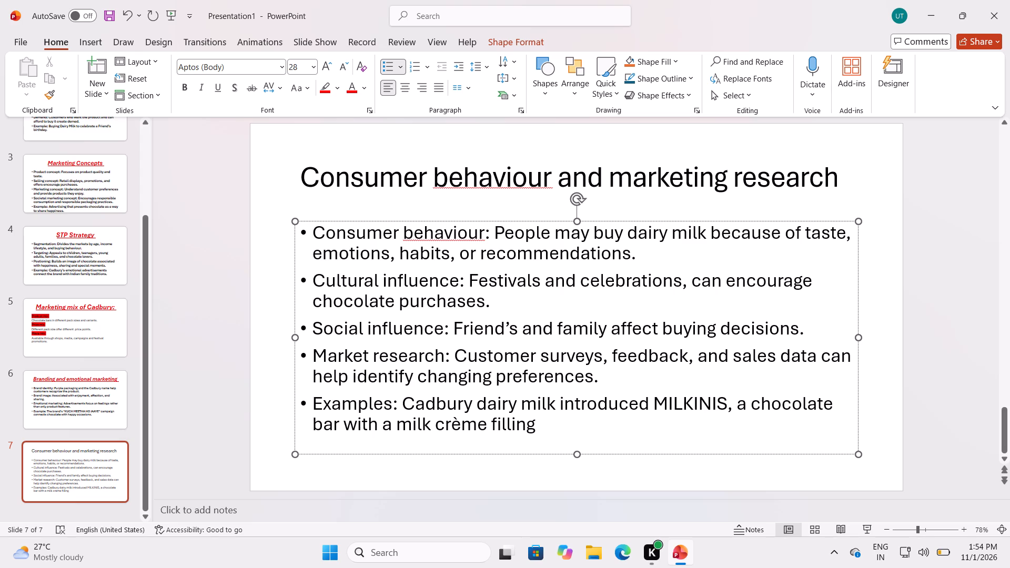
{"action": "type", "text": "in"}
{"action": "key", "text": "space"}
{"action": "type", "text": "2025"}
{"action": "key", "text": "space"}
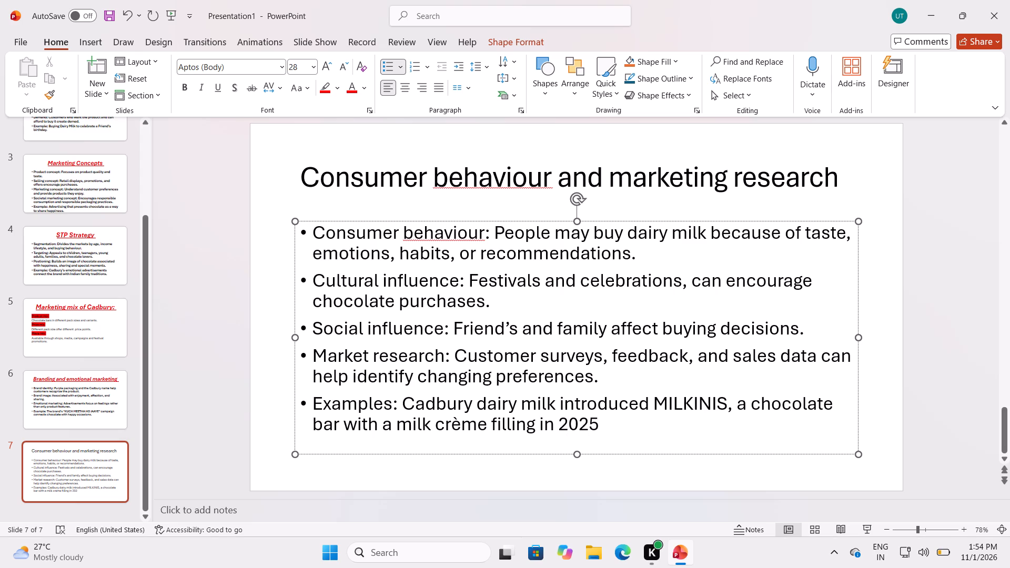
Complete the Examples bullet with "to offer a different product experience.".
{"action": "type", "text": "to offer a differn"}
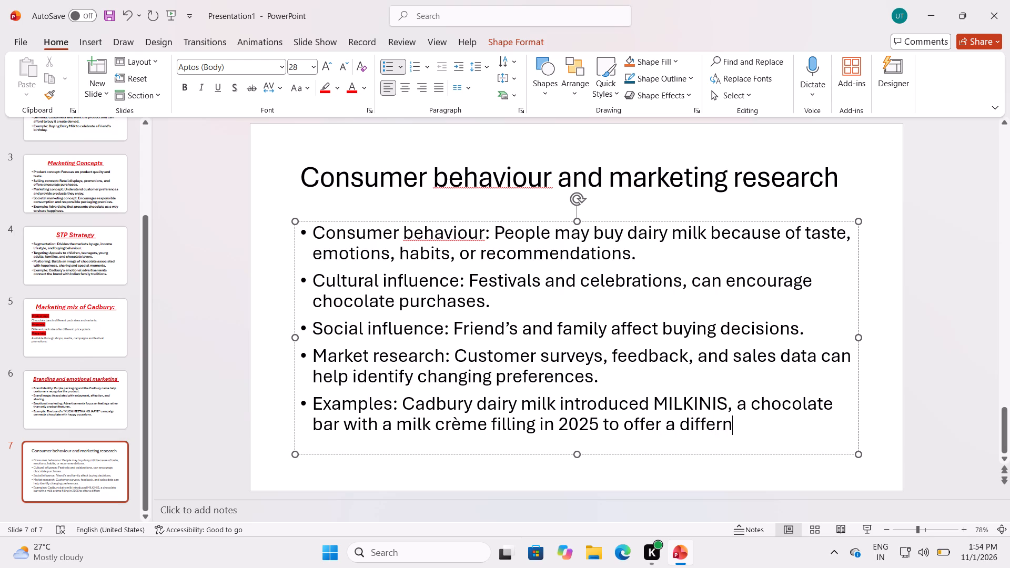
{"action": "key", "text": "t"}
{"action": "key", "text": "BackSpace"}
{"action": "key", "text": "BackSpace"}
{"action": "type", "text": "em"}
{"action": "key", "text": "BackSpace"}
{"action": "type", "text": "nt"}
{"action": "key", "text": "space"}
{"action": "type", "text": "product exper"}
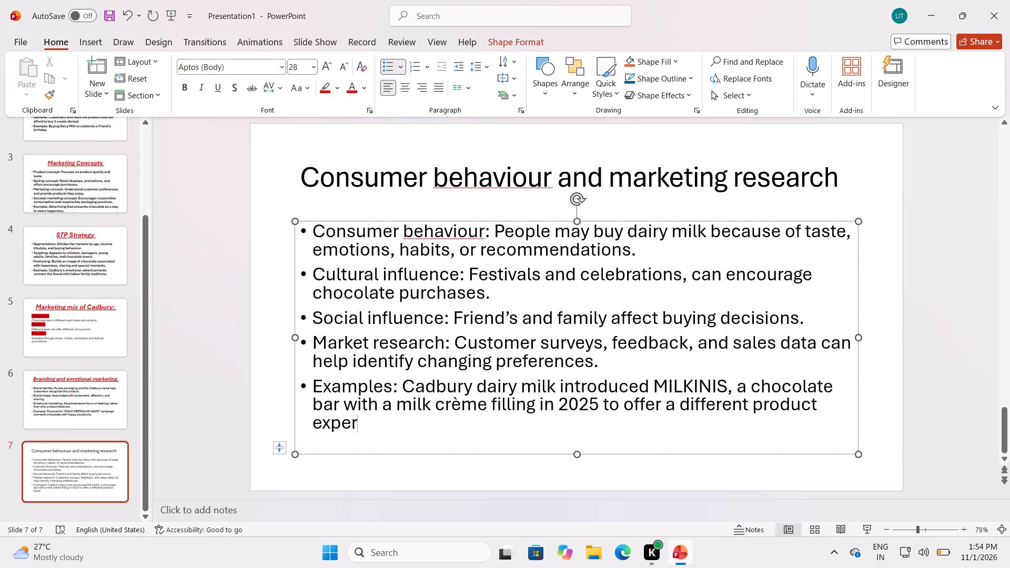
{"action": "type", "text": "ience"}
{"action": "key", "text": "period"}
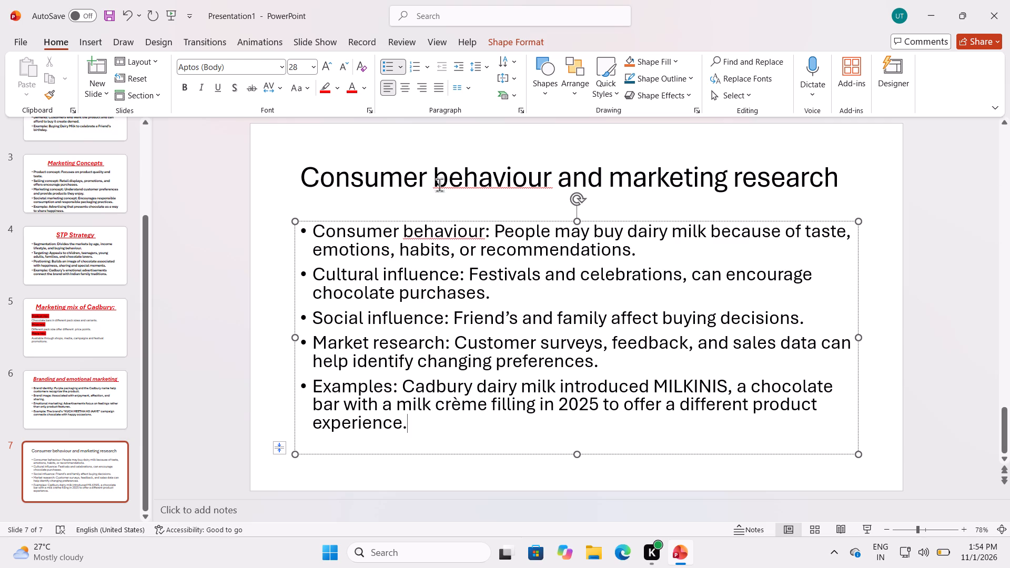
Make the "Consumer behaviour and marketing research" title bold, underlined, italic and shadowed.
{"action": "left_click", "coordinate": [299, 174]}
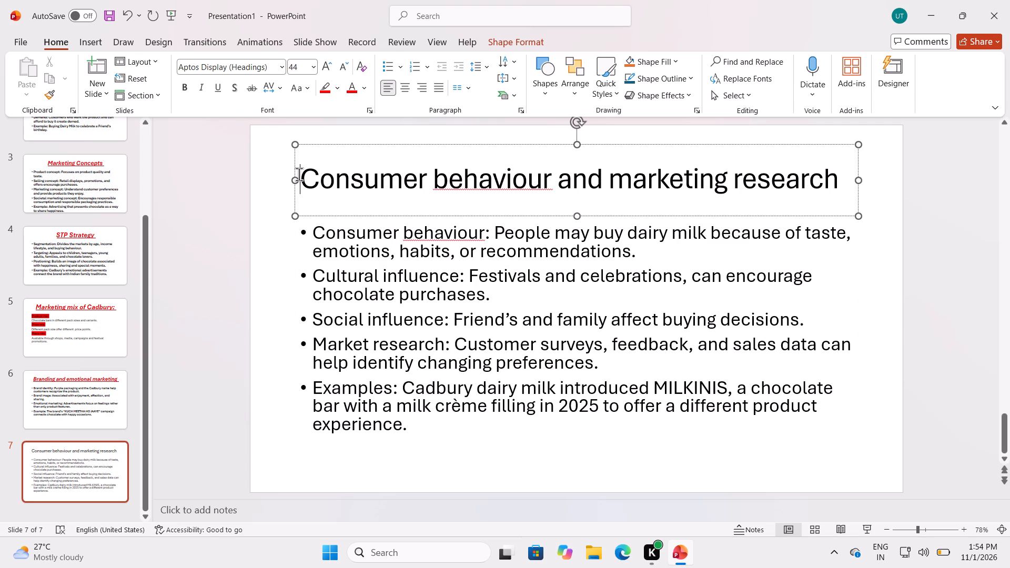
{"action": "key", "text": "ctrl+a"}
{"action": "key", "text": "ctrl+b"}
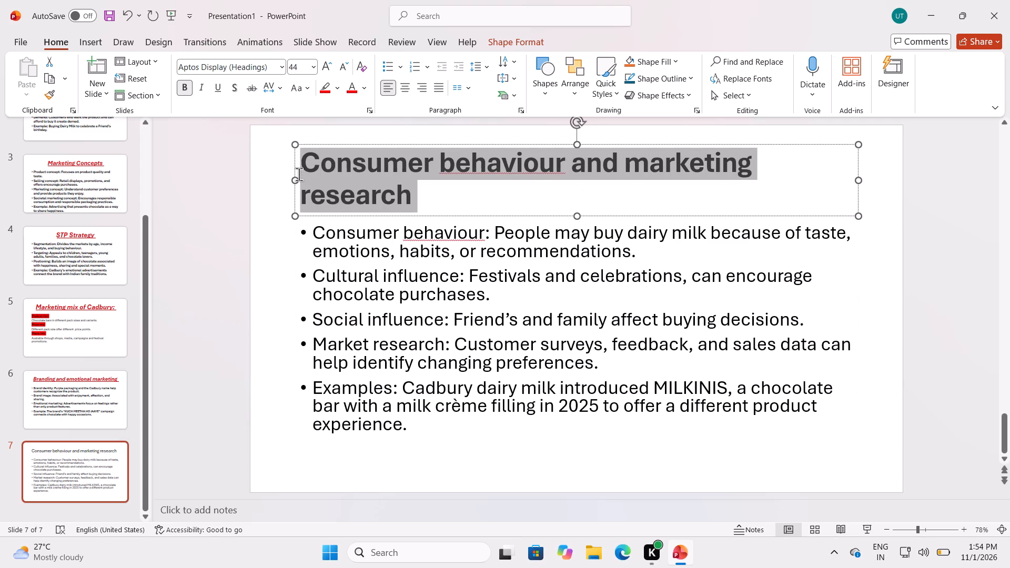
{"action": "key", "text": "ctrl+u"}
{"action": "key", "text": "ctrl+i"}
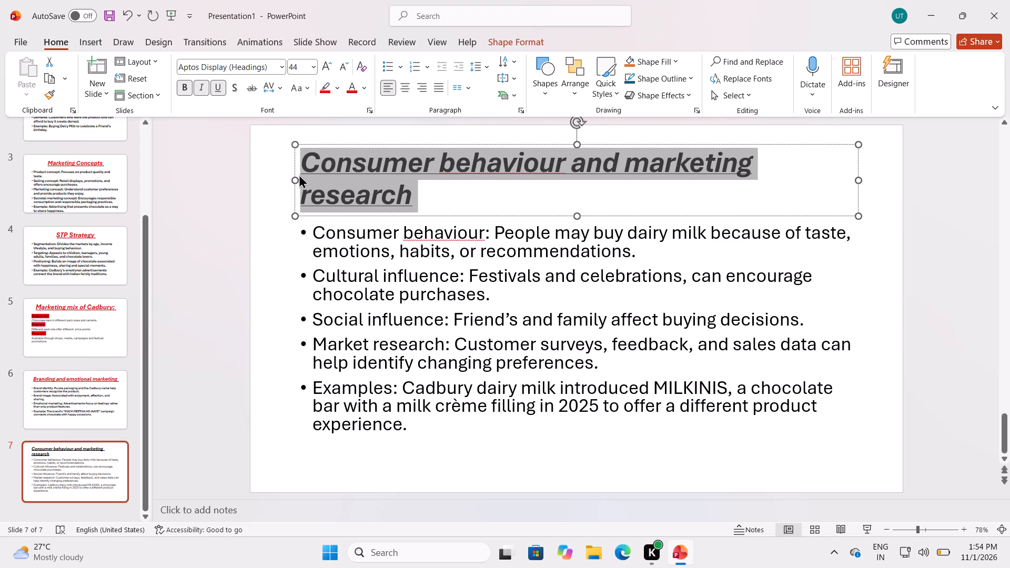
{"action": "left_click", "coordinate": [233, 88]}
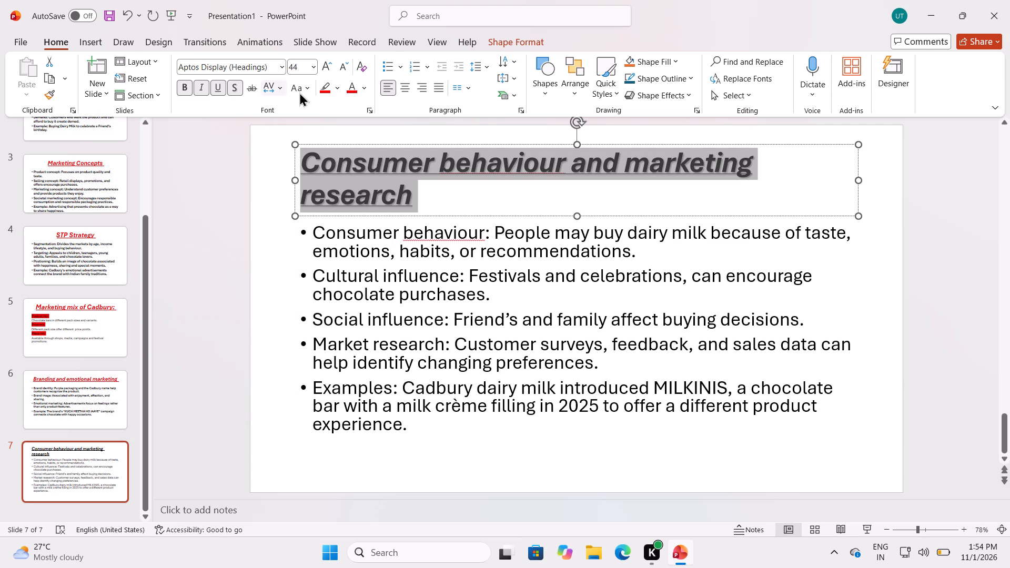
Colour the slide 7 title red, centre it and set its font size to 40.
{"action": "left_click", "coordinate": [361, 87]}
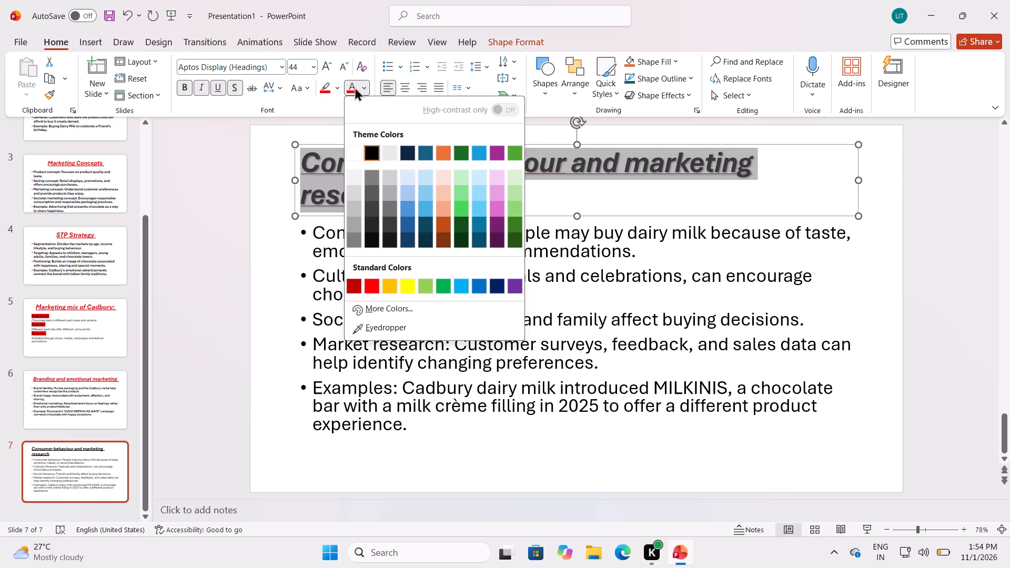
{"action": "left_click", "coordinate": [355, 87]}
{"action": "left_click", "coordinate": [401, 87]}
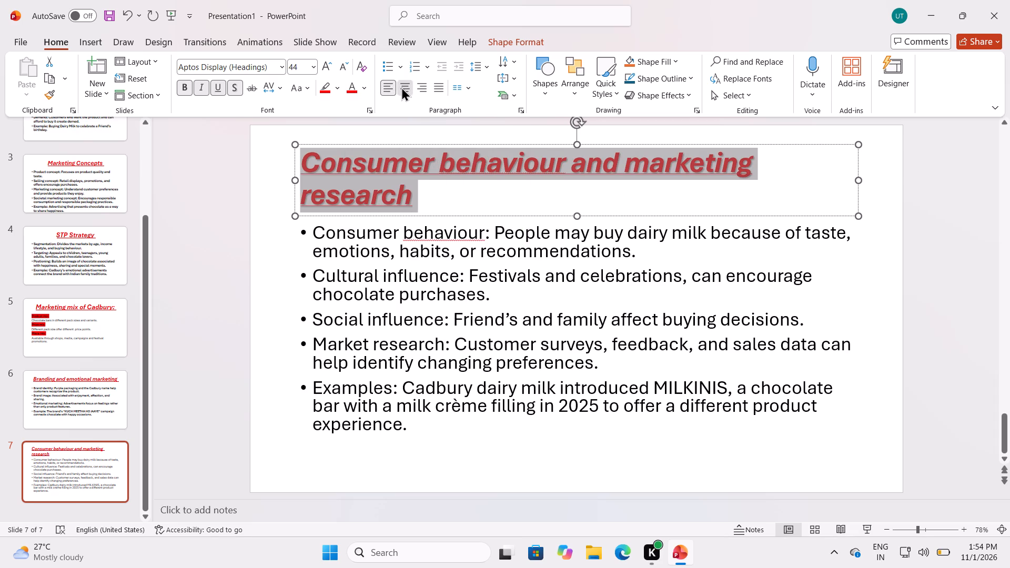
{"action": "left_click", "coordinate": [314, 67]}
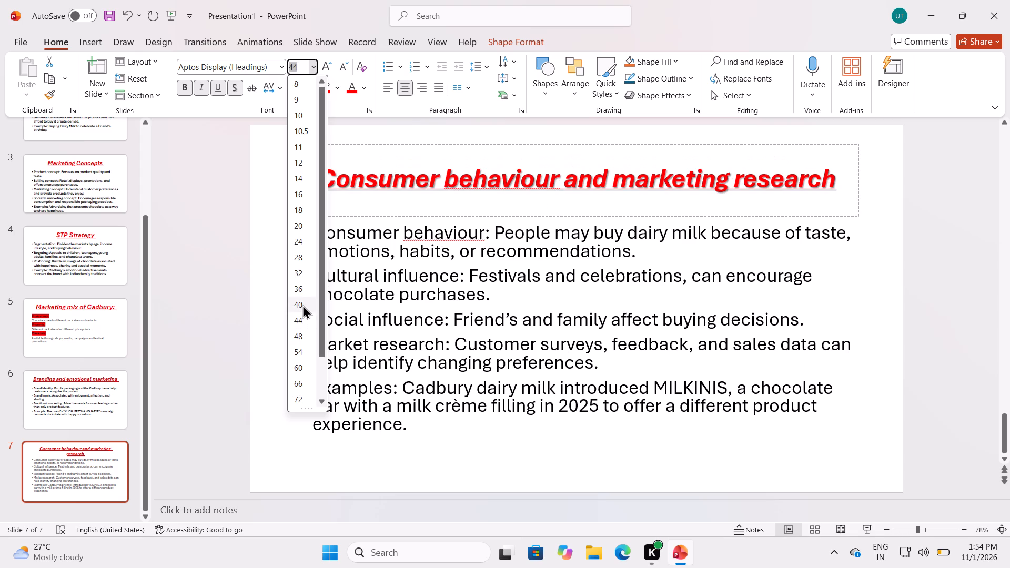
{"action": "left_click", "coordinate": [302, 305]}
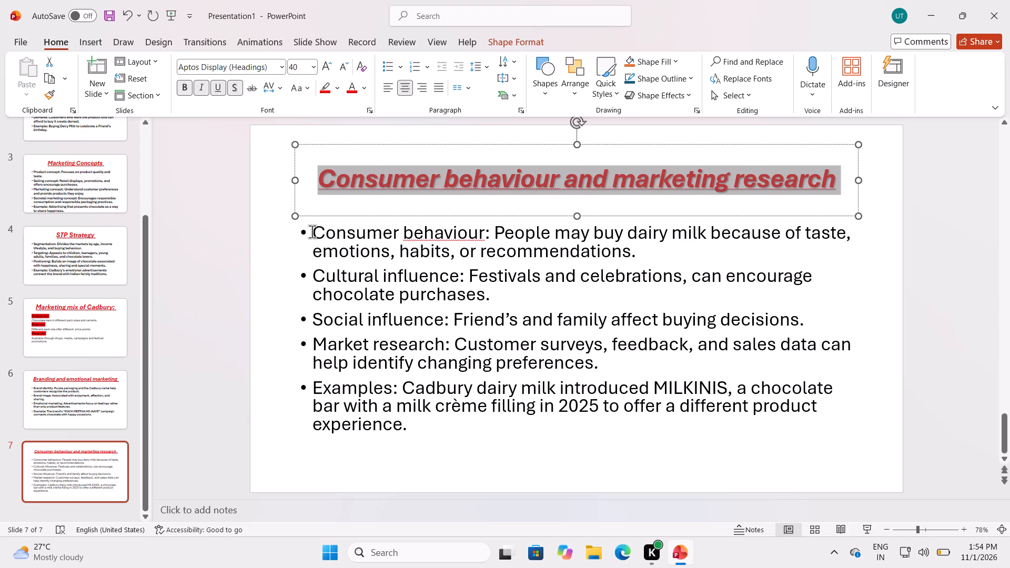
Make all the bullet text on the consumer behaviour slide bold.
{"action": "left_click", "coordinate": [312, 231]}
{"action": "key", "text": "ctrl+a"}
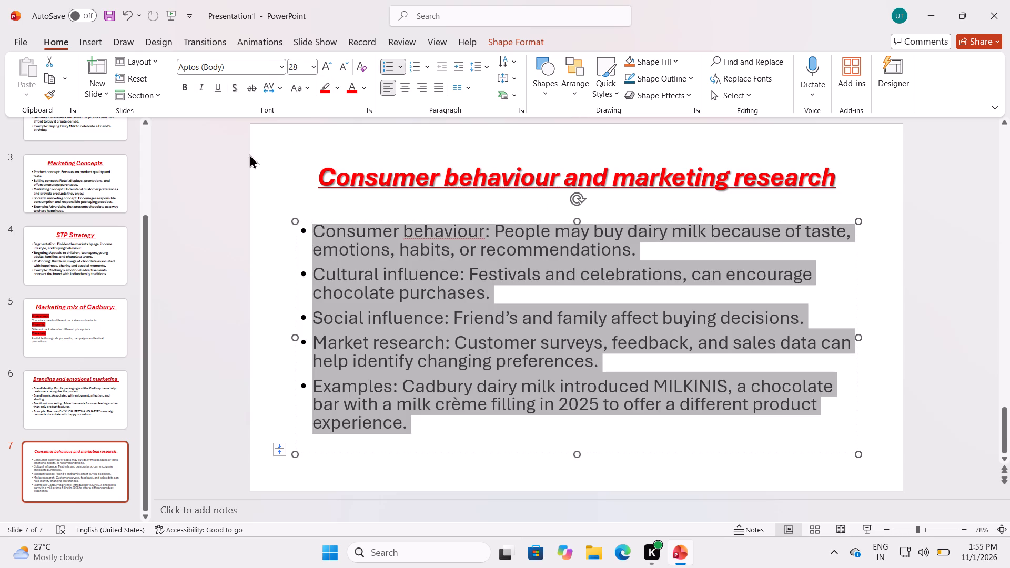
{"action": "left_click", "coordinate": [181, 87]}
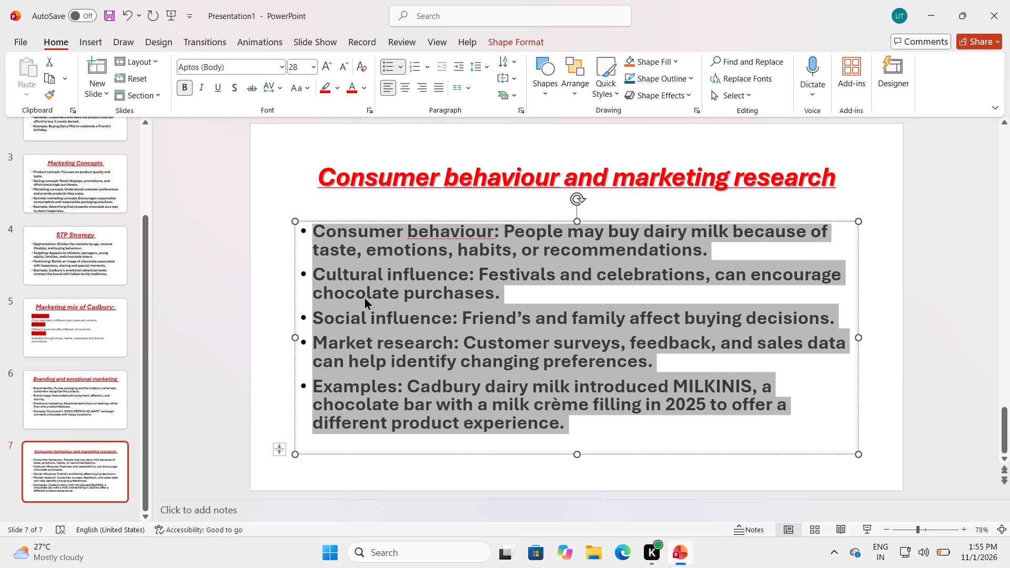
{"action": "left_click", "coordinate": [271, 371]}
Review the slides from Introduction through Consumer behaviour and marketing research, and return to the first slide.
{"action": "scroll", "coordinate": [50, 237], "scroll_direction": "up", "scroll_amount": 3}
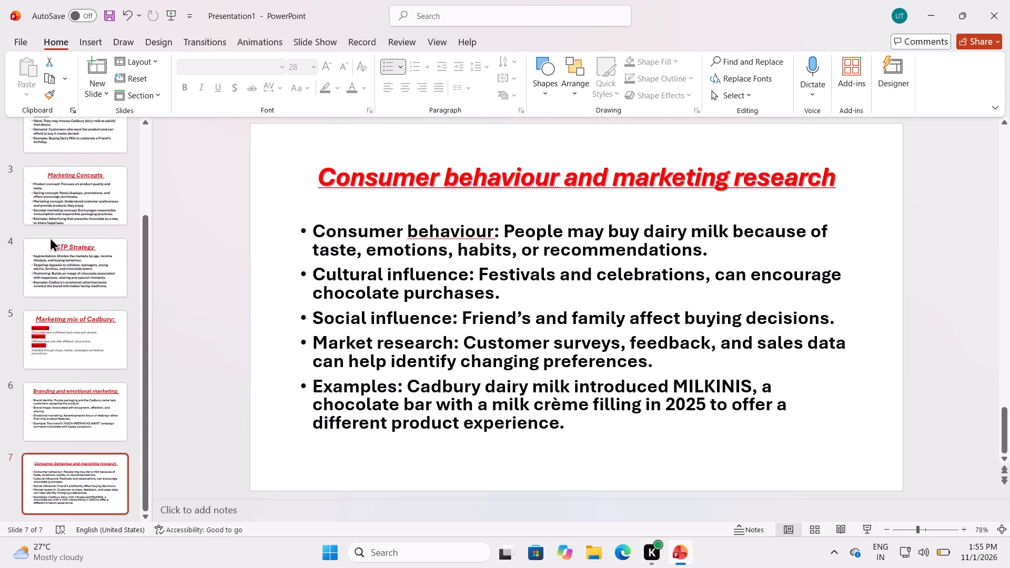
{"action": "scroll", "coordinate": [50, 237], "scroll_direction": "up", "scroll_amount": 3}
{"action": "left_click", "coordinate": [66, 152]}
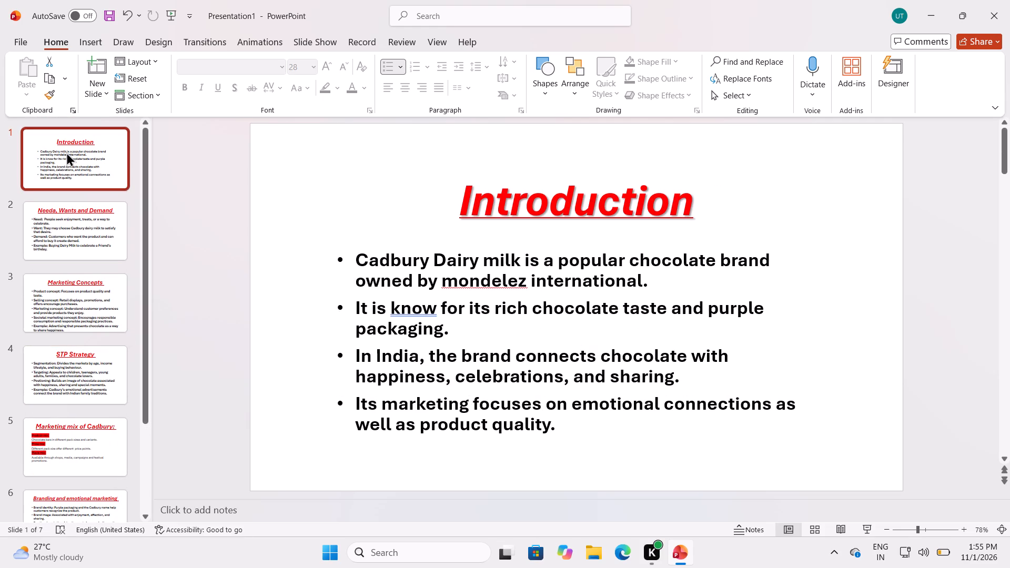
{"action": "key", "text": "Right"}
{"action": "key", "text": "Right"}
{"action": "key", "text": "Down"}
{"action": "key", "text": "Down"}
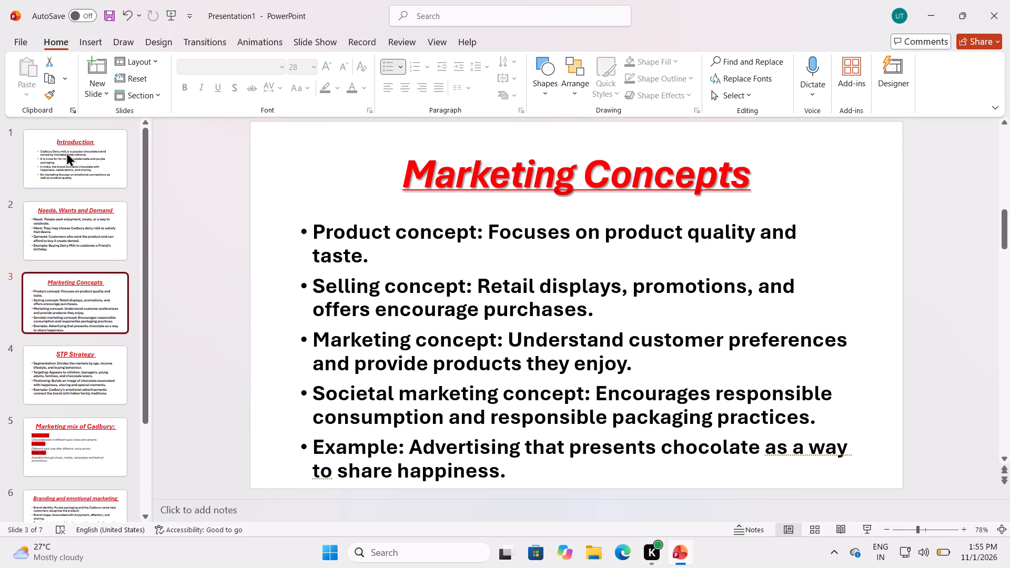
{"action": "key", "text": "Down"}
{"action": "key", "text": "Down"}
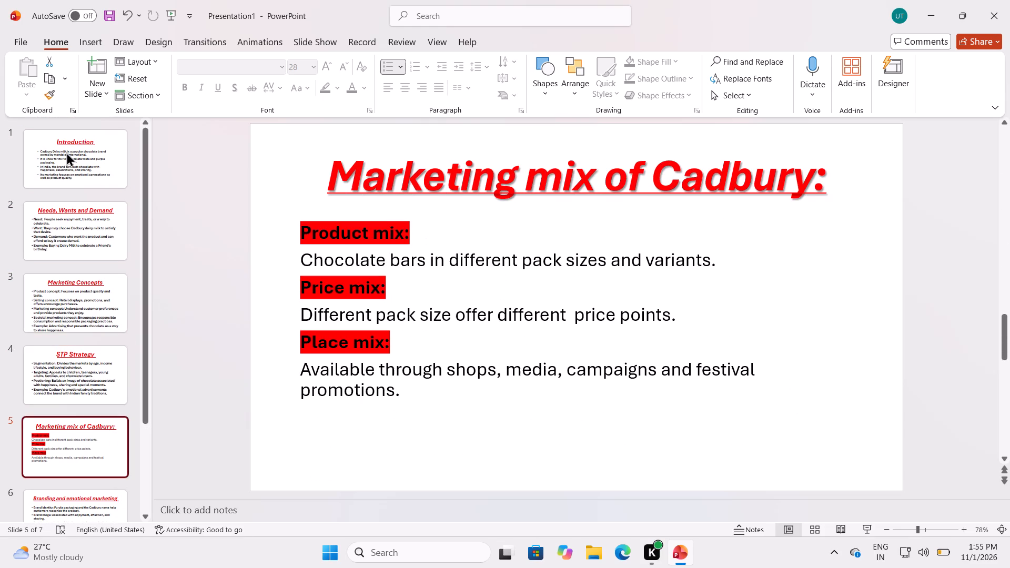
{"action": "key", "text": "Down"}
{"action": "key", "text": "Down"}
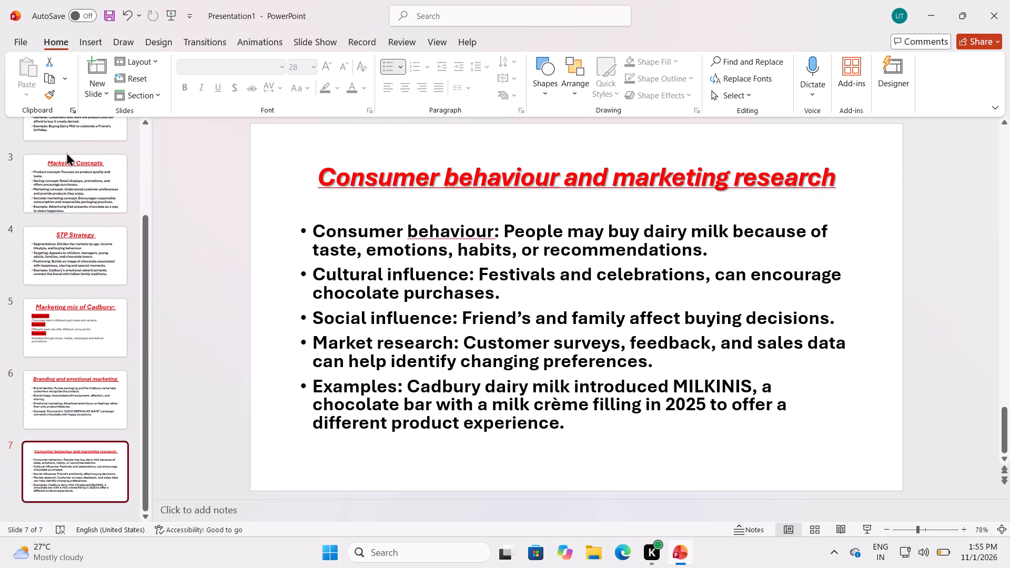
{"action": "key", "text": "Up"}
{"action": "key", "text": "Up"}
{"action": "key", "text": "Up"}
{"action": "key", "text": "Up"}
{"action": "key", "text": "Up"}
{"action": "key", "text": "Up"}
{"action": "key", "text": "Up"}
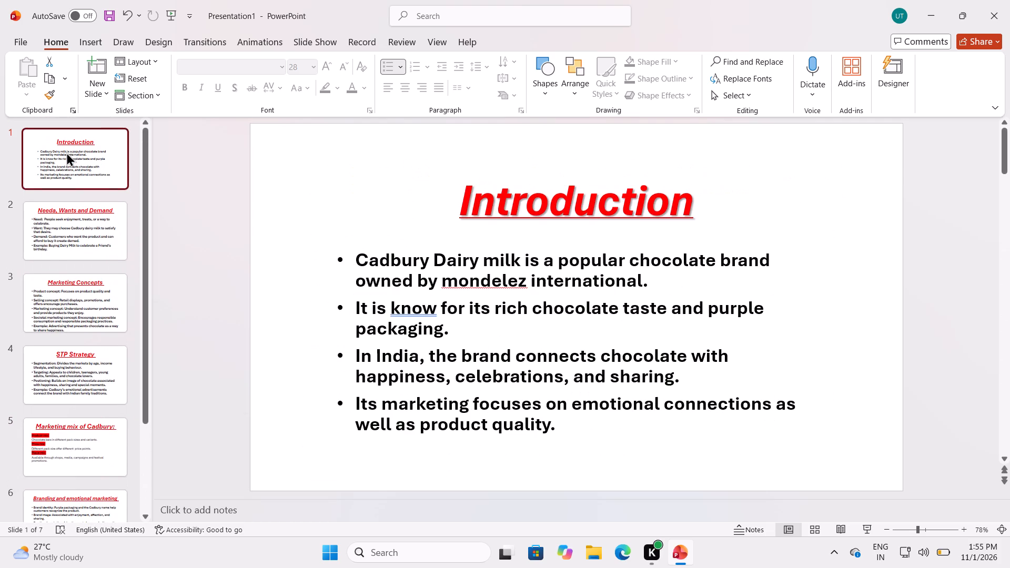